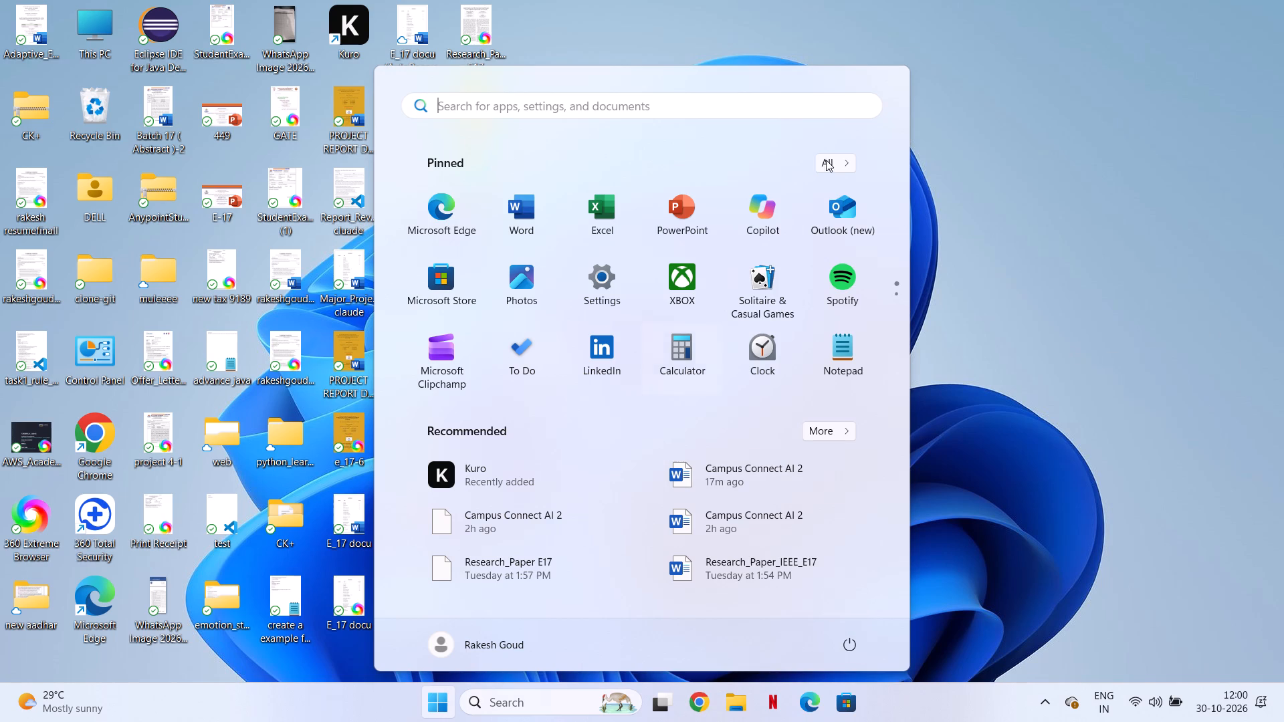
# Open the Word document "Campus Connect AI 2" from the desktop.
pyautogui.click(1076, 196)
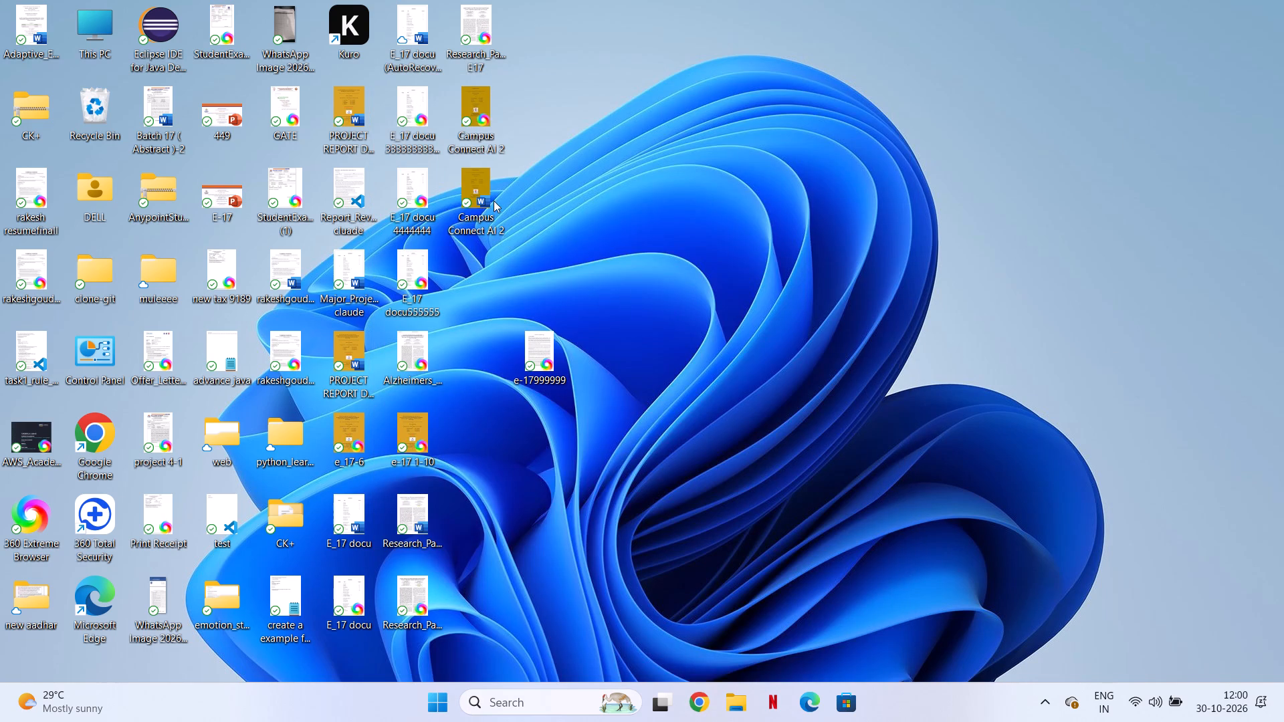
pyautogui.doubleClick(483, 201)
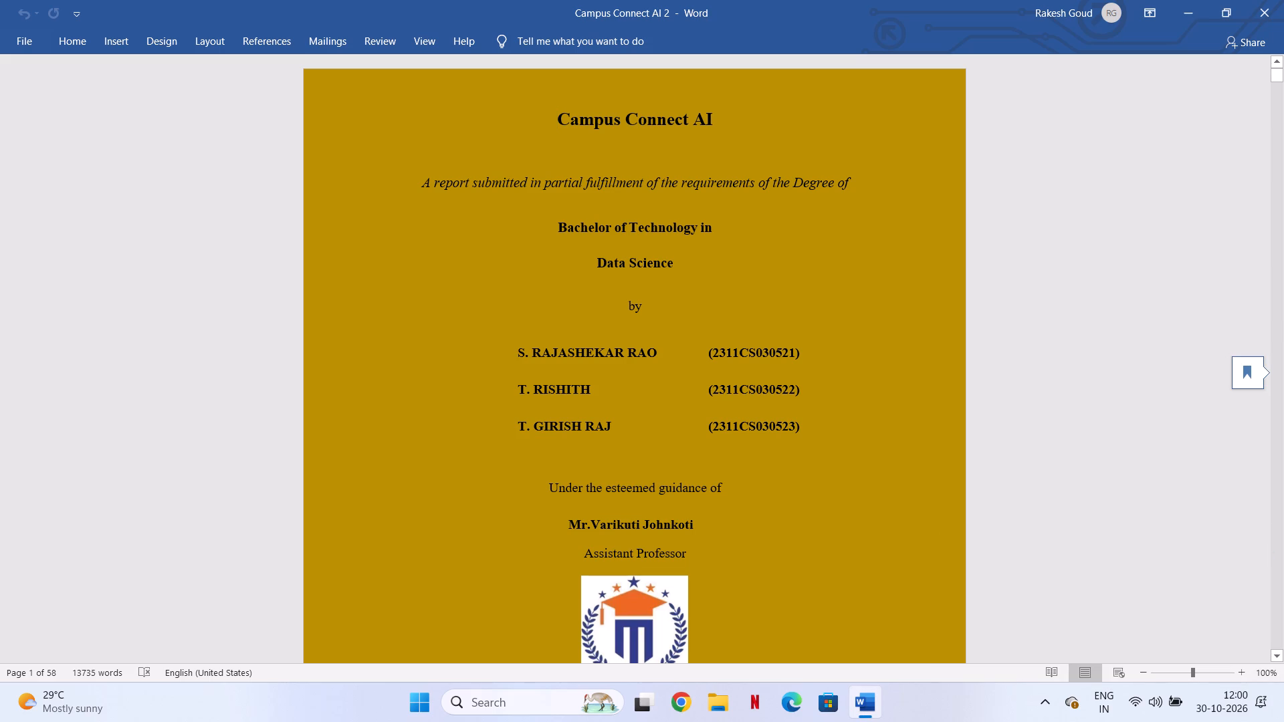
# Examine the cover page and the start of the second page, checking the font of the cover's degree lines.
pyautogui.scroll(-2, 906, 558)
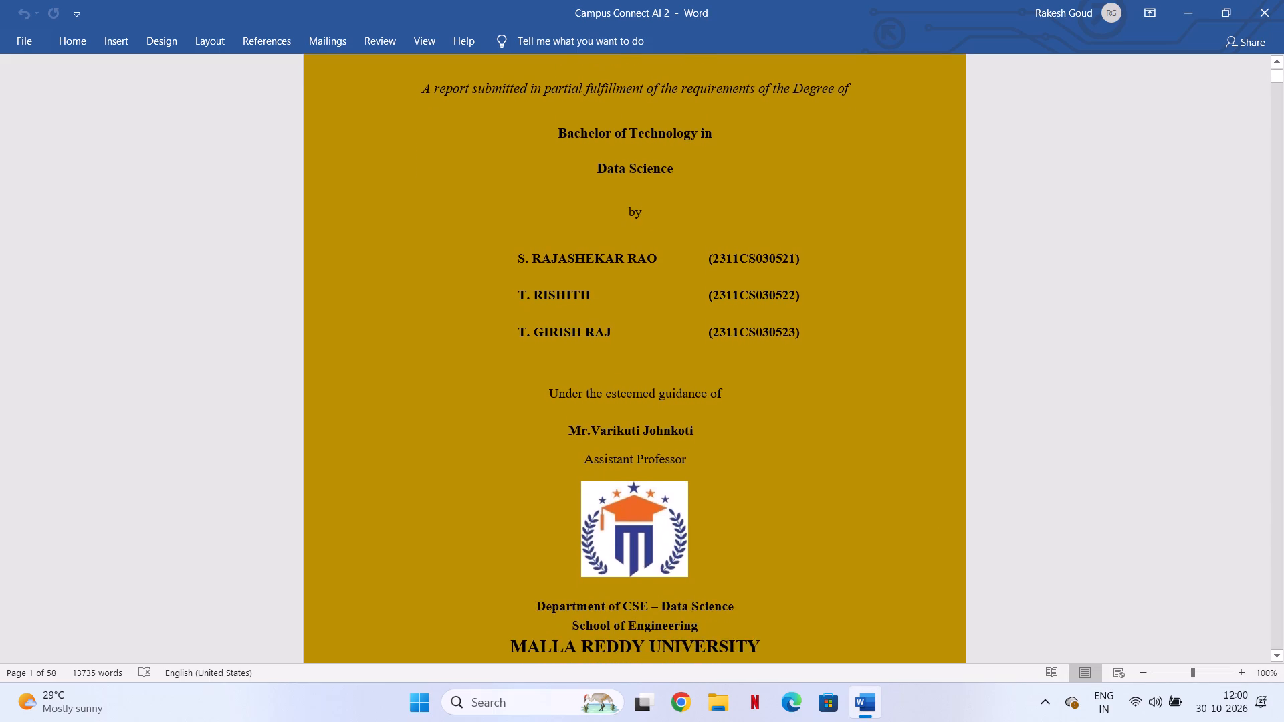
pyautogui.scroll(-7, 906, 558)
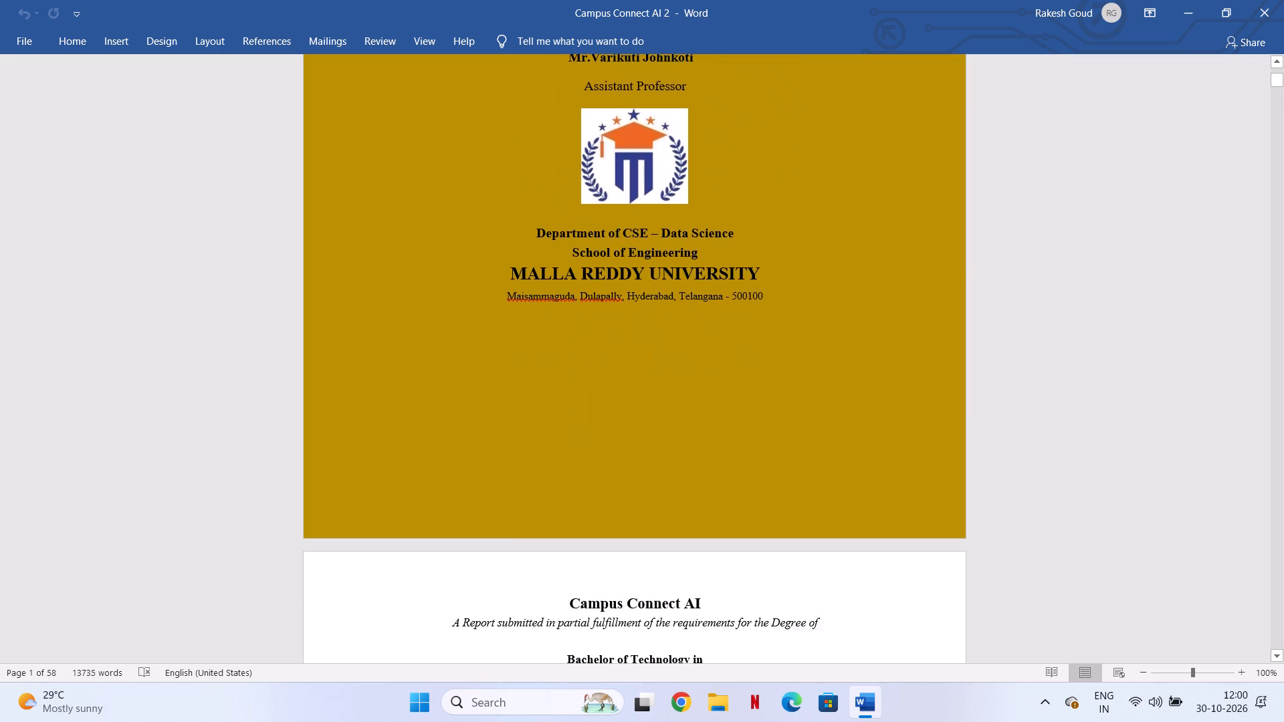
pyautogui.scroll(-2, 906, 558)
pyautogui.scroll(2, 717, 486)
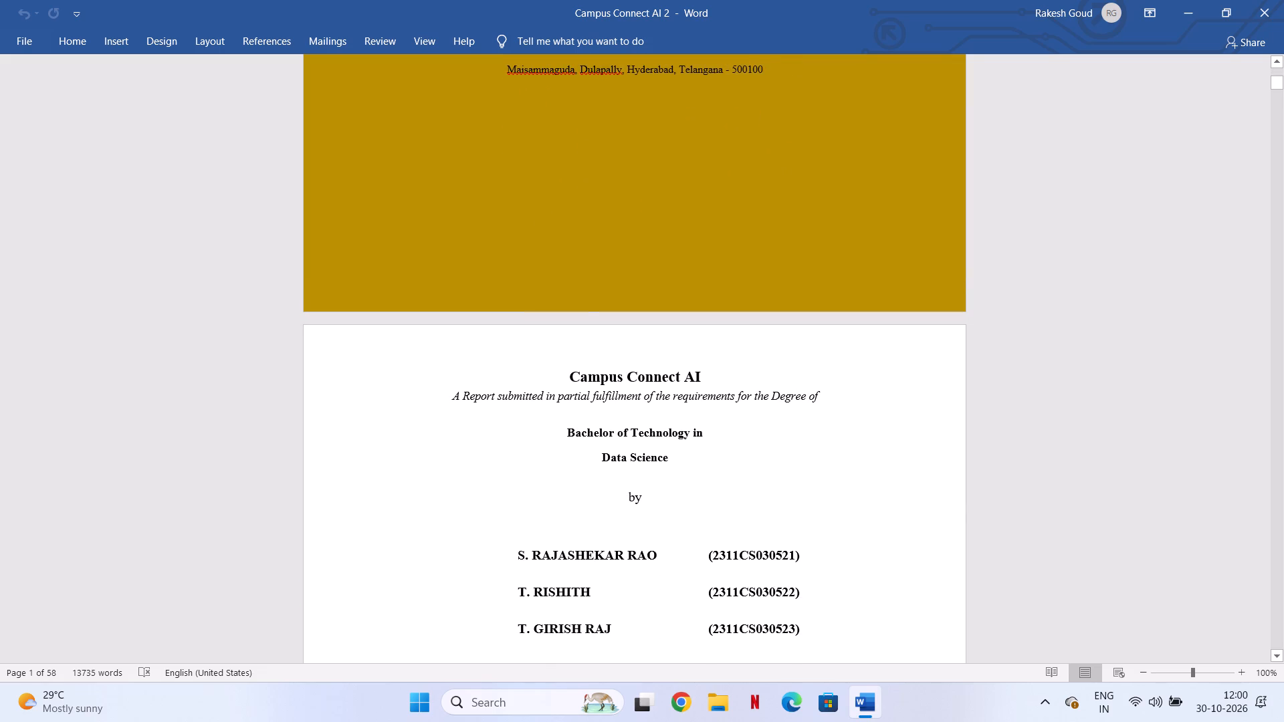
pyautogui.scroll(6, 717, 486)
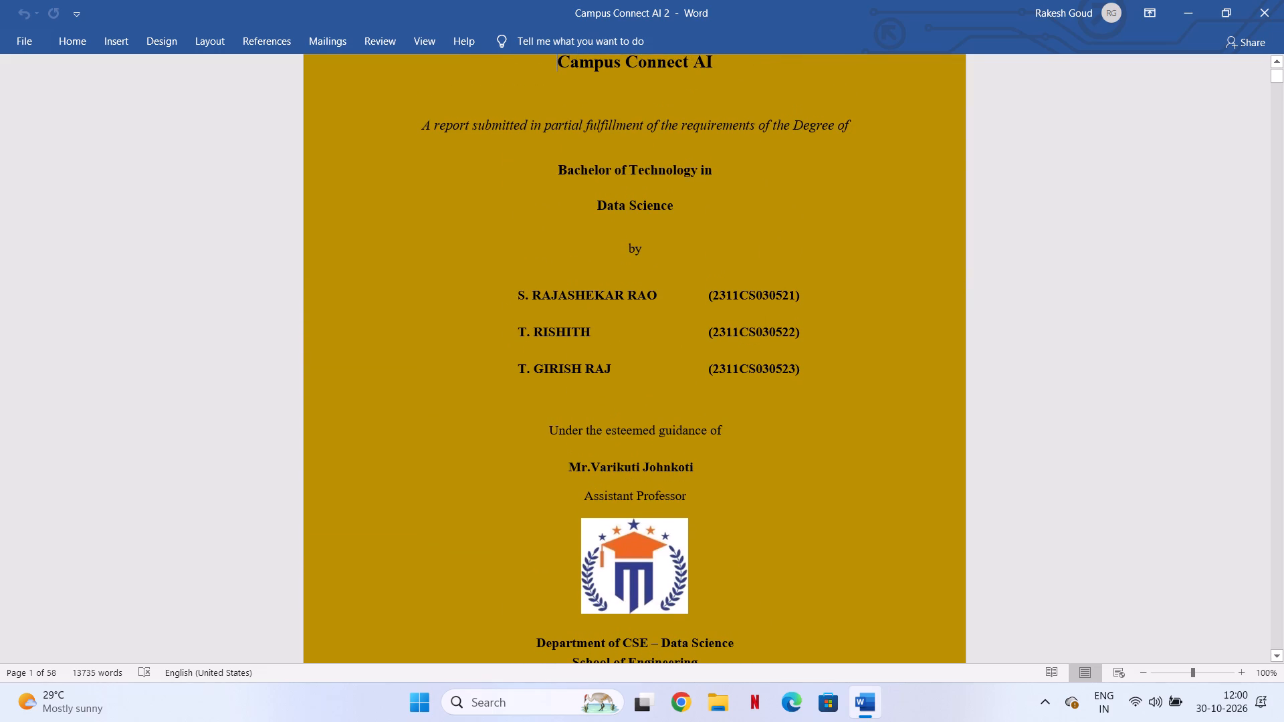
pyautogui.moveTo(676, 205); pyautogui.dragTo(588, 170)
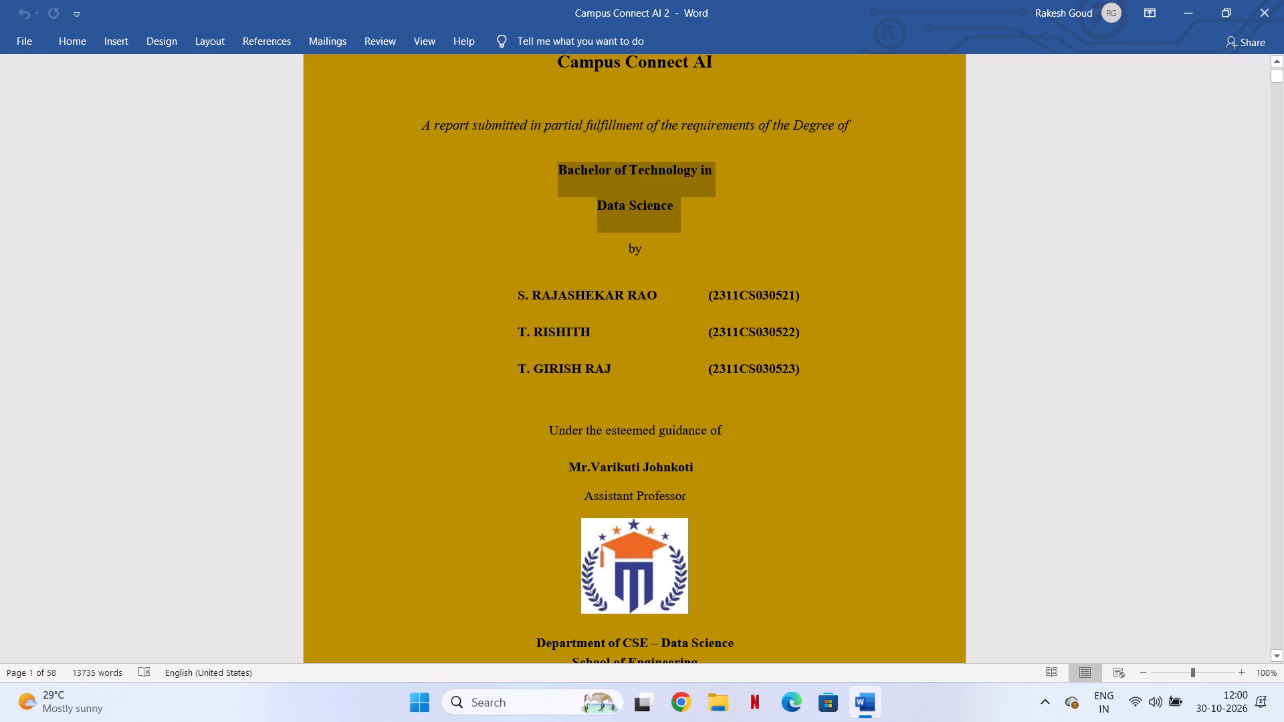
pyautogui.moveTo(588, 170); pyautogui.dragTo(582, 170)
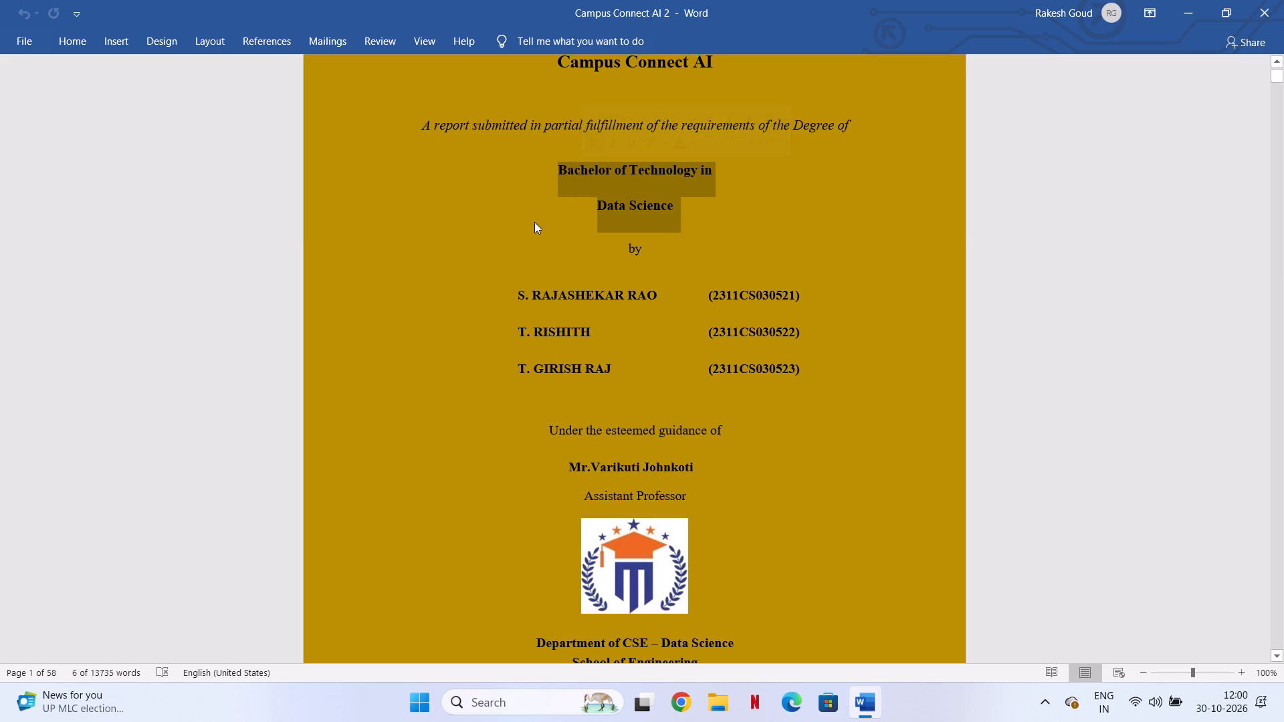
pyautogui.click(534, 222)
# Set the font size of "Bachelor of Technology in" and "Data Science" on page 2 to 12.5.
pyautogui.scroll(-6, 534, 222)
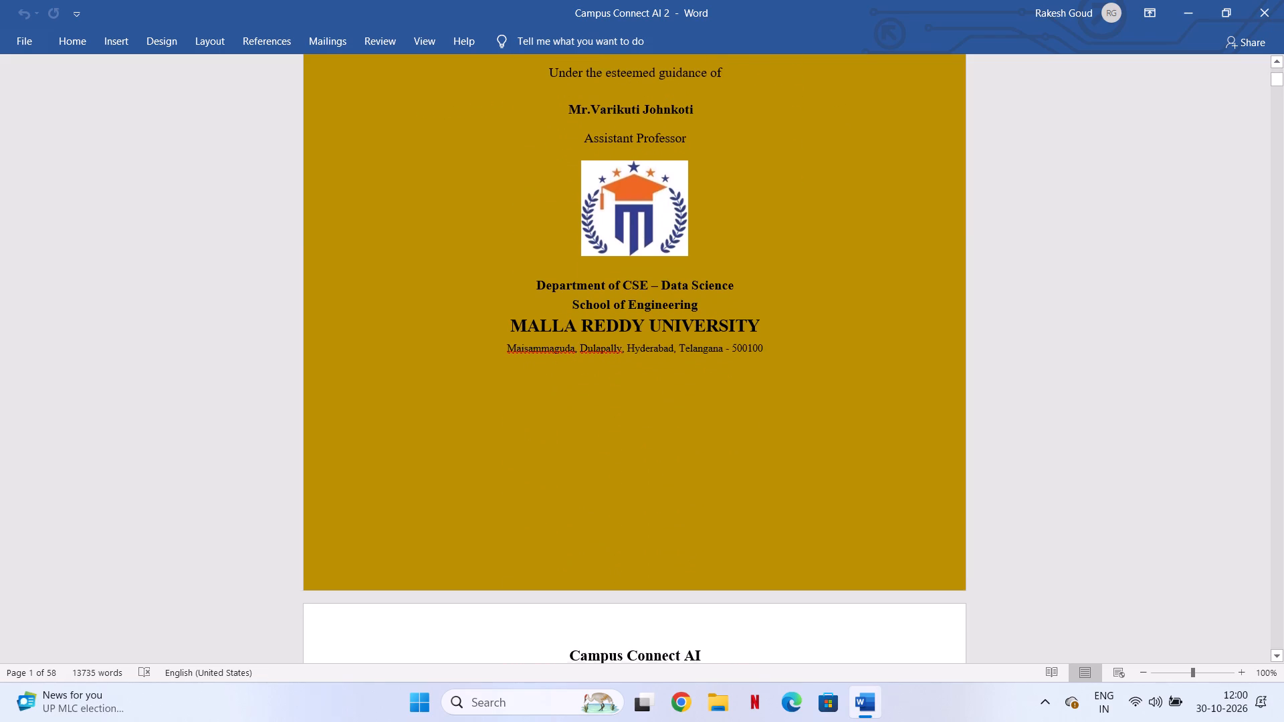
pyautogui.scroll(-2, 534, 222)
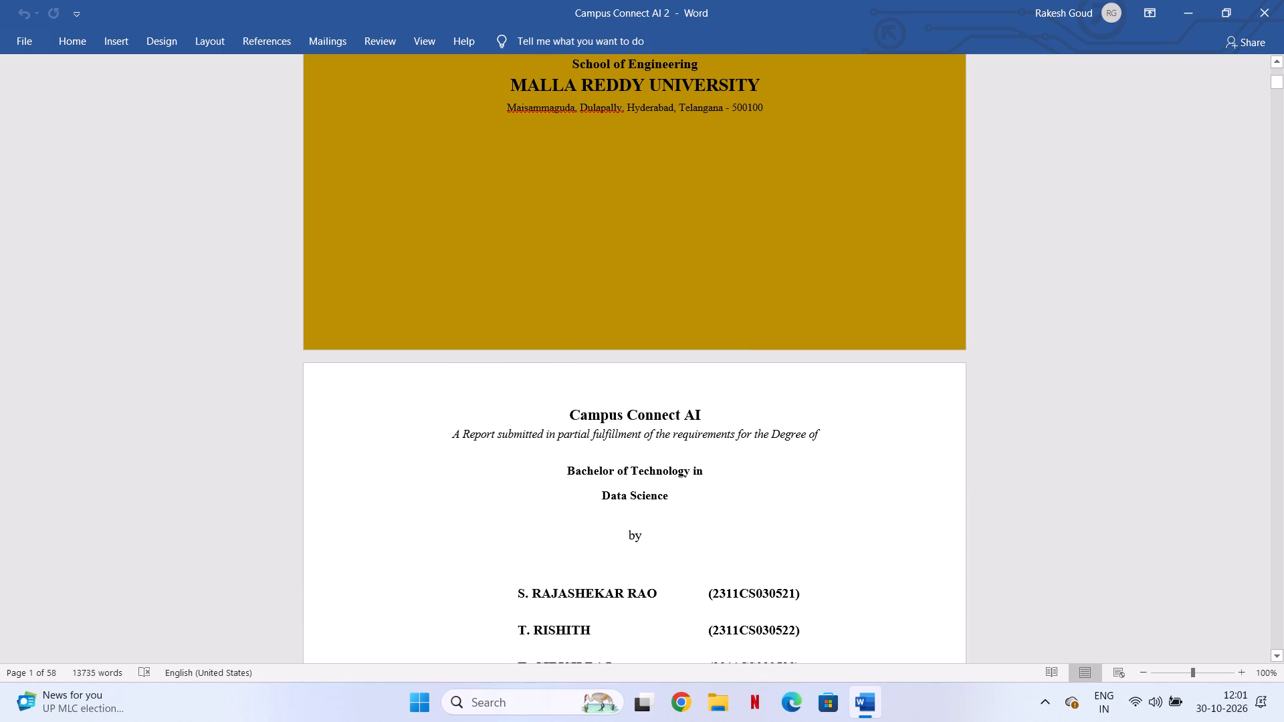
pyautogui.moveTo(672, 498); pyautogui.dragTo(563, 461)
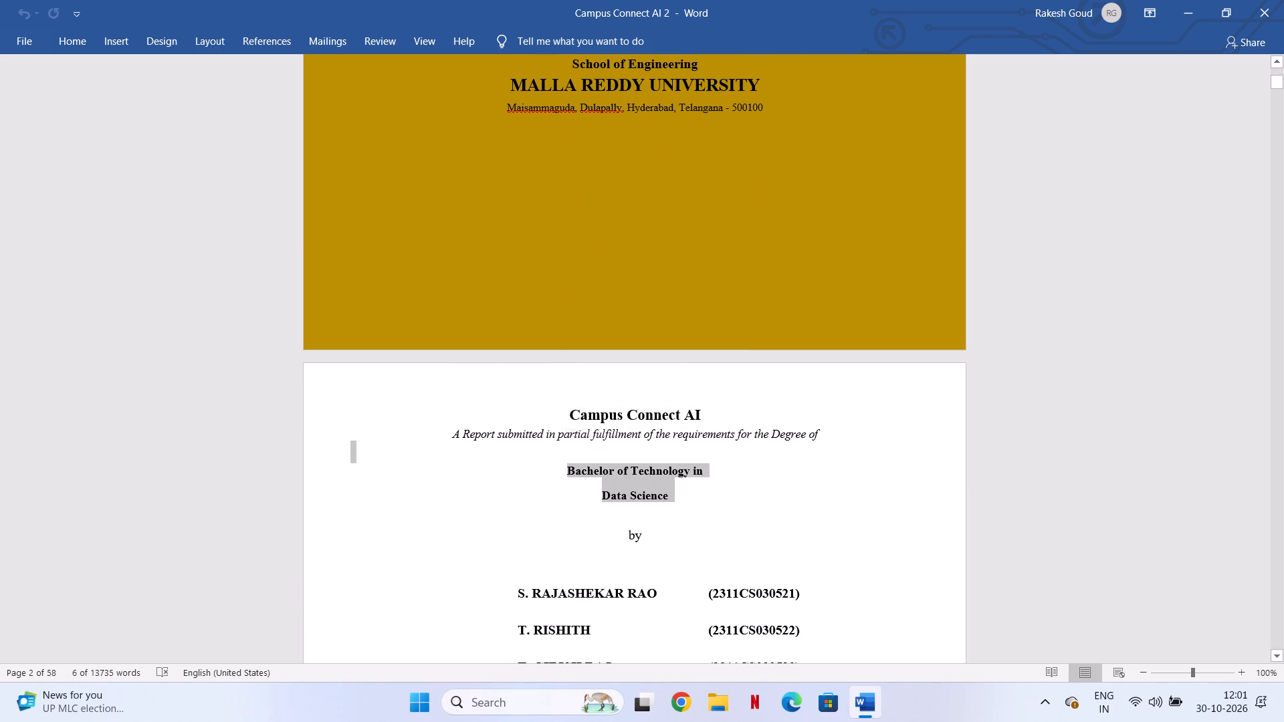
pyautogui.click(674, 495)
pyautogui.moveTo(674, 495); pyautogui.dragTo(571, 469)
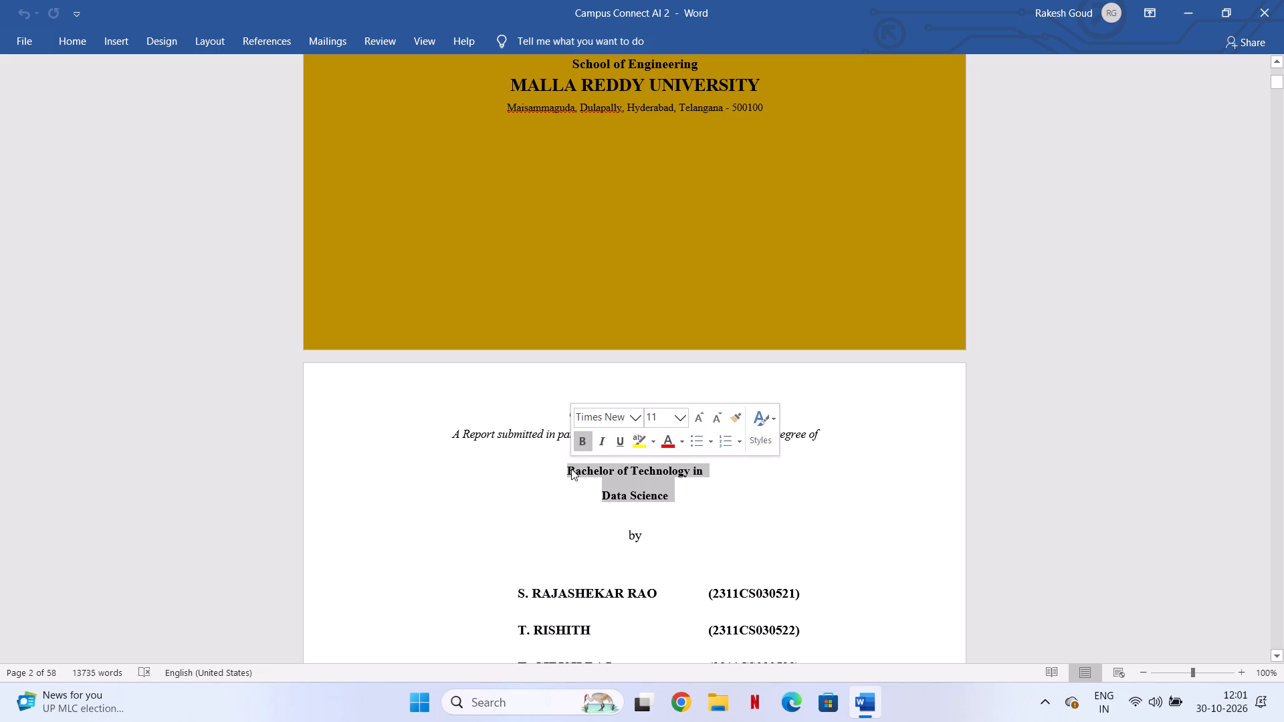
pyautogui.click(681, 424)
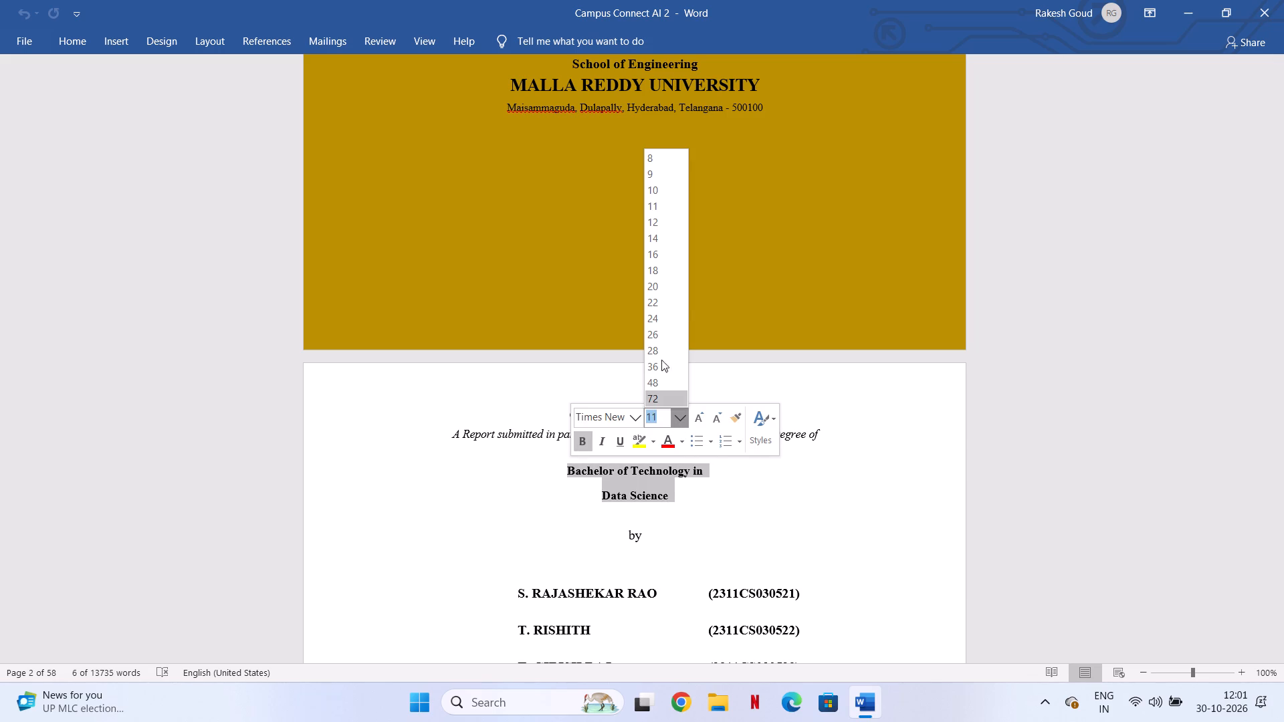
pyautogui.click(649, 217)
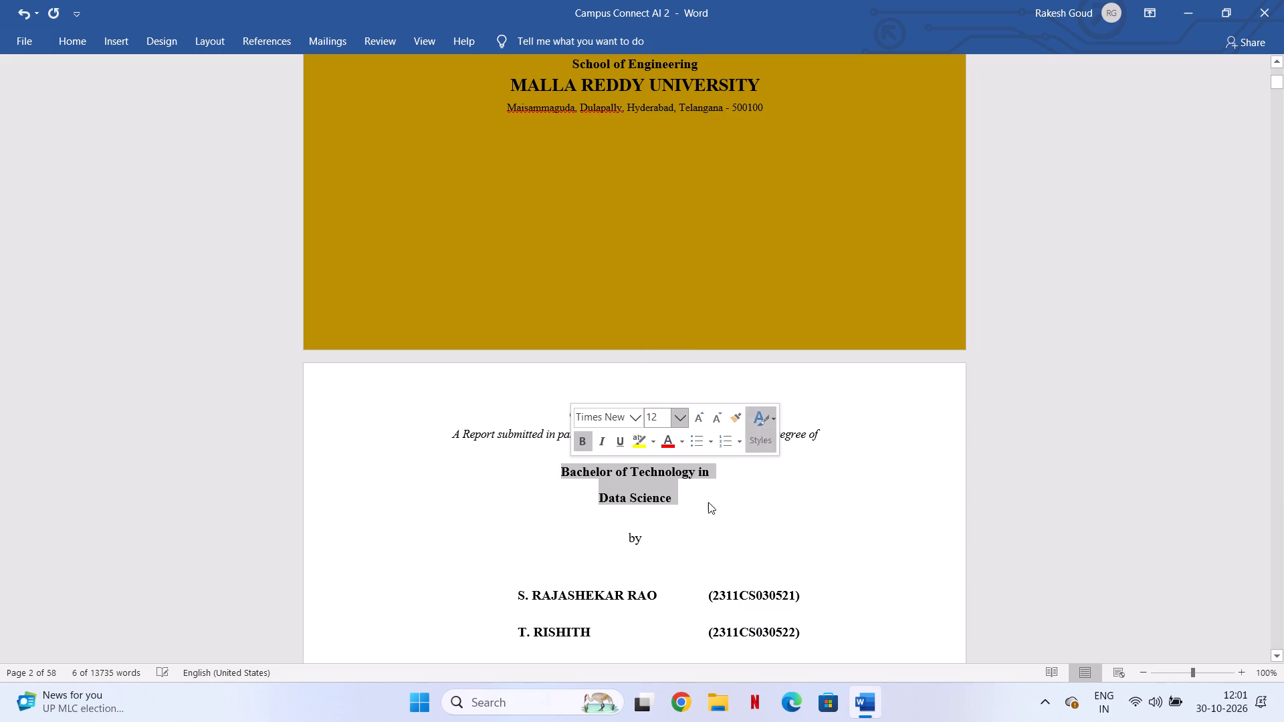
pyautogui.click(658, 420)
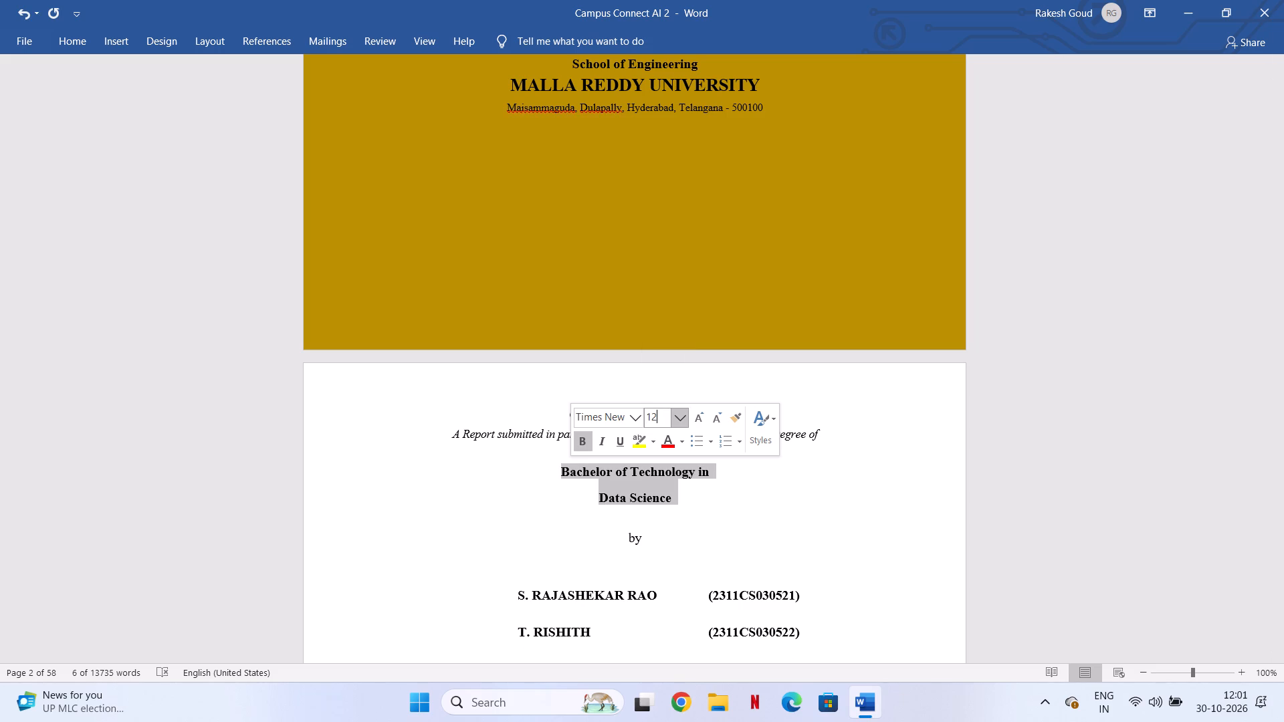
pyautogui.write('.5')
pyautogui.press('Return')
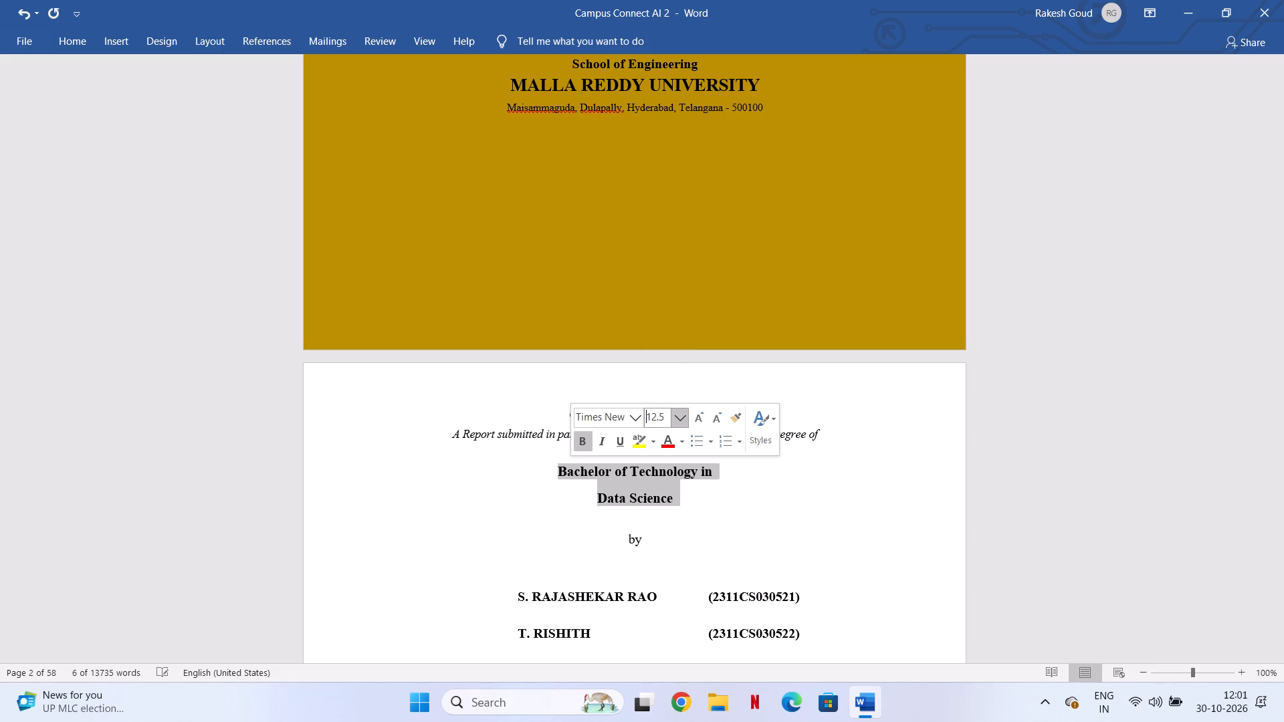
pyautogui.click(718, 523)
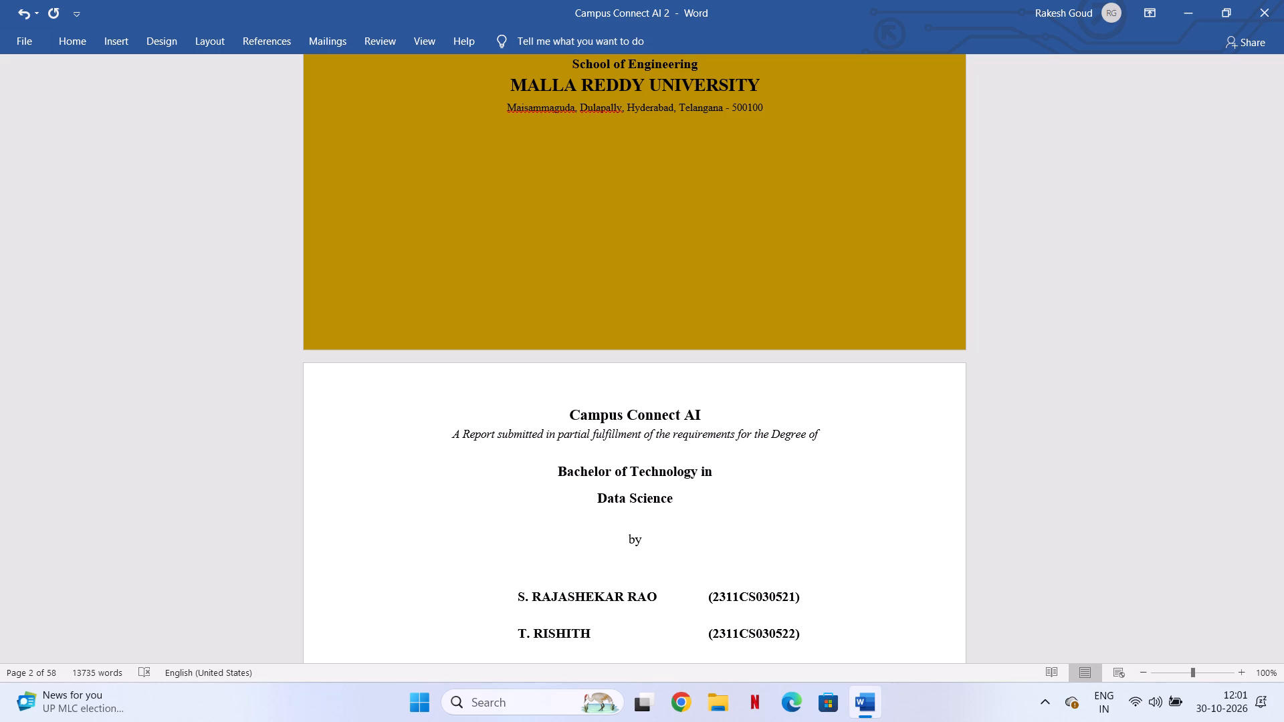
# Add a space at the end of the "Campus Connect AI" title on the cover page.
pyautogui.scroll(2, 614, 457)
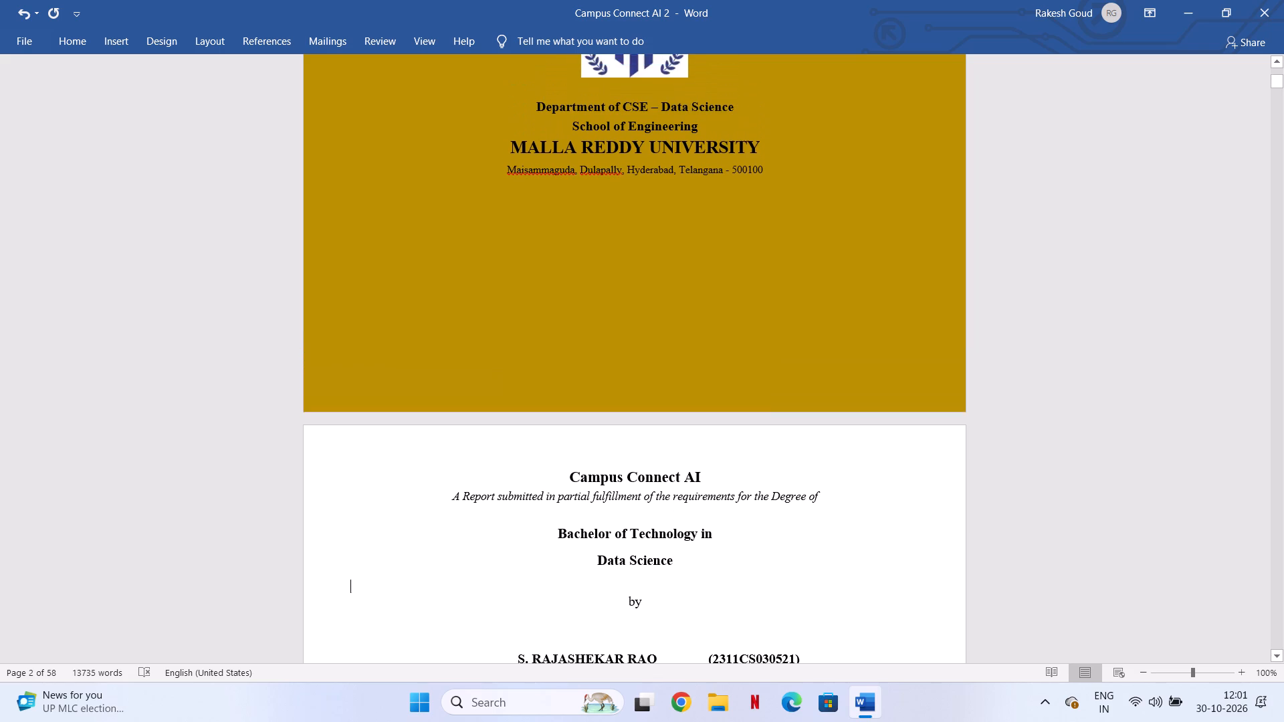
pyautogui.scroll(2, 614, 457)
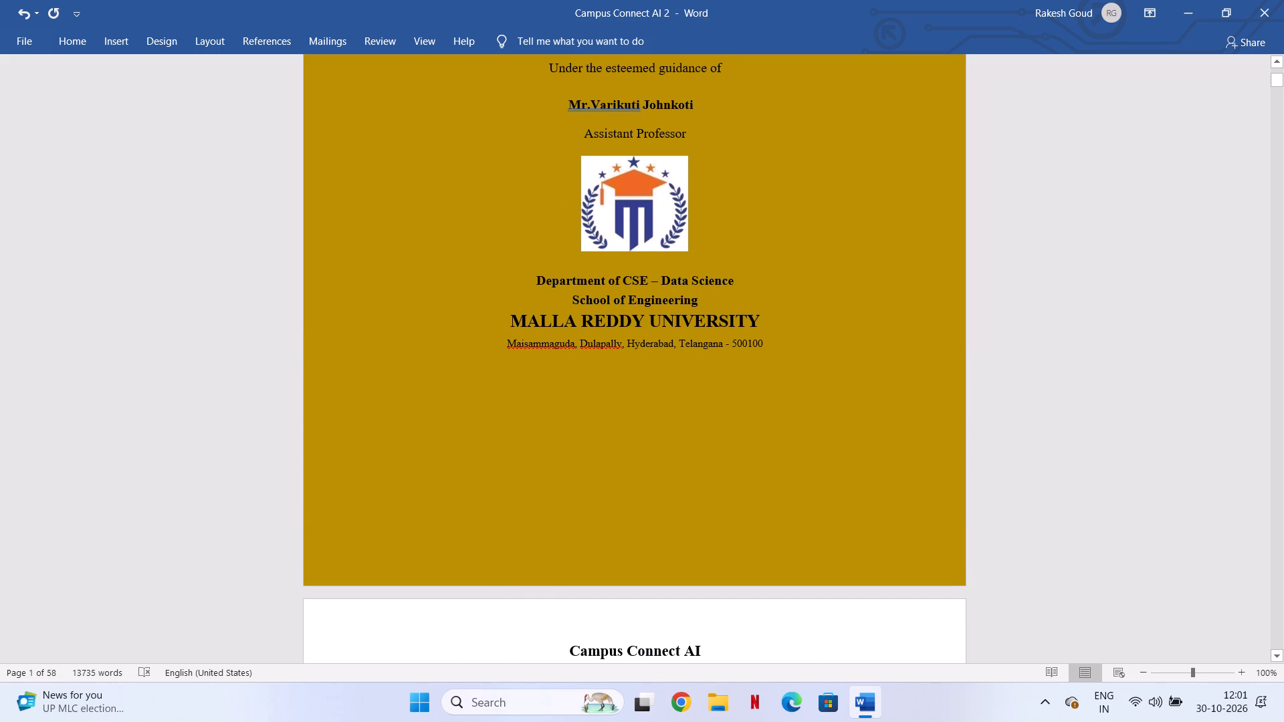
pyautogui.scroll(3, 614, 457)
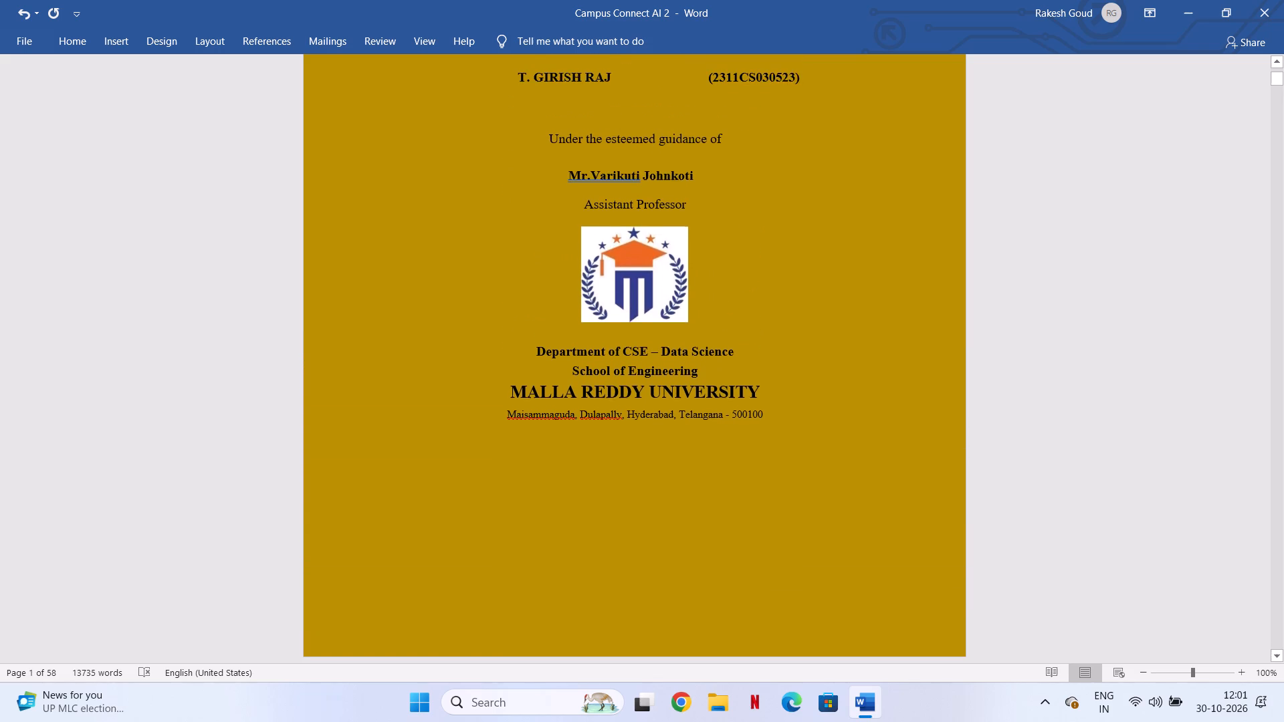
pyautogui.scroll(2, 614, 457)
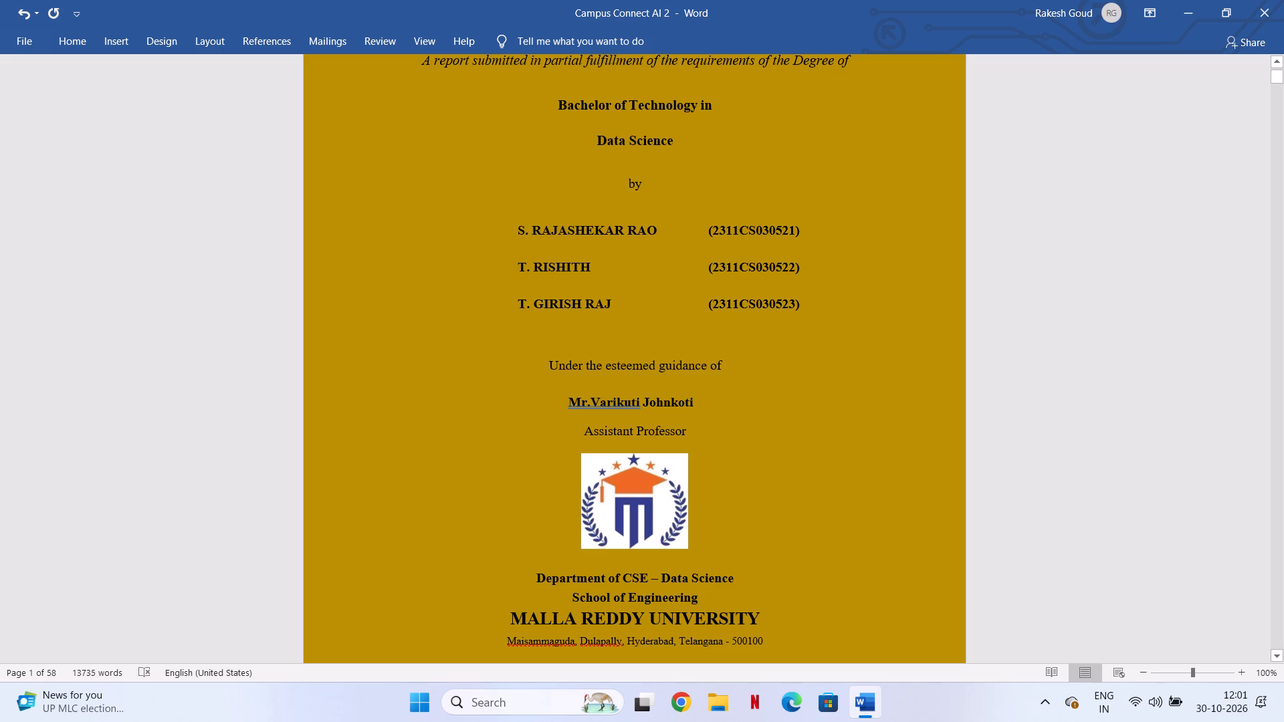
pyautogui.scroll(3, 614, 457)
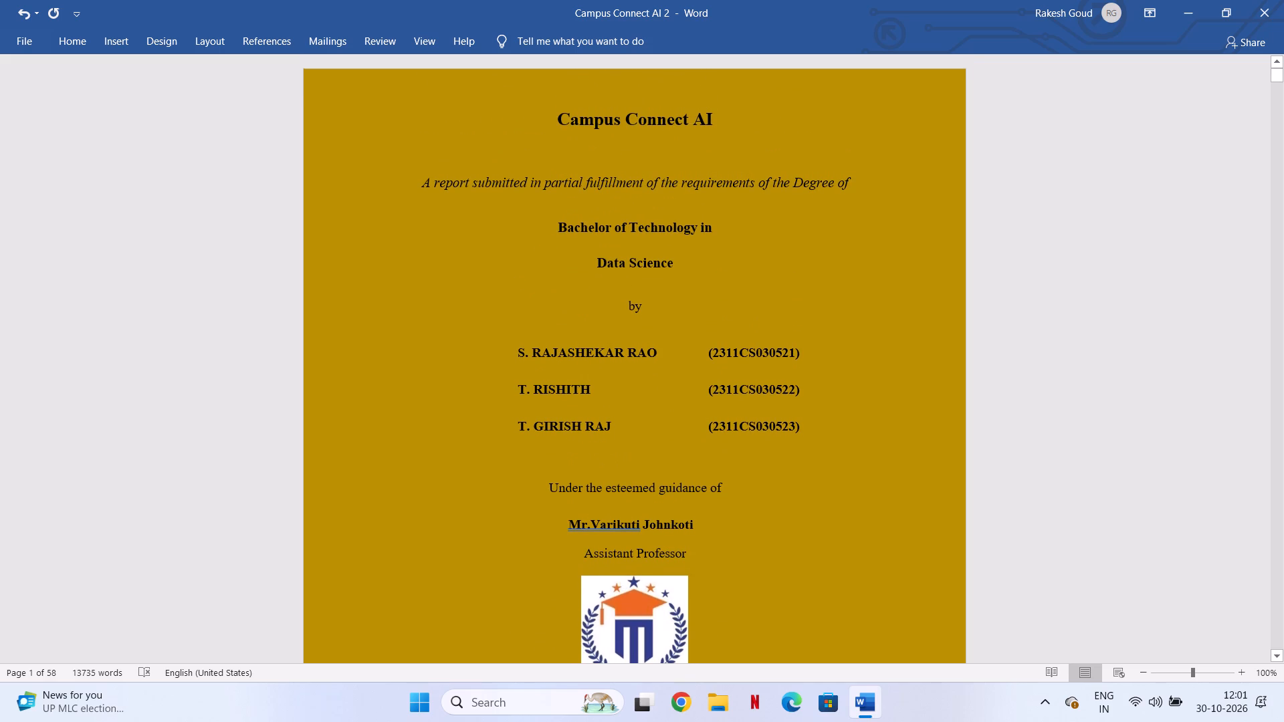
pyautogui.click(718, 122)
pyautogui.press('space')
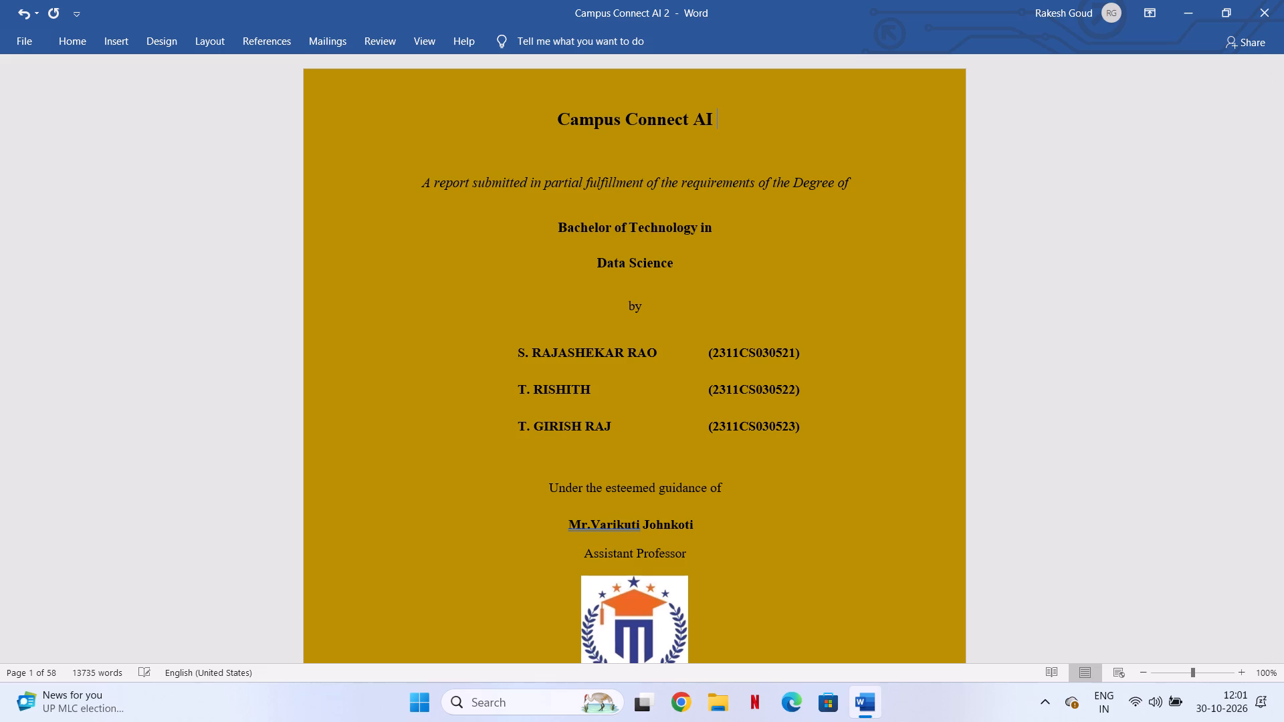
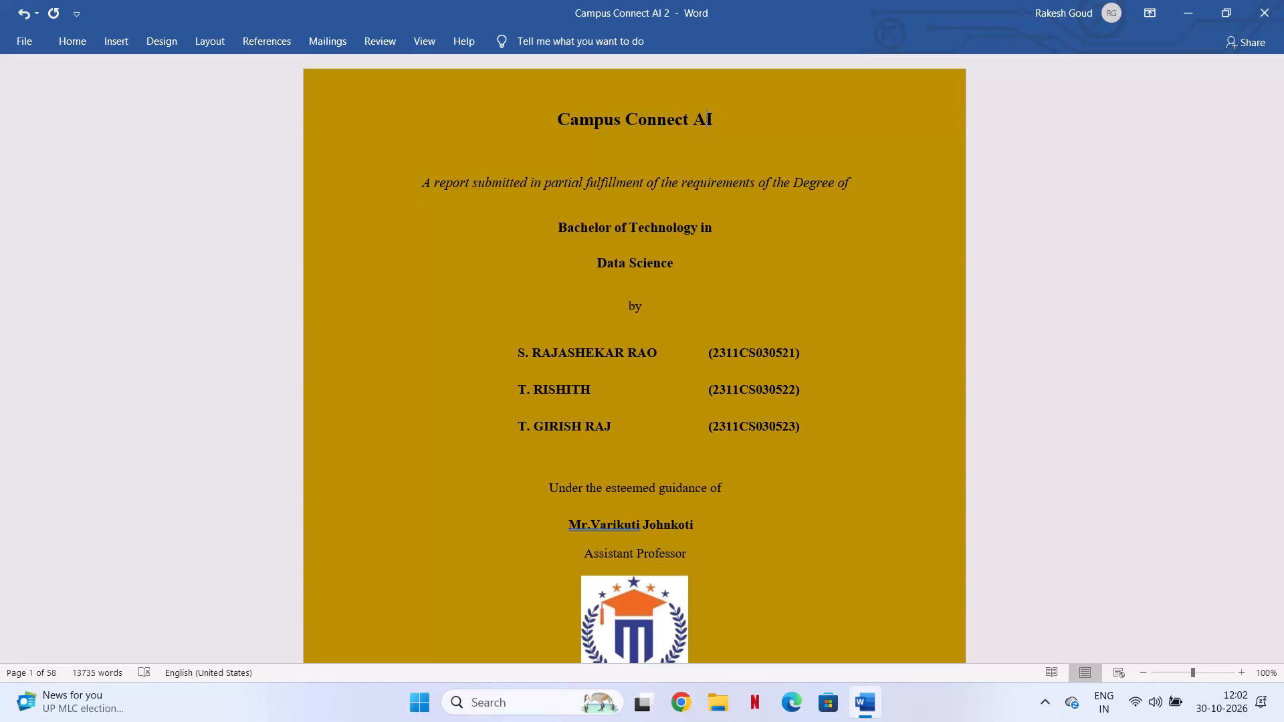
# Remove the centring from the cover page title "Campus Connect AI" and indent it by one tab stop from the margin.
pyautogui.press('Left')
pyautogui.press('Left')
pyautogui.press('Left')
pyautogui.press('Left')
pyautogui.press('Left')
pyautogui.press('Left')
pyautogui.press('Left')
pyautogui.press('Left')
pyautogui.press('Left')
pyautogui.press('Left')
pyautogui.press('Left')
pyautogui.press('Left')
pyautogui.press('Left')
pyautogui.press('Left')
pyautogui.press('Left')
pyautogui.press('Left')
pyautogui.press('BackSpace')
pyautogui.press('BackSpace')
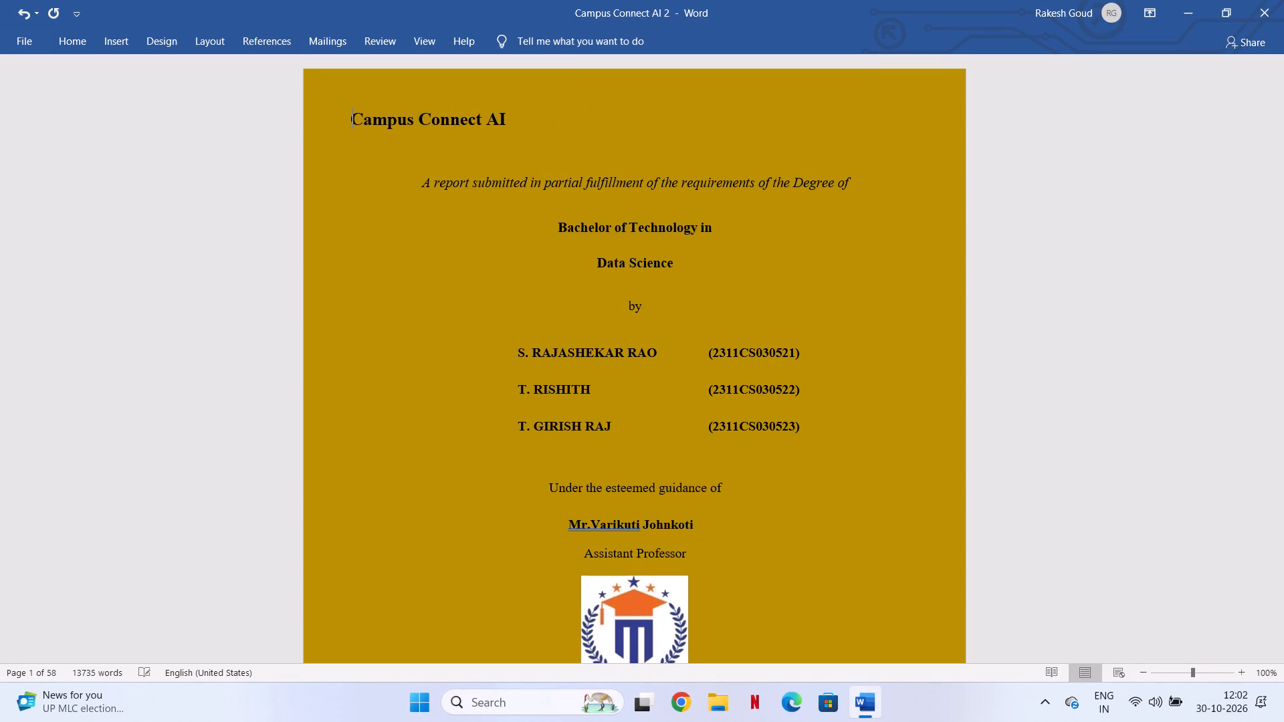
pyautogui.press('Tab')
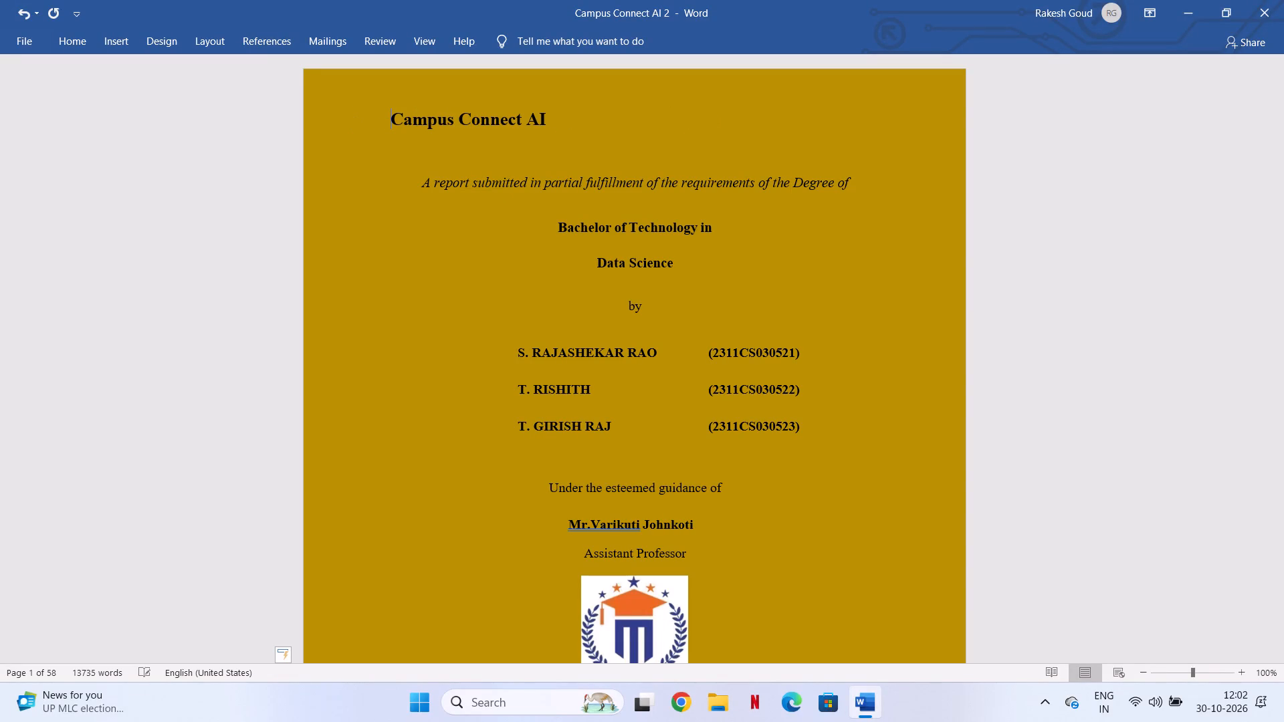
# Append "An Intelligent AI – Powered" to the end of the "Campus Connect AI" title on the cover page.
pyautogui.press('Right')
pyautogui.press('Right')
pyautogui.press('Right')
pyautogui.press('Right')
pyautogui.press('Right')
pyautogui.press('Right')
pyautogui.press('Right')
pyautogui.press('Right')
pyautogui.press('Right')
pyautogui.press('Right')
pyautogui.press('Right')
pyautogui.press('Right')
pyautogui.press('Right')
pyautogui.press('Right')
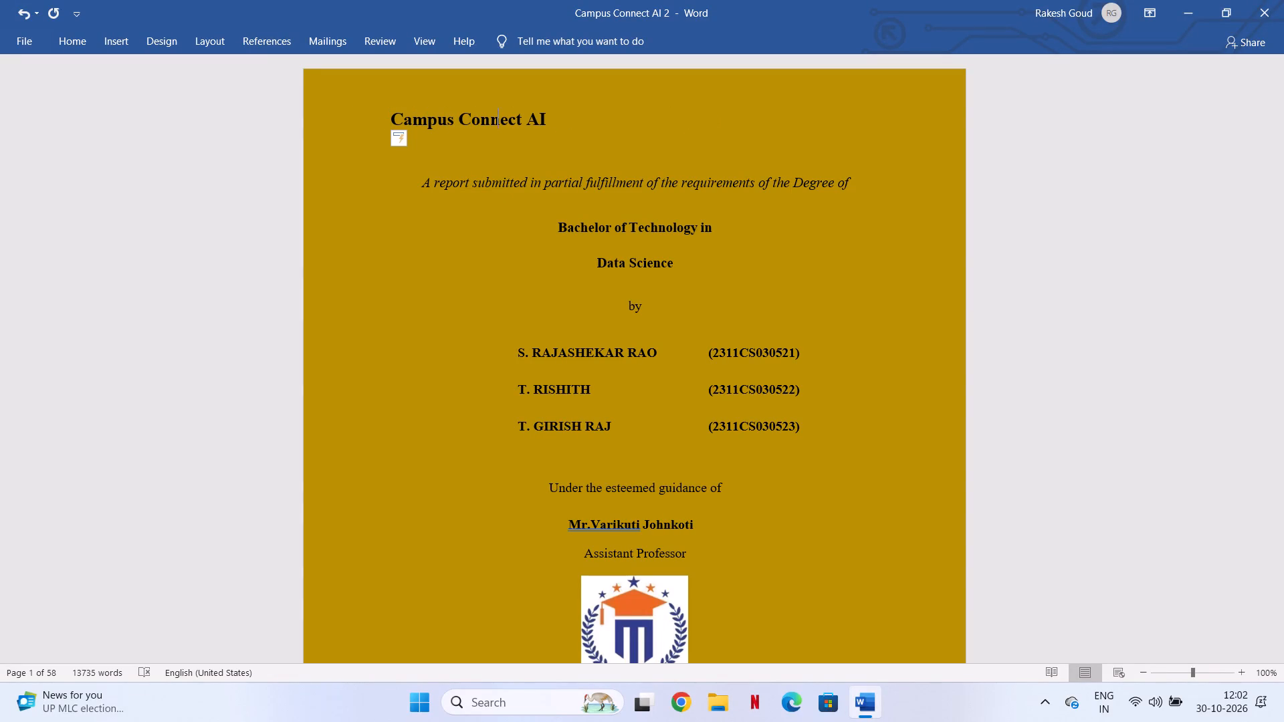
pyautogui.press('Right')
pyautogui.press('Right')
pyautogui.press('Right')
pyautogui.press('space')
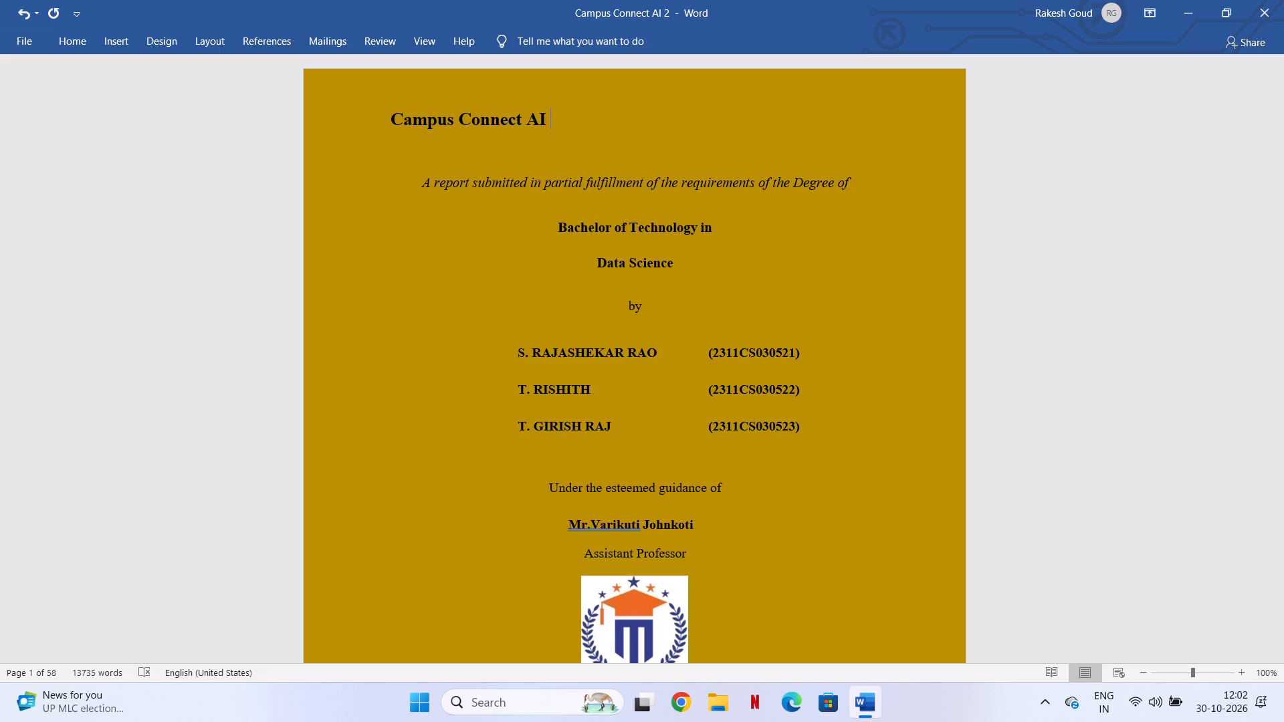
pyautogui.write('An')
pyautogui.press('space')
pyautogui.write('Intelli')
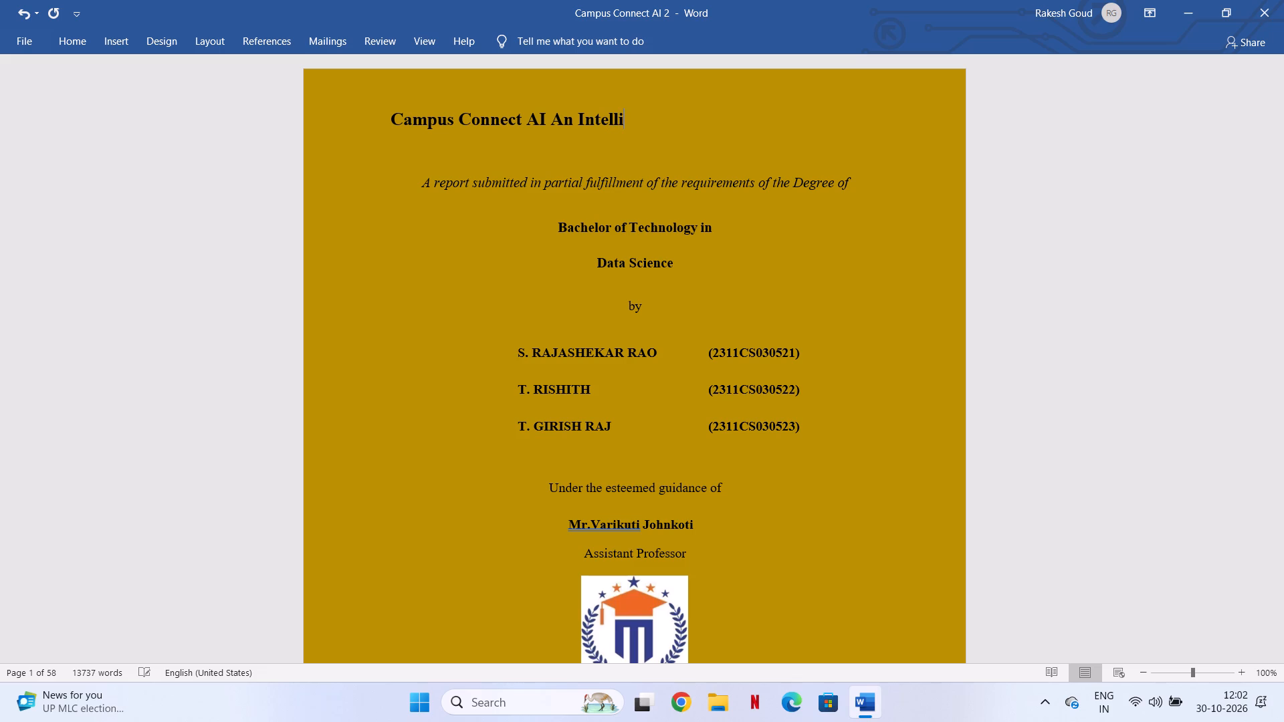
pyautogui.write('gent')
pyautogui.press('space')
pyautogui.hotkey('shift', 'a')
pyautogui.press('l')
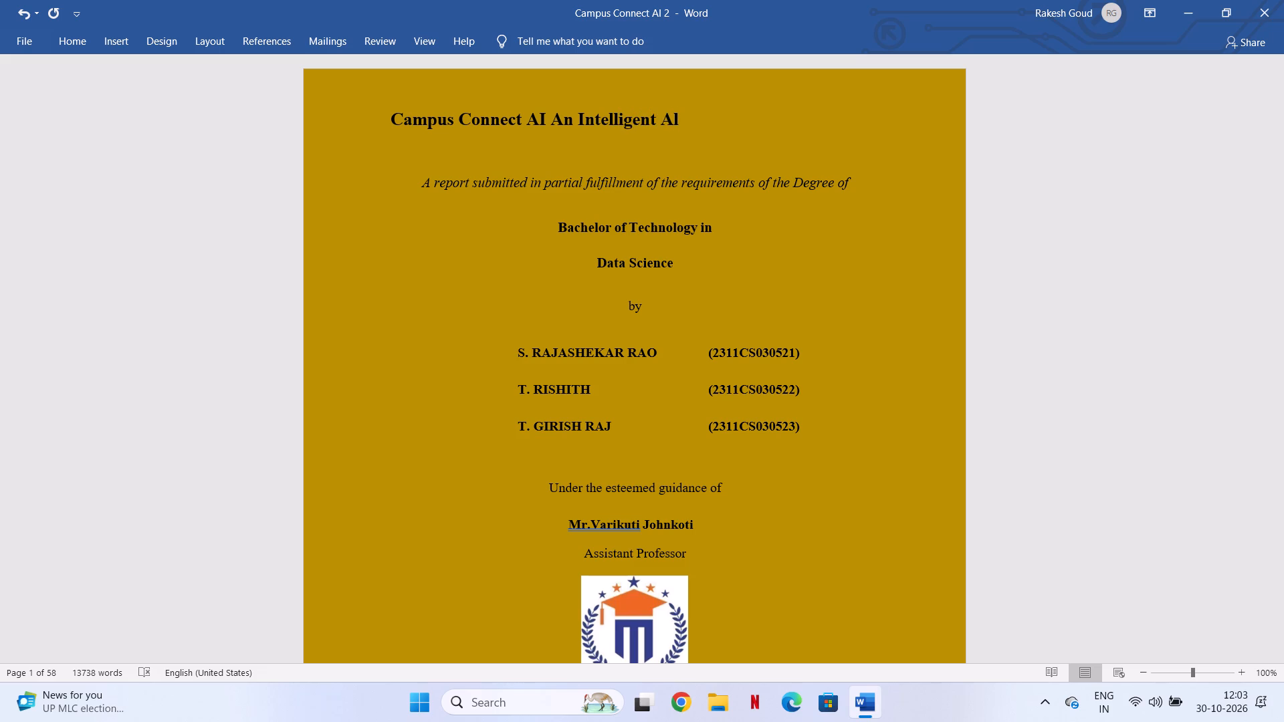
pyautogui.press('BackSpace')
pyautogui.write('I')
pyautogui.press('space')
pyautogui.press('-')
pyautogui.press('BackSpace')
pyautogui.write('-')
pyautogui.press('space')
pyautogui.write('Powered')
pyautogui.press('space')
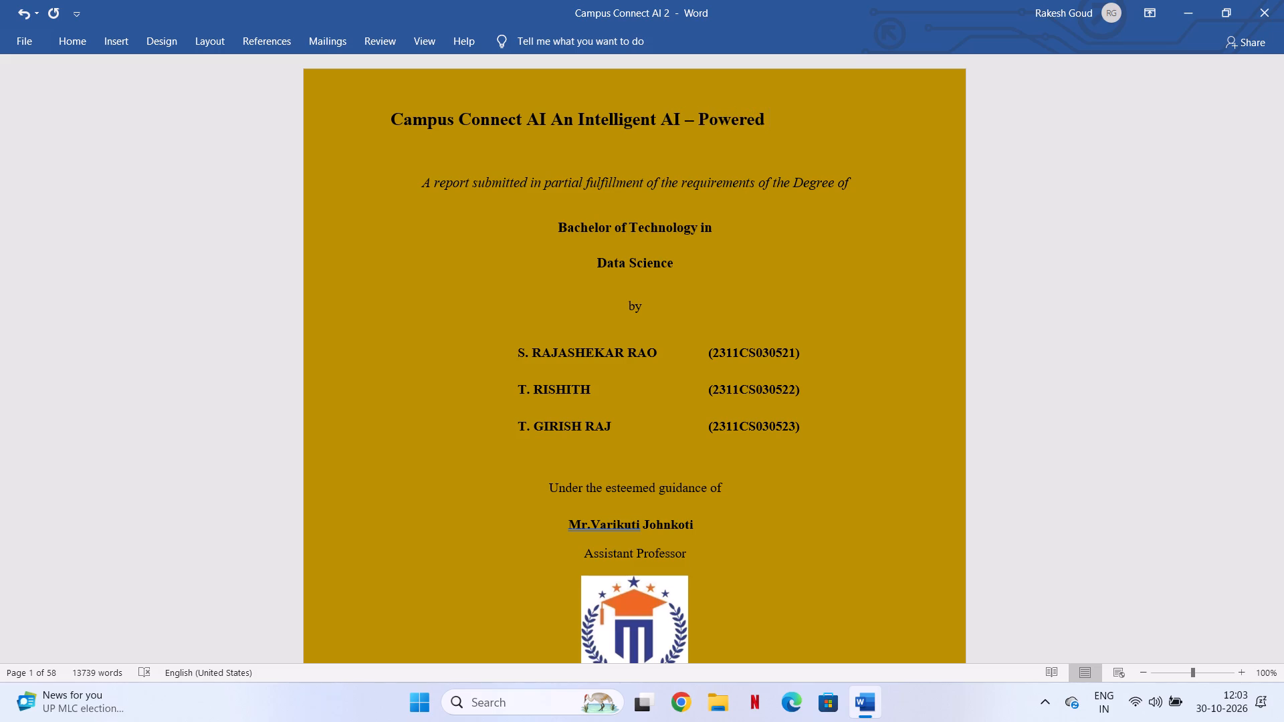
# Insert a colon and a space between "Campus Connect AI" and "An Intelligent" in the cover title.
pyautogui.press('Left')
pyautogui.press('Left')
pyautogui.press('Left')
pyautogui.press('Left')
pyautogui.press('Left')
pyautogui.press('Left')
pyautogui.press('Left')
pyautogui.press('Left')
pyautogui.press('Left')
pyautogui.press('Left')
pyautogui.press('Left')
pyautogui.press('Left')
pyautogui.press('Left')
pyautogui.press('Left')
pyautogui.press('Left')
pyautogui.press('Left')
pyautogui.press('Left')
pyautogui.press('Left')
pyautogui.press('Left')
pyautogui.press('Left')
pyautogui.press('Left')
pyautogui.press('Left')
pyautogui.press('Left')
pyautogui.press('Left')
pyautogui.press('Left')
pyautogui.press('Left')
pyautogui.press('Left')
pyautogui.press('Left')
pyautogui.write(':')
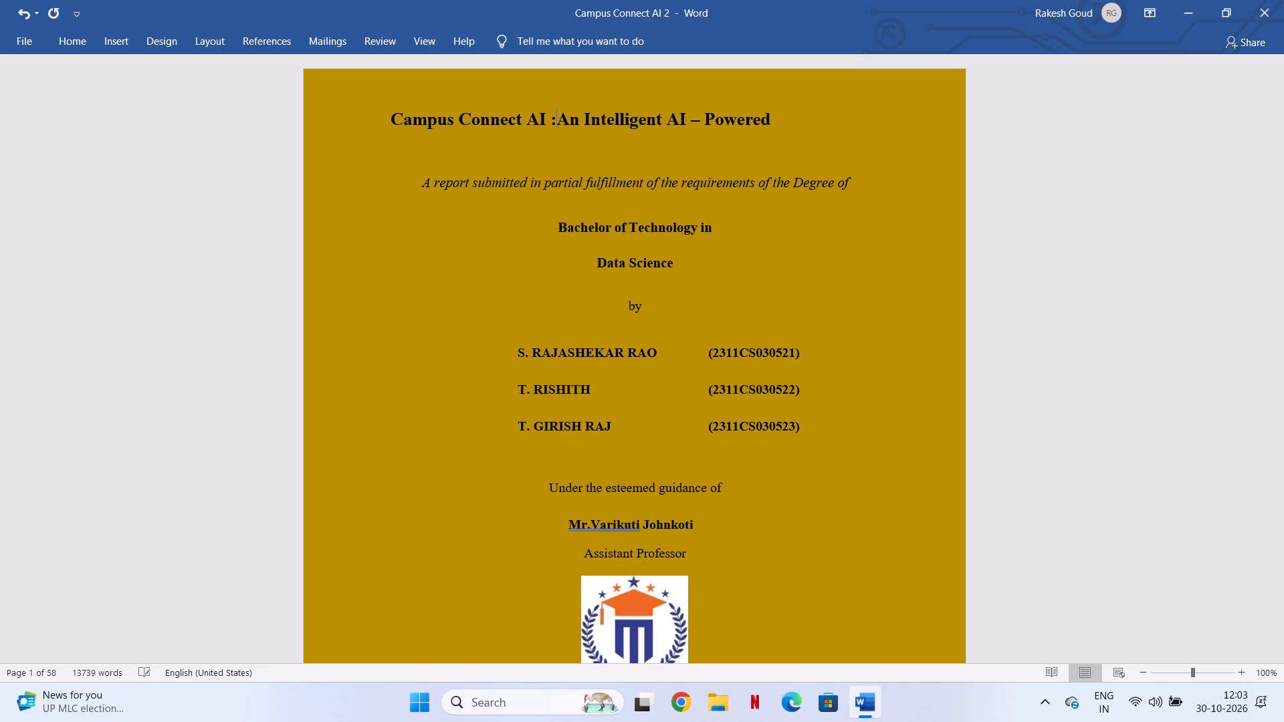
pyautogui.press('space')
# Continue the cover title after "Powered" with "Platform for Smart campus Management and Student Engagement".
pyautogui.press('Right')
pyautogui.press('Right')
pyautogui.press('Right')
pyautogui.press('Right')
pyautogui.press('Right')
pyautogui.press('Right')
pyautogui.press('Right')
pyautogui.press('Right')
pyautogui.press('Right')
pyautogui.press('Right')
pyautogui.press('Right')
pyautogui.press('Right')
pyautogui.press('Right')
pyautogui.press('Right')
pyautogui.press('Right')
pyautogui.press('Right')
pyautogui.press('Right')
pyautogui.press('Right')
pyautogui.press('Right')
pyautogui.press('Right')
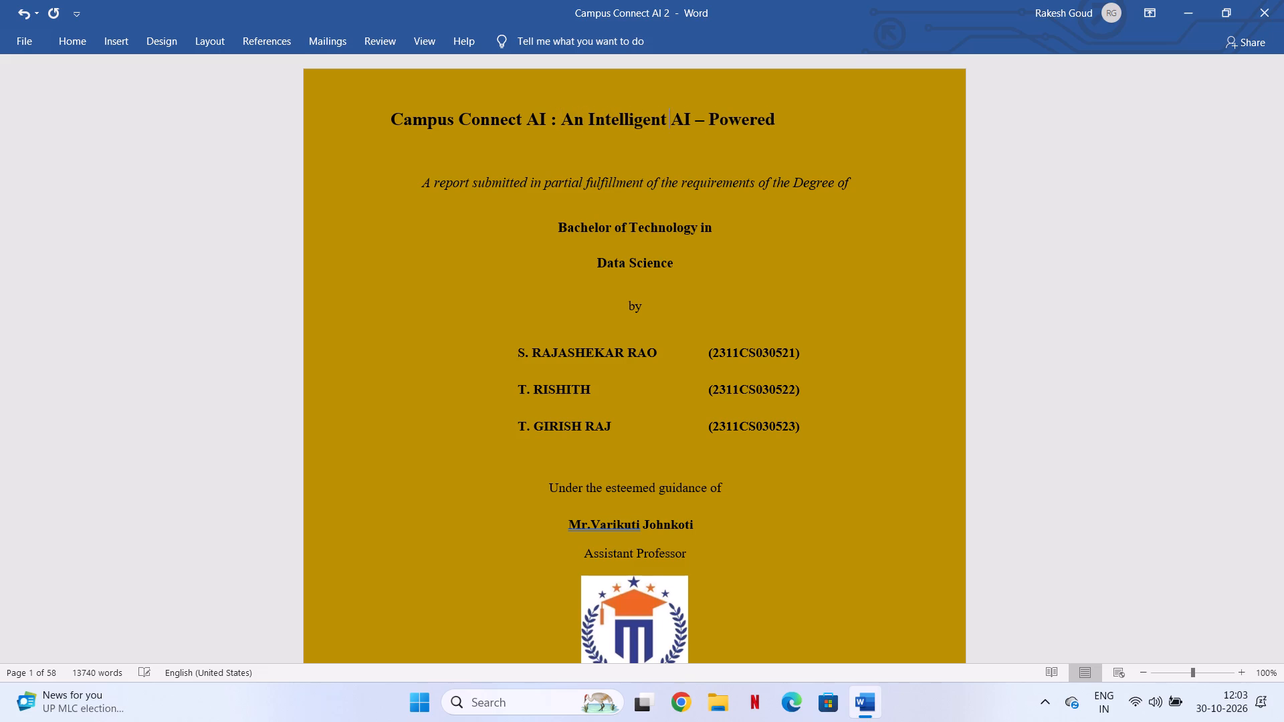
pyautogui.press('Right')
pyautogui.press('Right')
pyautogui.press('space')
pyautogui.write('Plat')
pyautogui.write('form')
pyautogui.press('space')
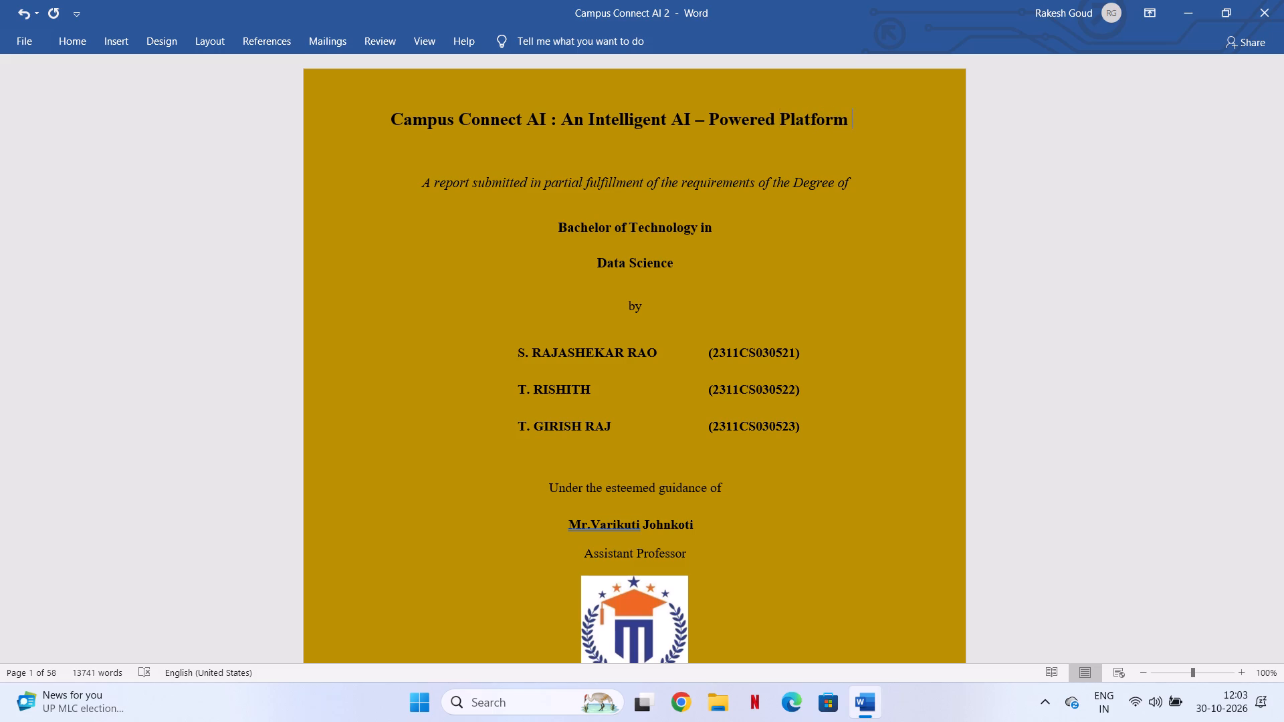
pyautogui.write('for')
pyautogui.press('space')
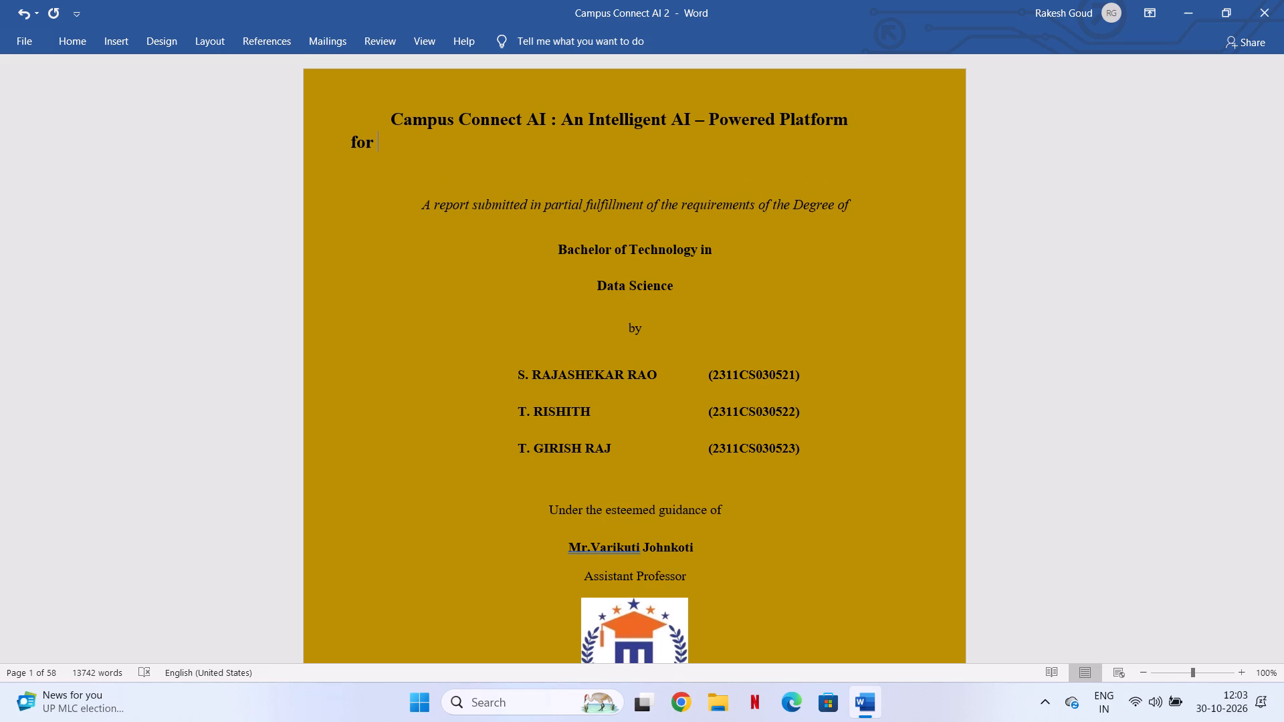
pyautogui.write('Smart')
pyautogui.press('space')
pyautogui.press('c')
pyautogui.write('ampus')
pyautogui.press('space')
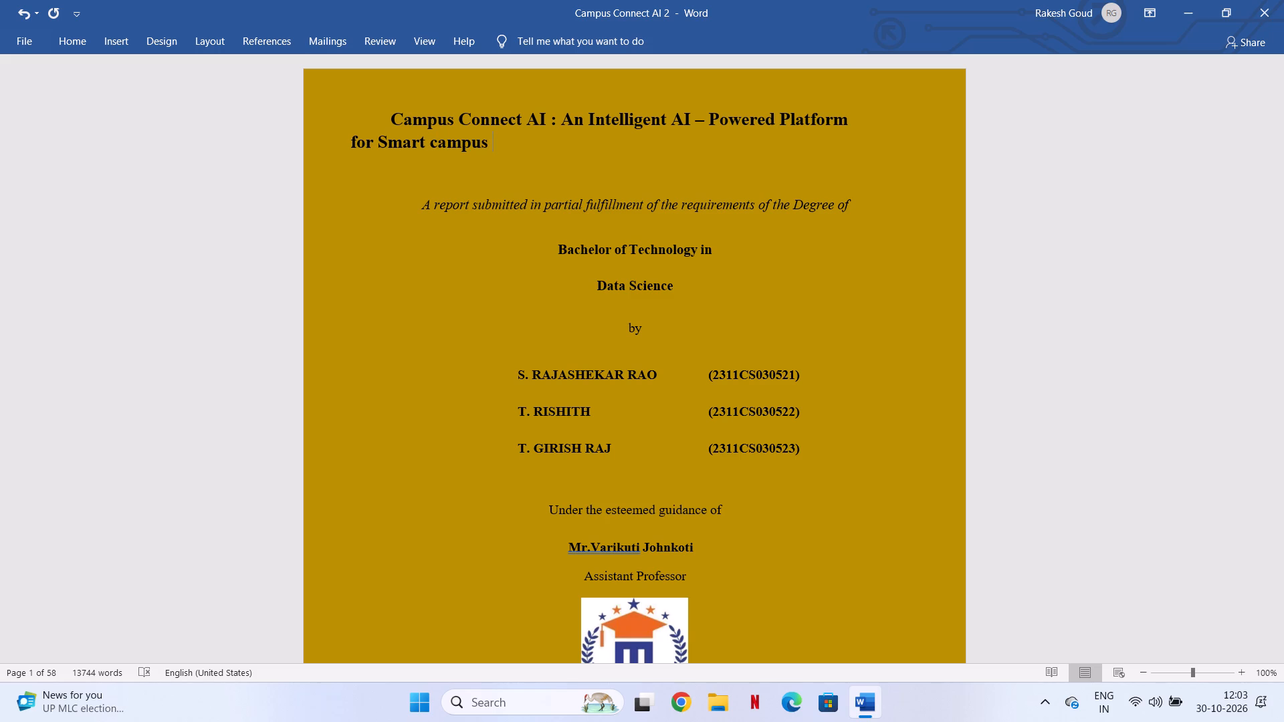
pyautogui.write('Man')
pyautogui.press('a')
pyautogui.write('gement and Student')
pyautogui.press('space')
pyautogui.write('Engagement')
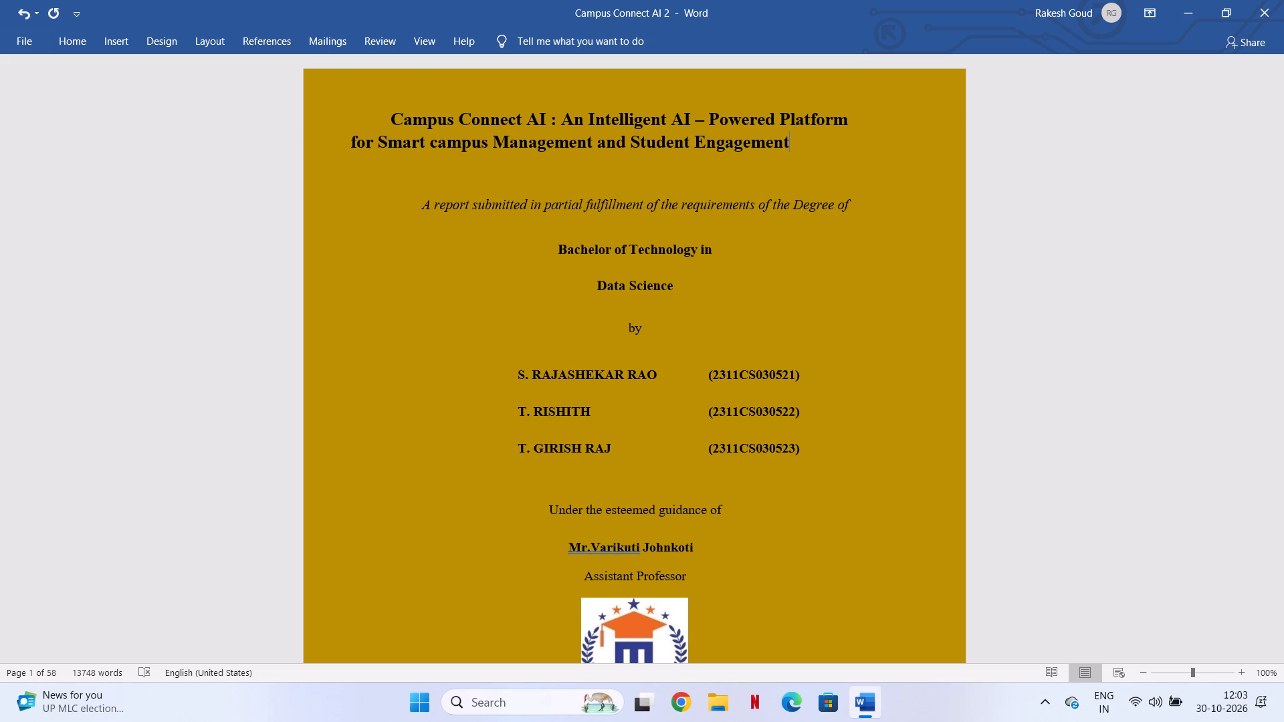
# Indent the title's second line, starting "for Smart campus", with spaces and a tab so it aligns under the first line.
pyautogui.click(347, 150)
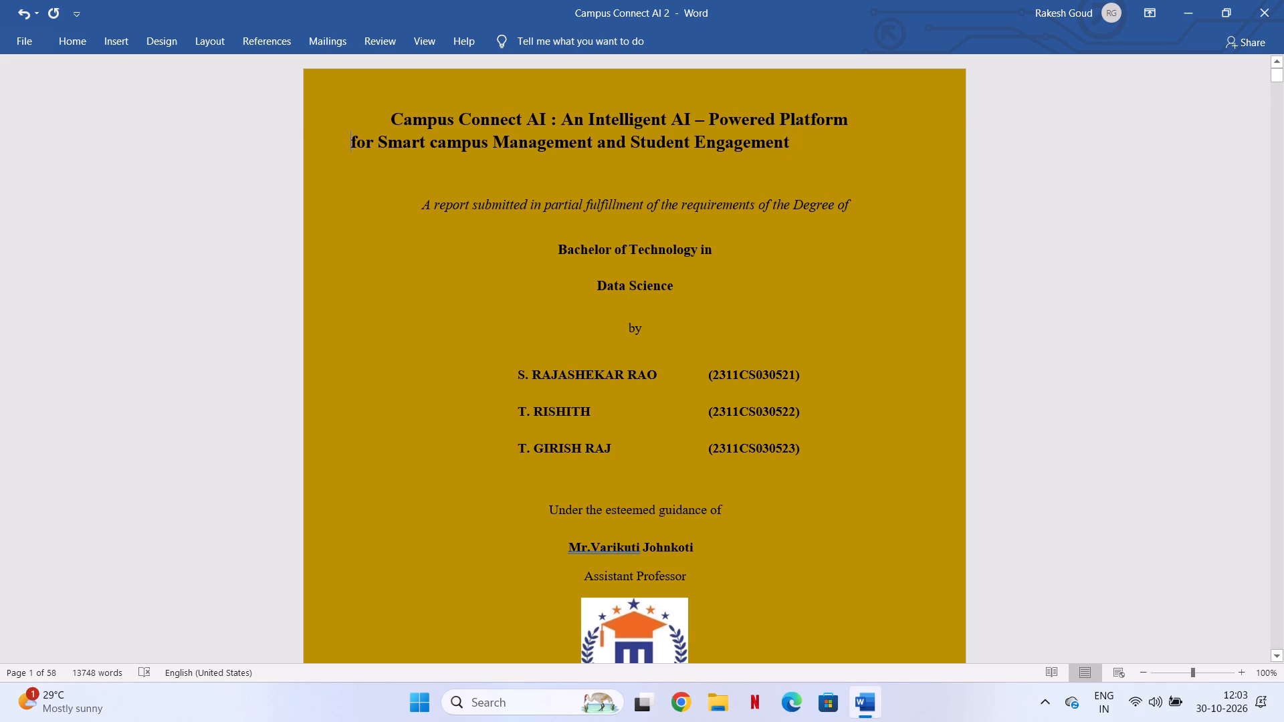
pyautogui.press('space')
pyautogui.press('space')
pyautogui.press('space')
pyautogui.press('space')
pyautogui.press('space')
pyautogui.press('space')
pyautogui.press('Tab')
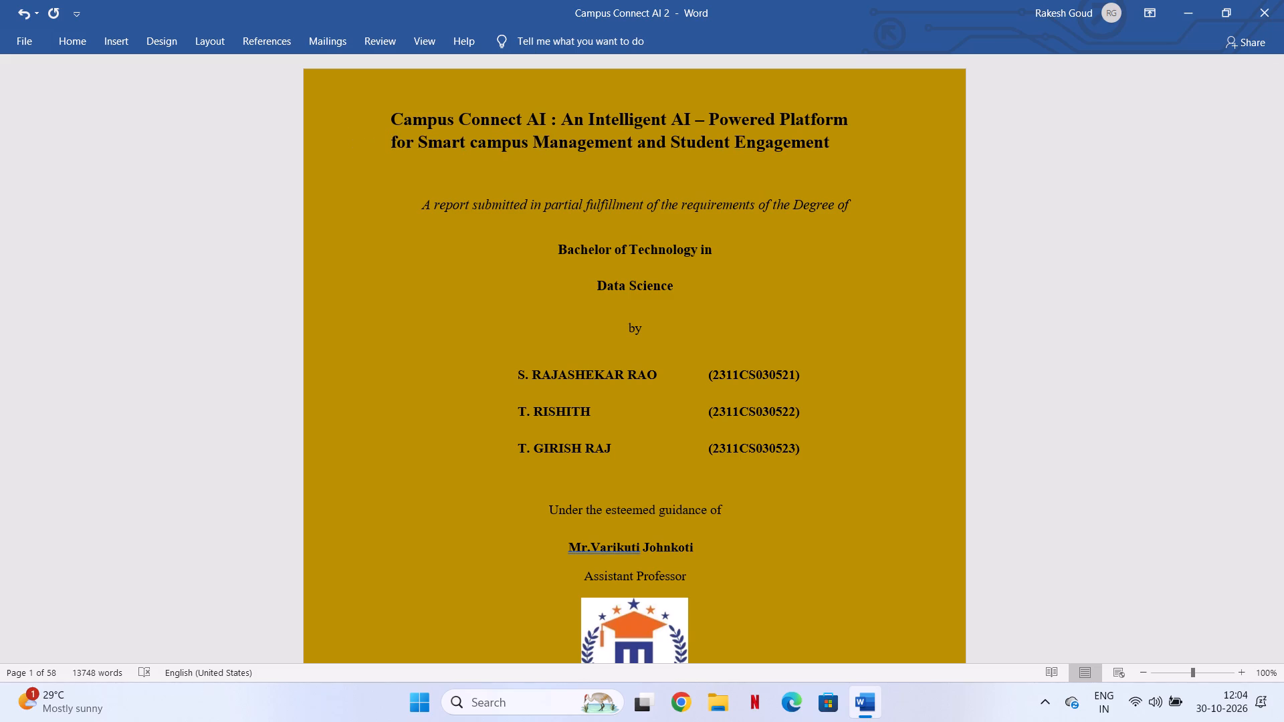
pyautogui.click(347, 150)
pyautogui.press('space')
pyautogui.press('space')
pyautogui.press('space')
pyautogui.press('space')
pyautogui.press('space')
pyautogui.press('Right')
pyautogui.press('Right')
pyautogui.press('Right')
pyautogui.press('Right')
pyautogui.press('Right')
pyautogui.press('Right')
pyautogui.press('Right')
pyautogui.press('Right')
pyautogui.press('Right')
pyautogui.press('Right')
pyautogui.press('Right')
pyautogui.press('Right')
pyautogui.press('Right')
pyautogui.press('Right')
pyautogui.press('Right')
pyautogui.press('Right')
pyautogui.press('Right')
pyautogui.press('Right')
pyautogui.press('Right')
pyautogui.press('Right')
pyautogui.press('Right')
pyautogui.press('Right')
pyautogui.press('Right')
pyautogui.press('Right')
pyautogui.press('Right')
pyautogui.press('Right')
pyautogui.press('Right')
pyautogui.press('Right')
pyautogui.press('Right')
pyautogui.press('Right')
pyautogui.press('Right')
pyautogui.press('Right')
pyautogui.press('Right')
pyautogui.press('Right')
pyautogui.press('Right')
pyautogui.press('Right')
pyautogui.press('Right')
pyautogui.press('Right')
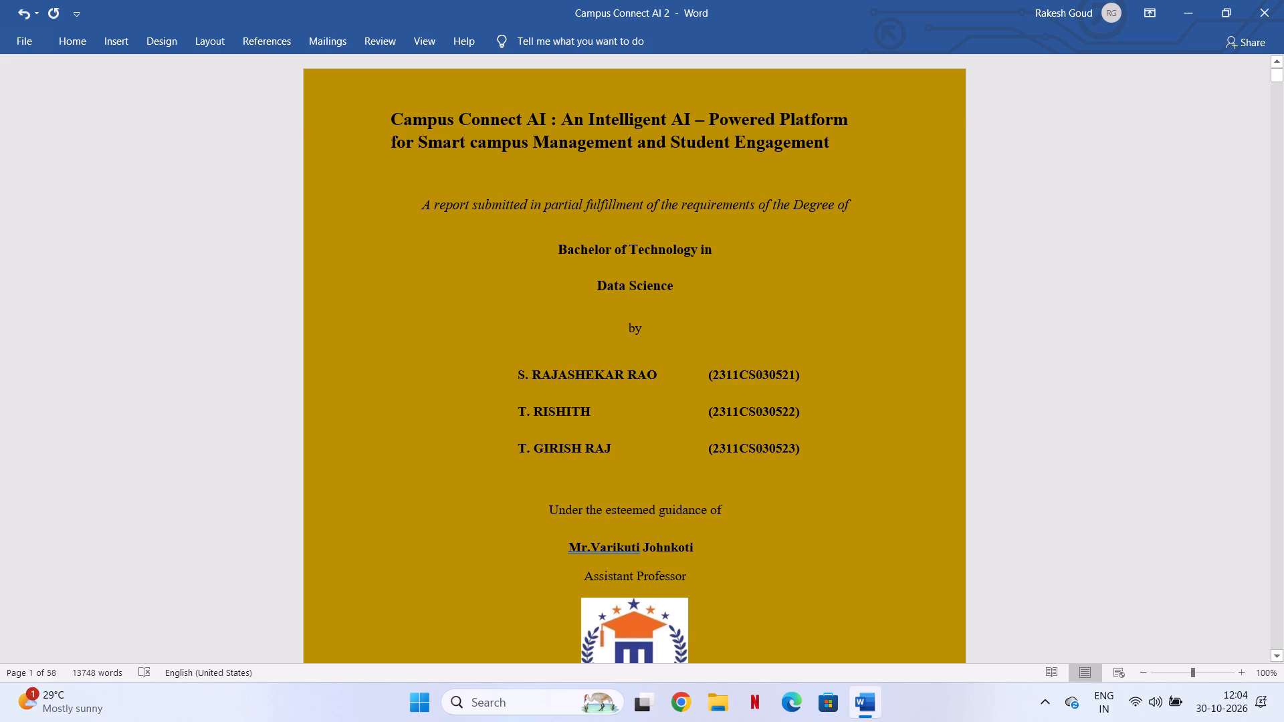
# Review the cover page layout from the two-line title down to the university address and the start of the second page.
pyautogui.scroll(-2, 425, 308)
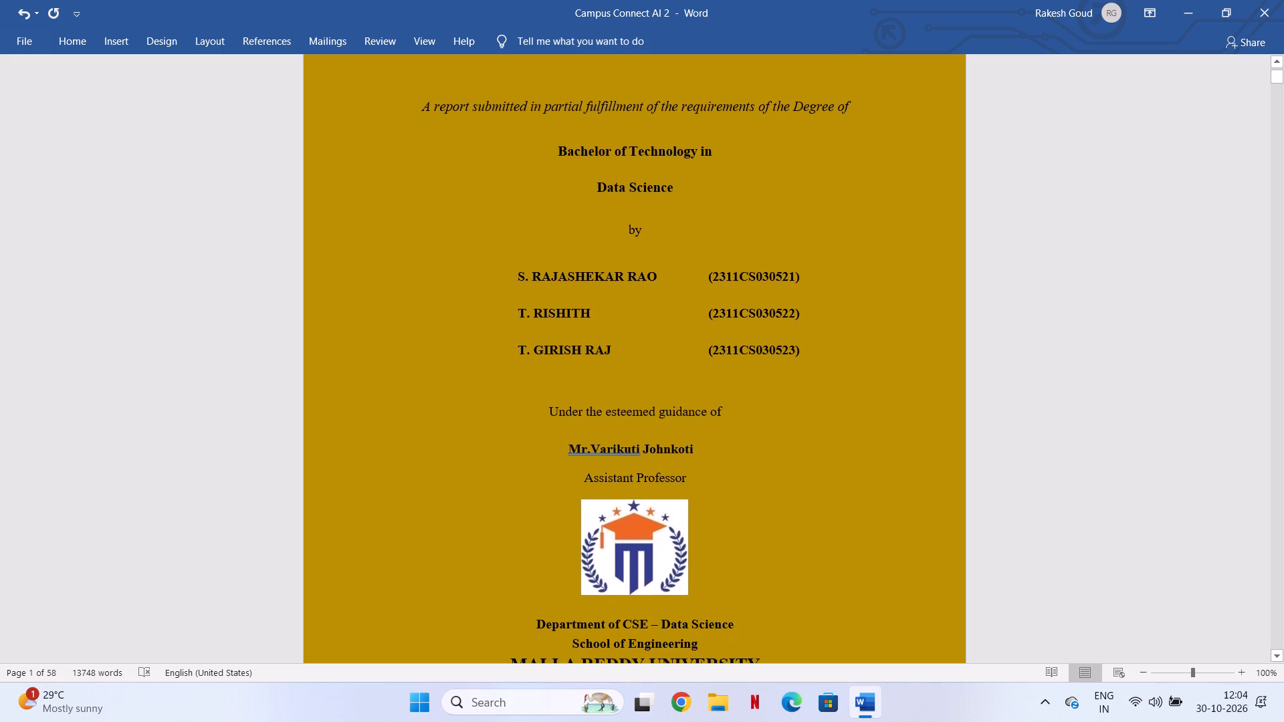
pyautogui.scroll(-2, 425, 308)
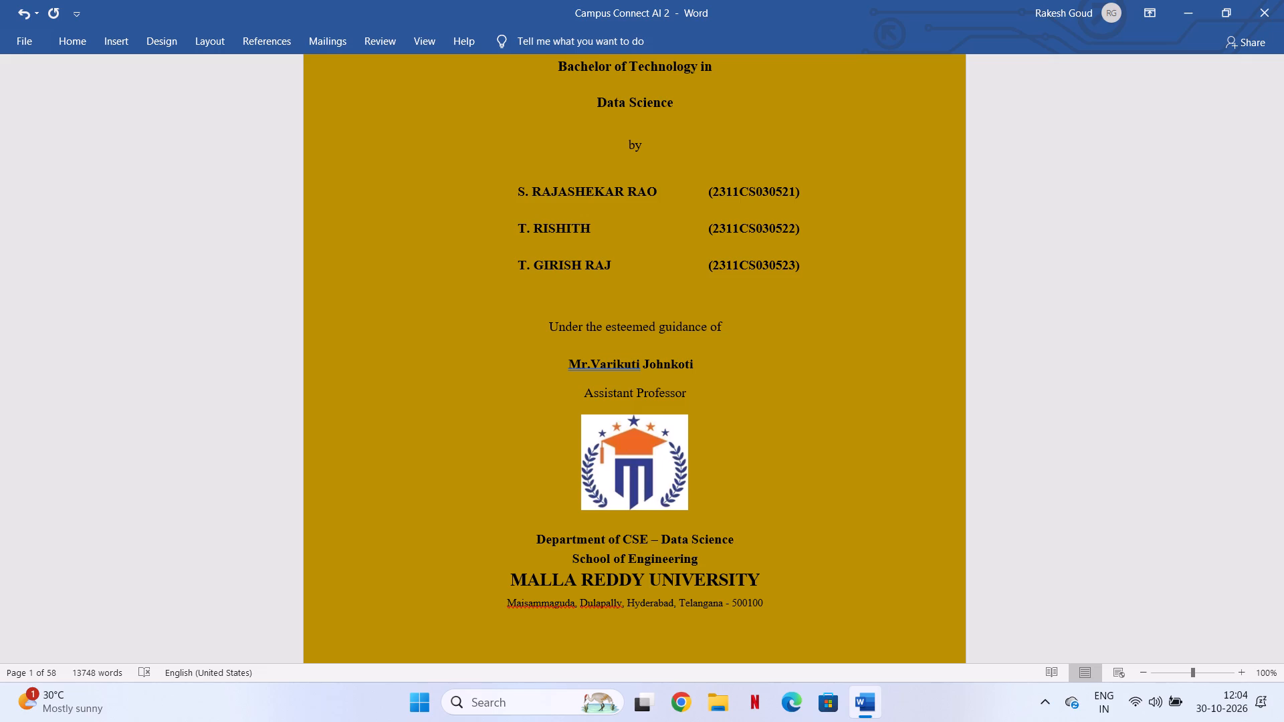
pyautogui.scroll(-1, 591, 356)
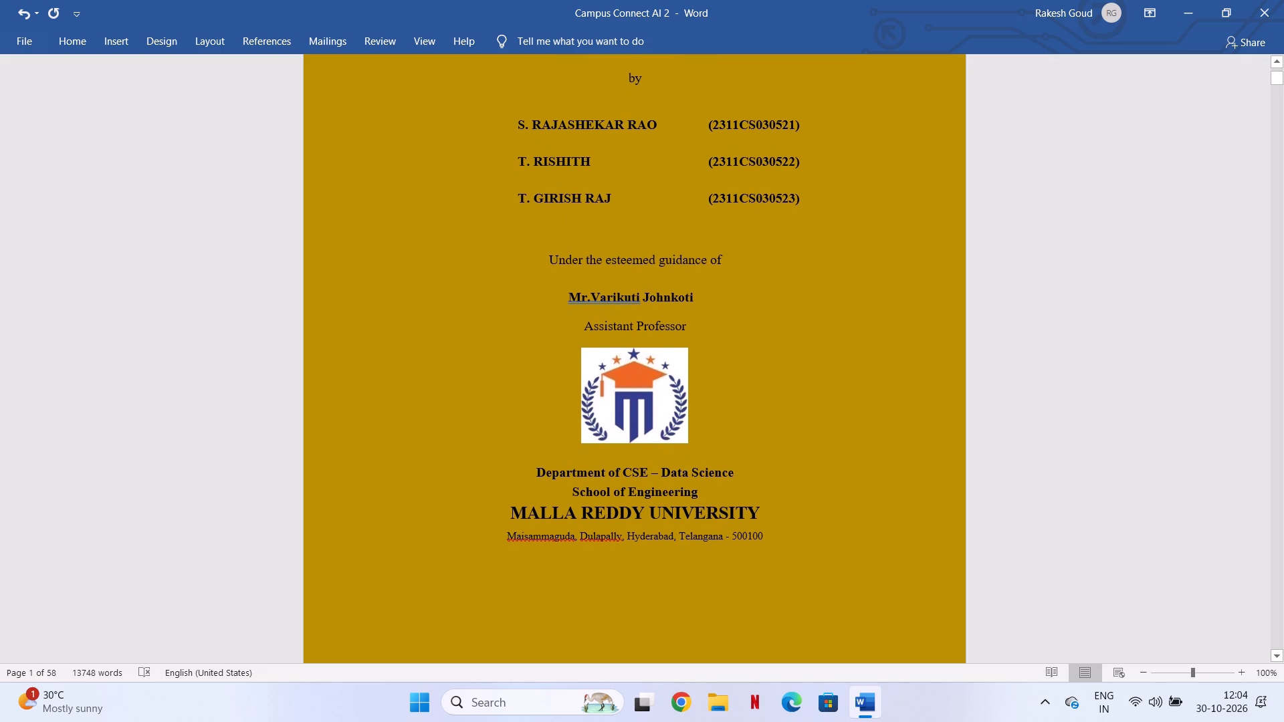
pyautogui.scroll(-3, 591, 356)
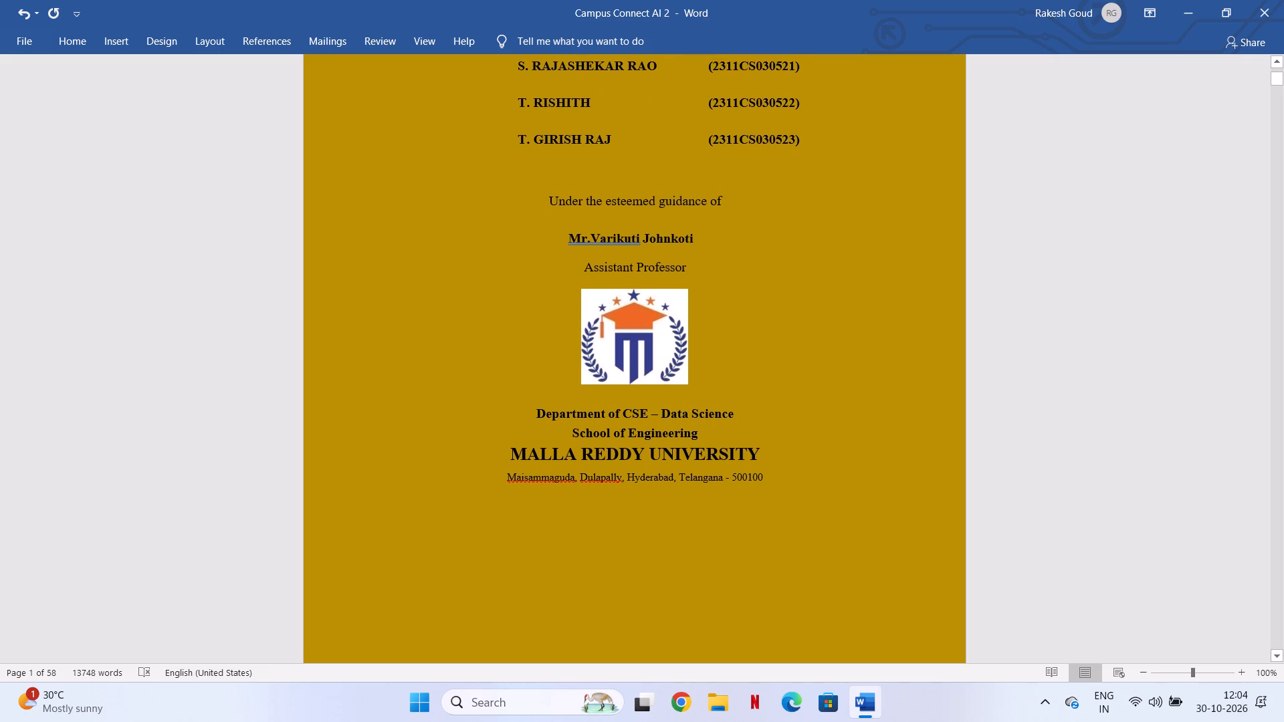
pyautogui.scroll(-3, 591, 356)
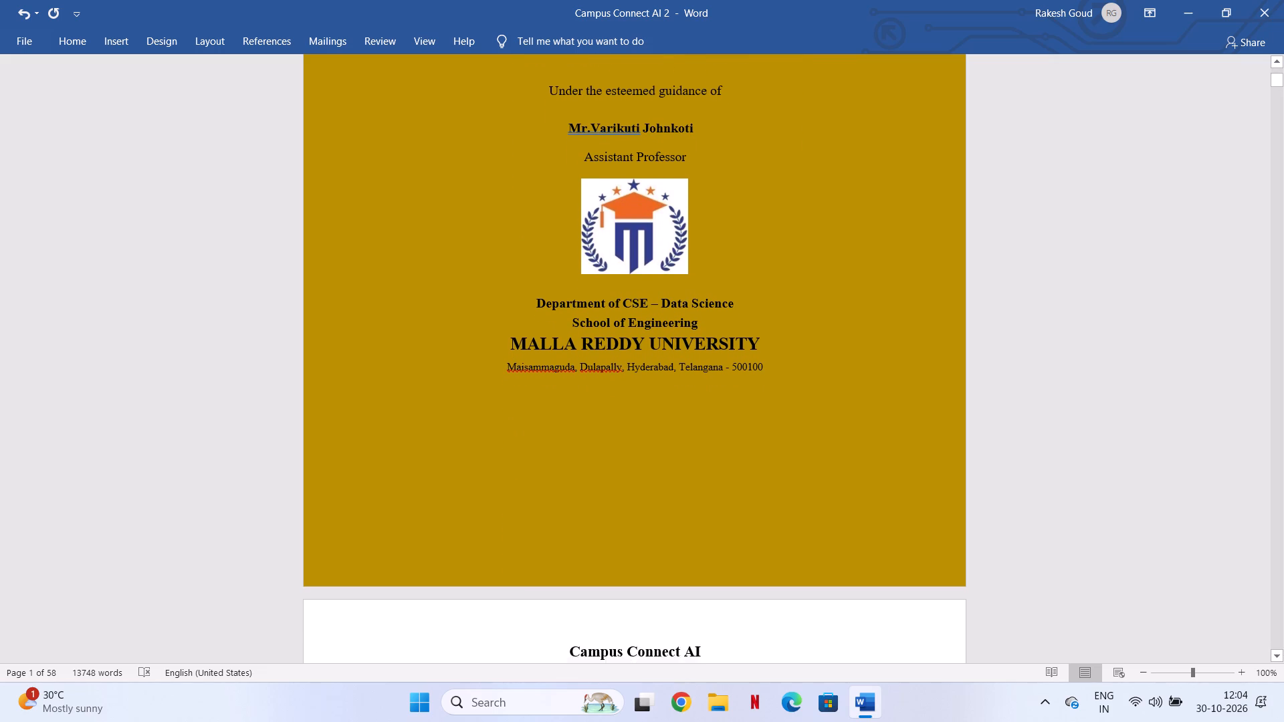
pyautogui.scroll(-2, 591, 356)
pyautogui.click(643, 263)
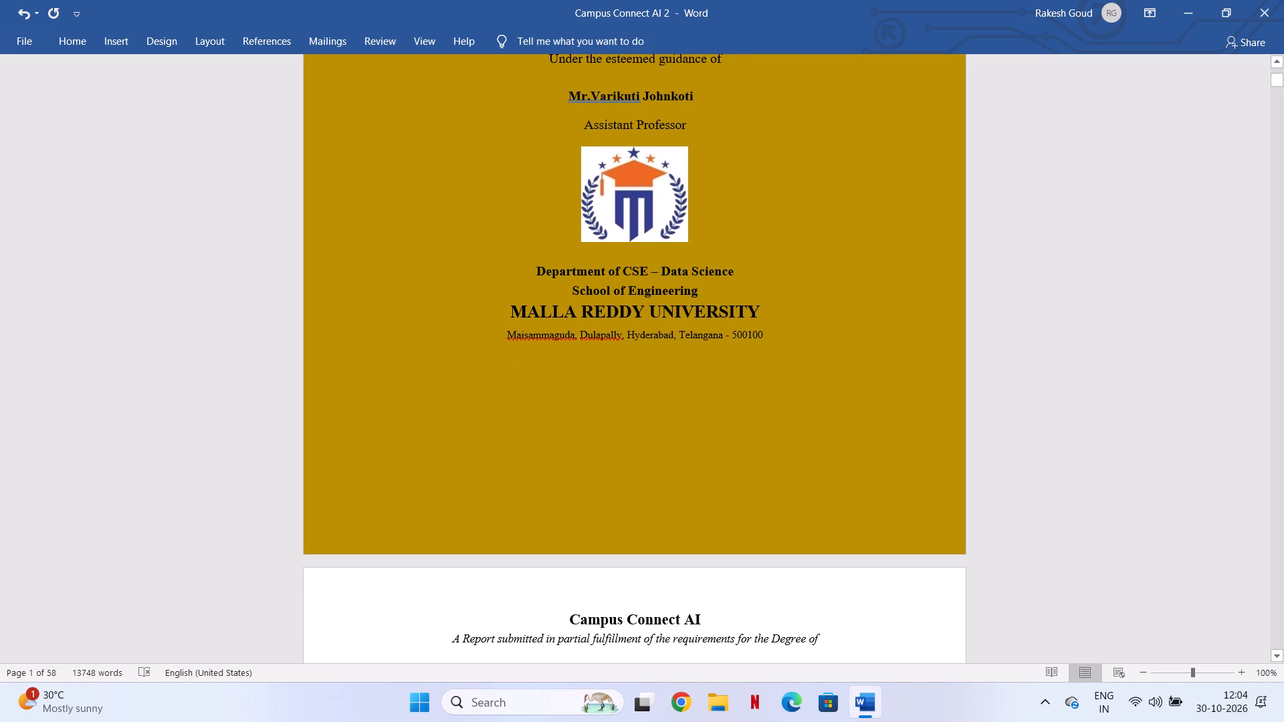
pyautogui.scroll(2, 636, 312)
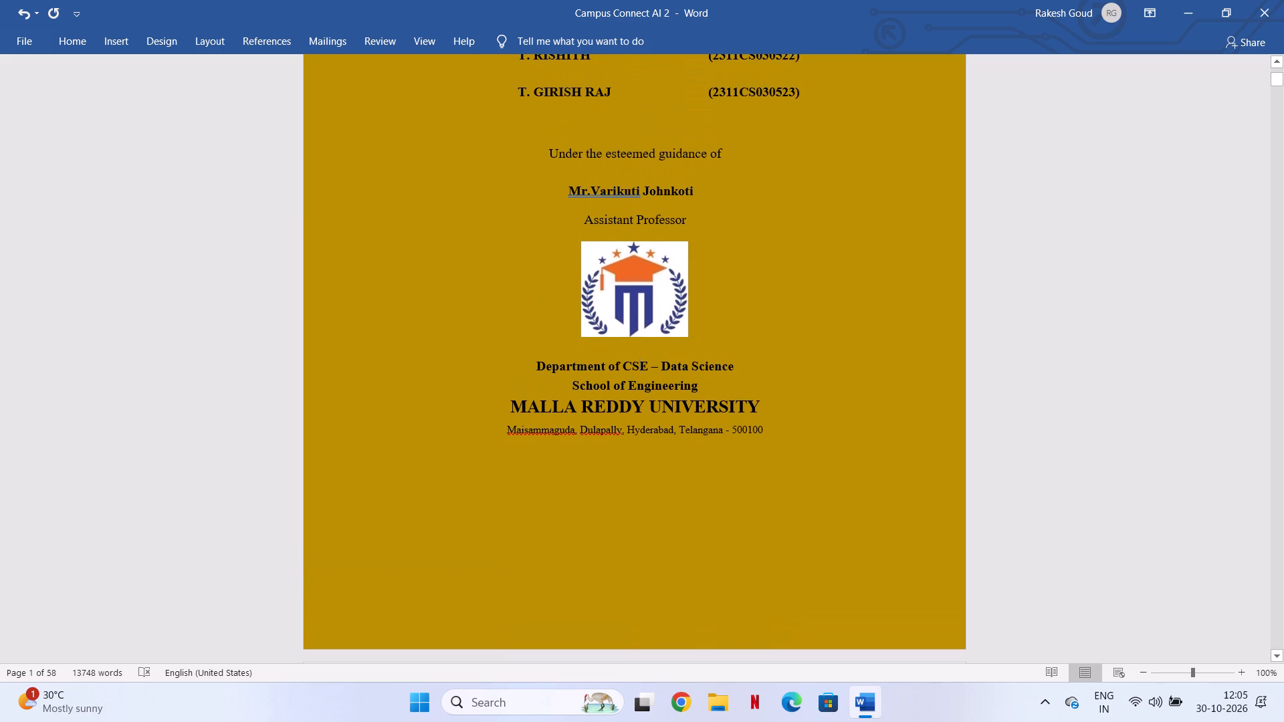
pyautogui.scroll(5, 636, 312)
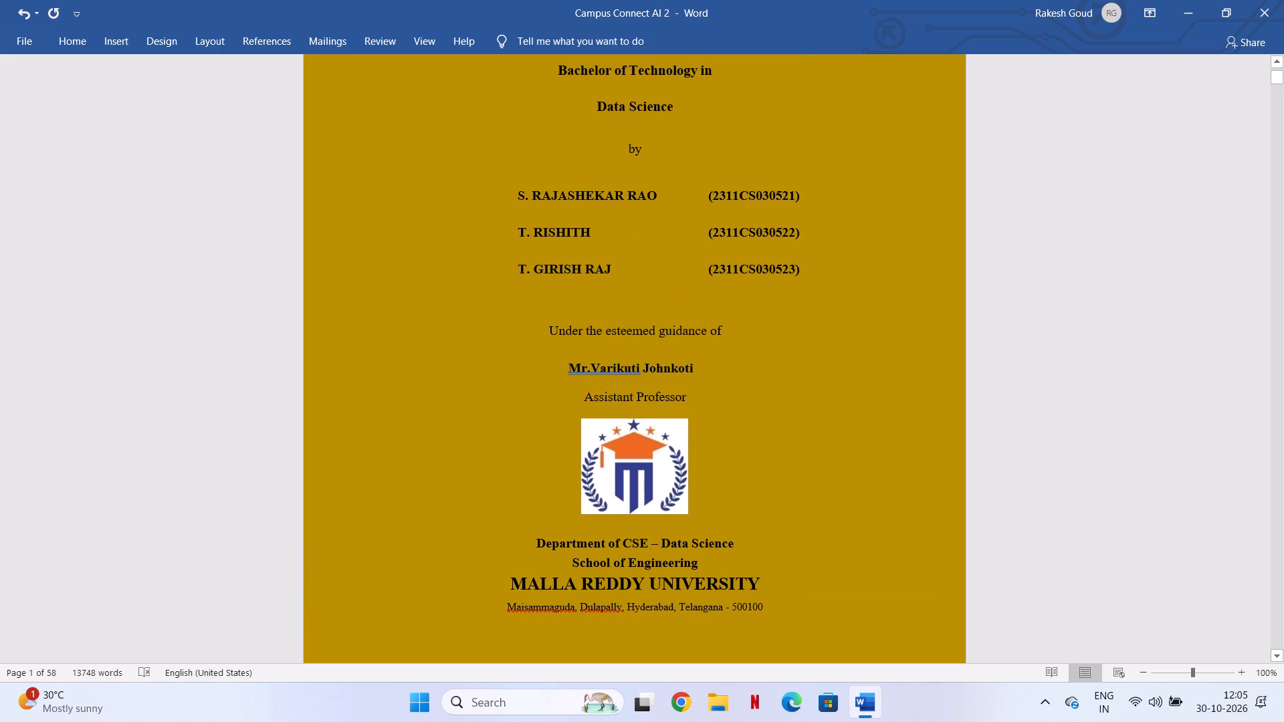
pyautogui.scroll(2, 636, 312)
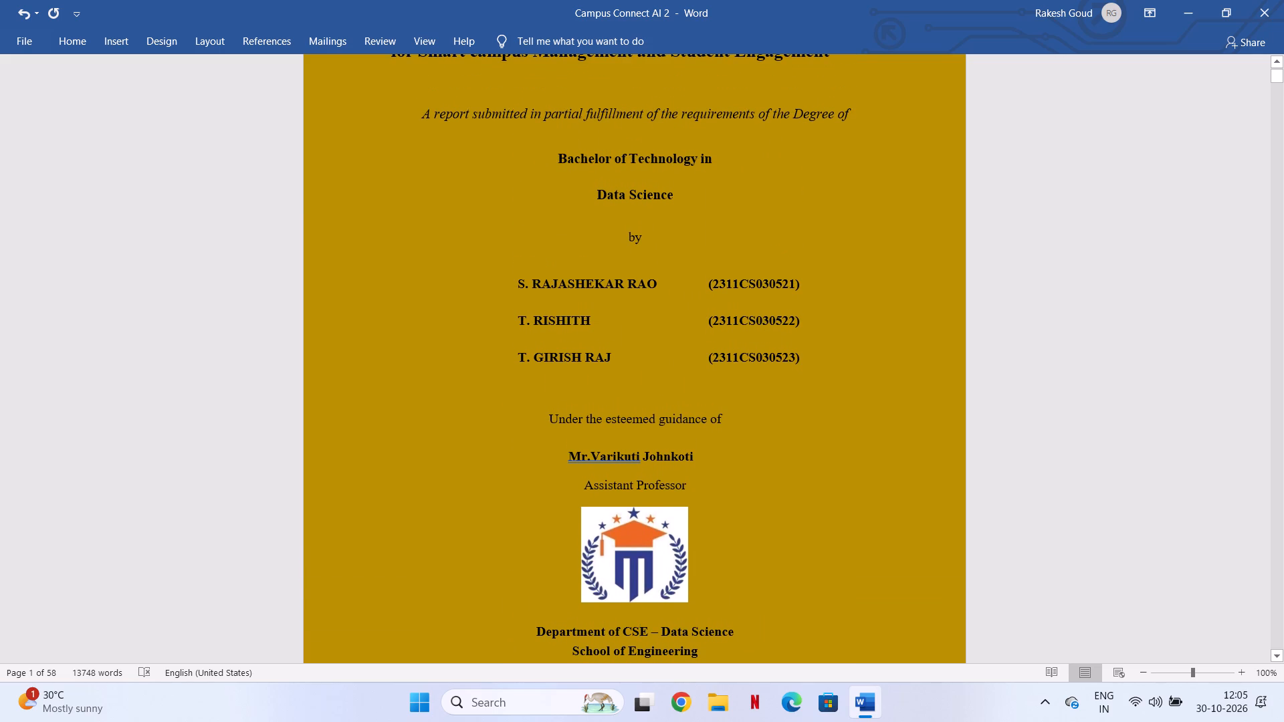
pyautogui.click(636, 312)
pyautogui.scroll(2, 625, 305)
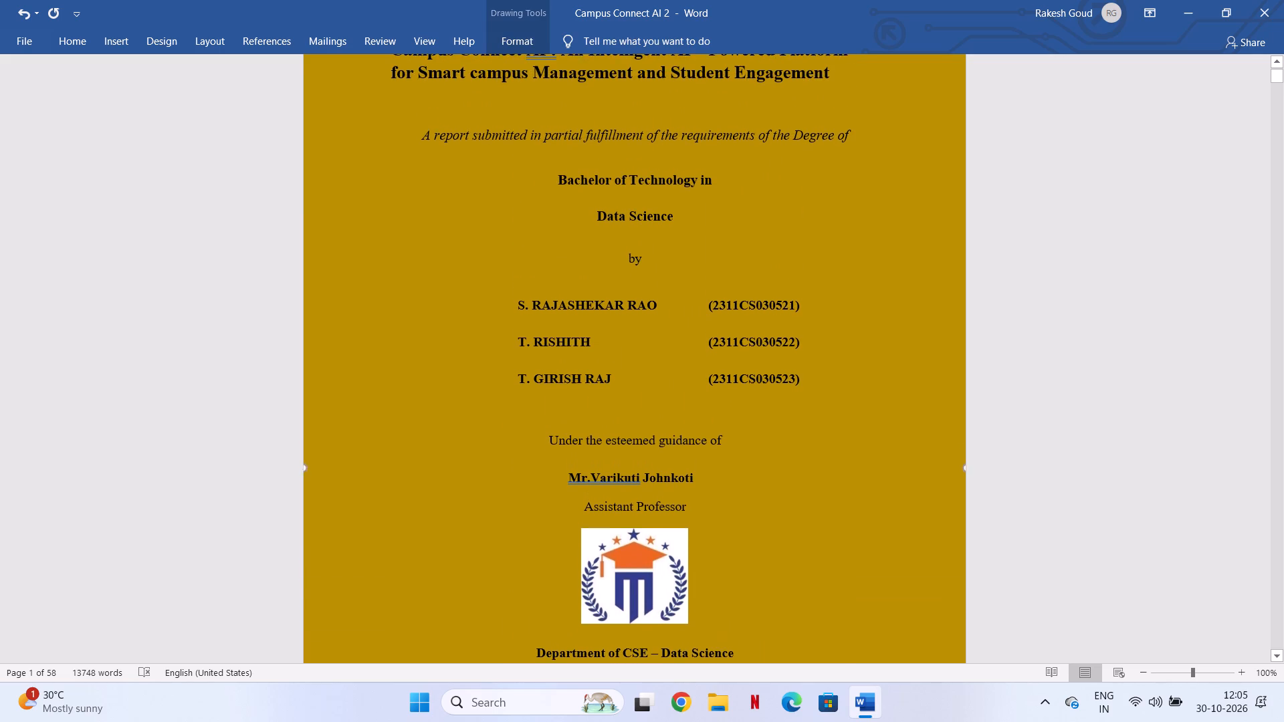
pyautogui.scroll(1, 624, 308)
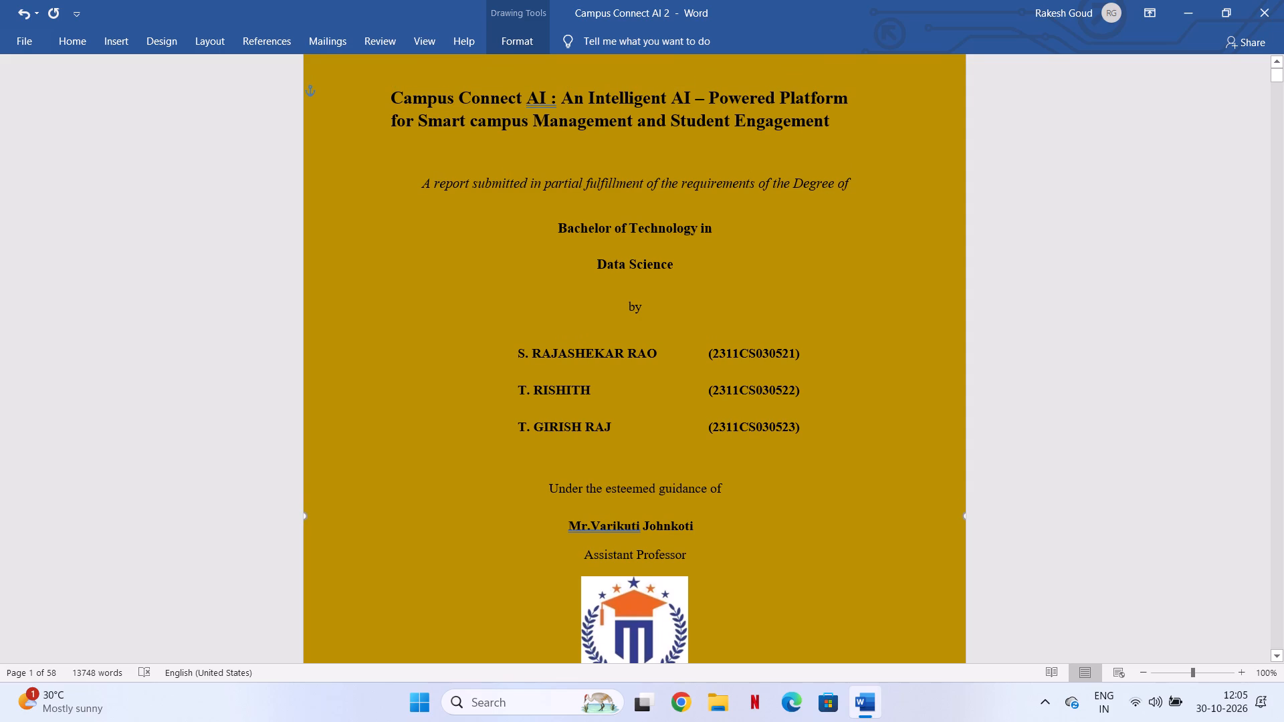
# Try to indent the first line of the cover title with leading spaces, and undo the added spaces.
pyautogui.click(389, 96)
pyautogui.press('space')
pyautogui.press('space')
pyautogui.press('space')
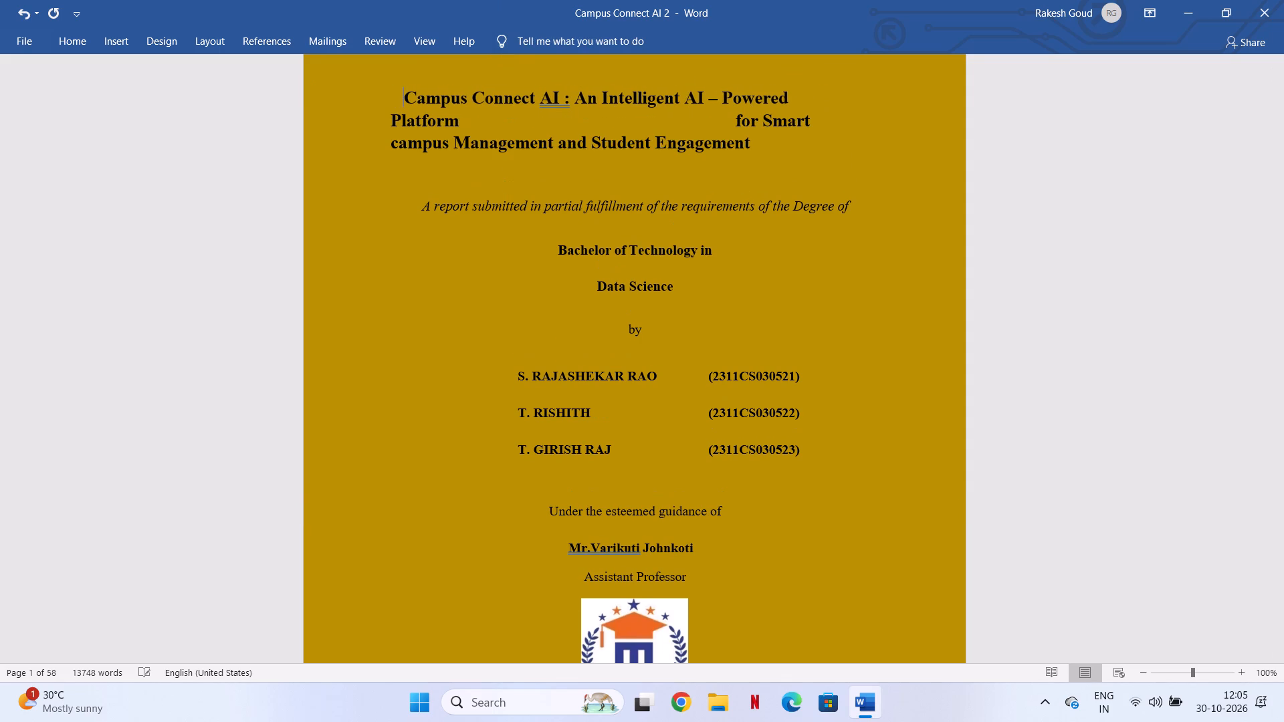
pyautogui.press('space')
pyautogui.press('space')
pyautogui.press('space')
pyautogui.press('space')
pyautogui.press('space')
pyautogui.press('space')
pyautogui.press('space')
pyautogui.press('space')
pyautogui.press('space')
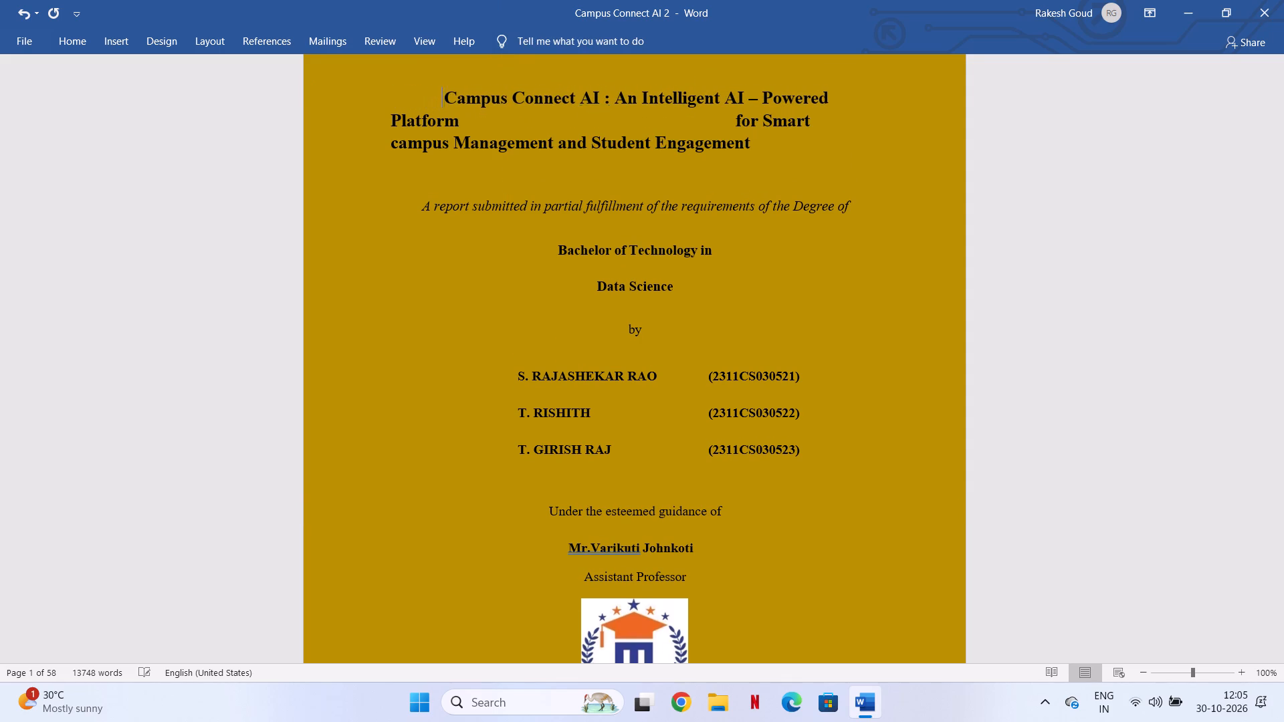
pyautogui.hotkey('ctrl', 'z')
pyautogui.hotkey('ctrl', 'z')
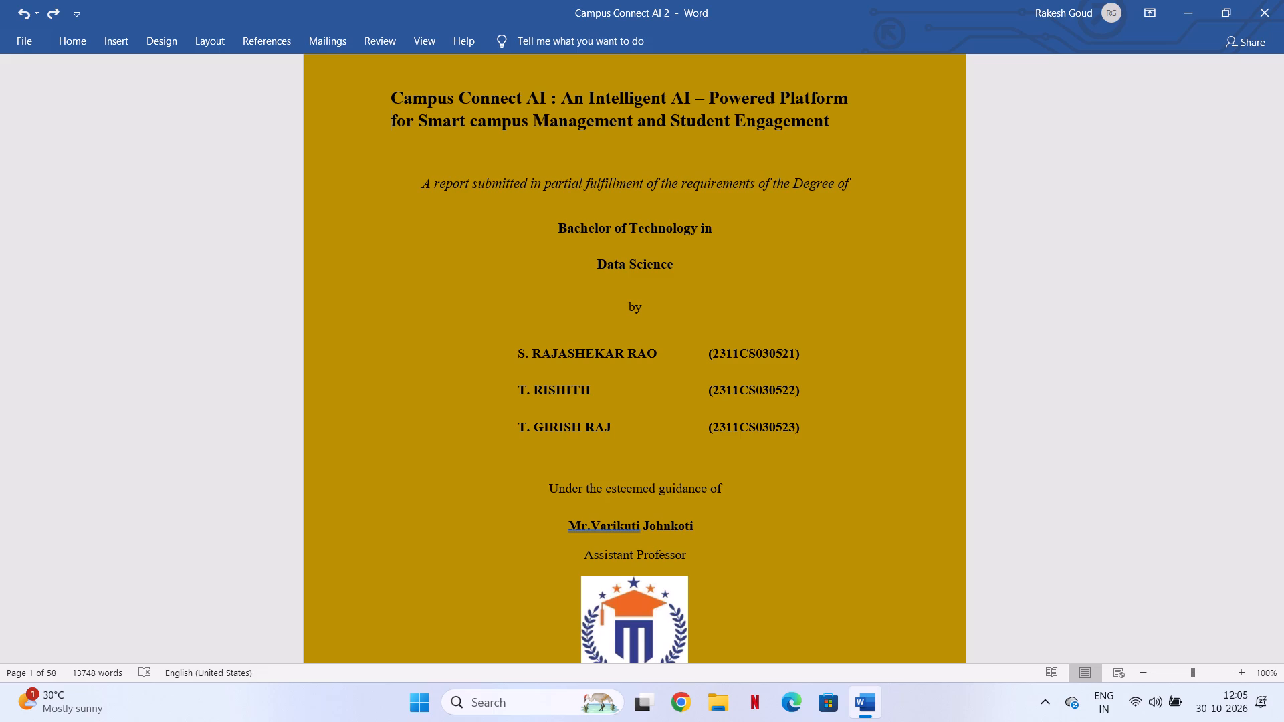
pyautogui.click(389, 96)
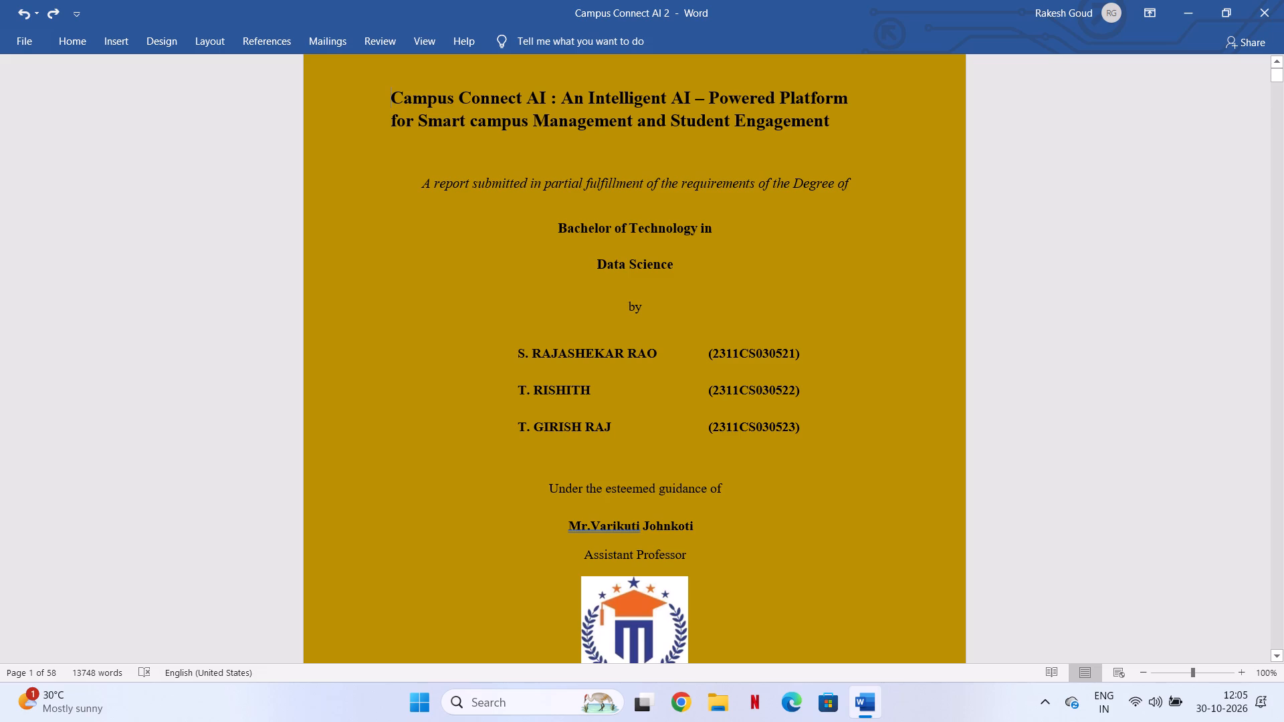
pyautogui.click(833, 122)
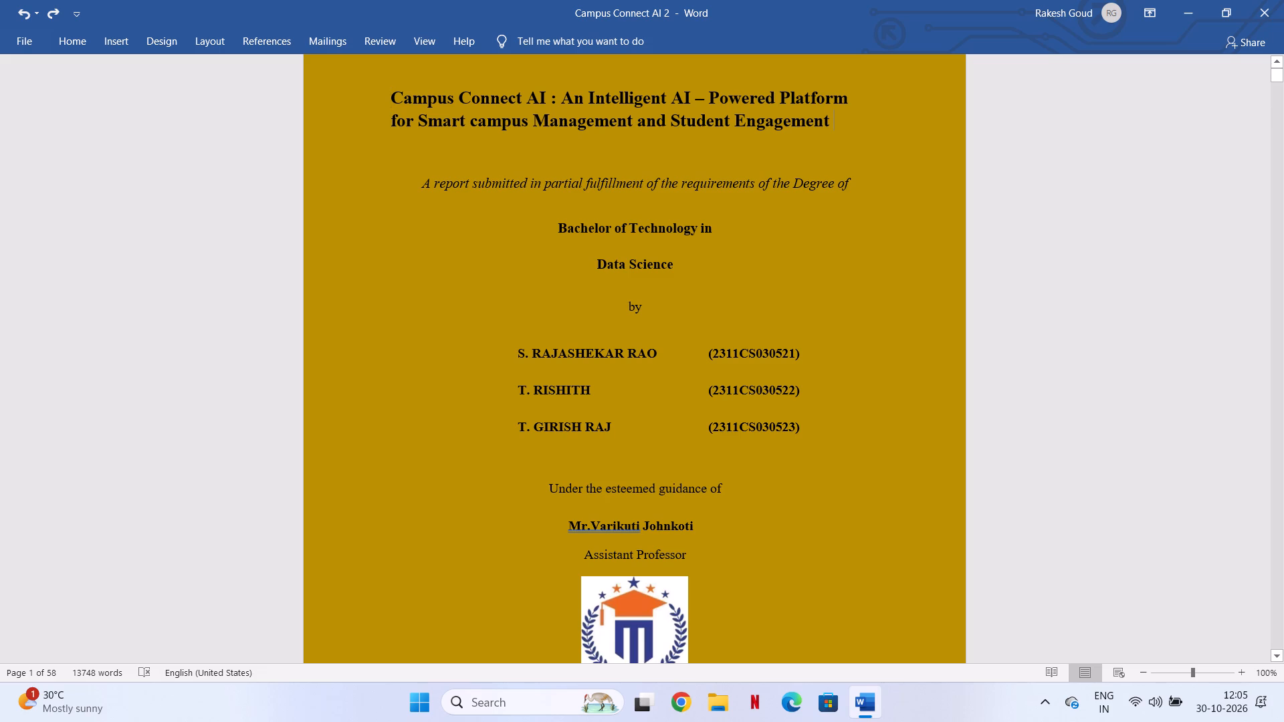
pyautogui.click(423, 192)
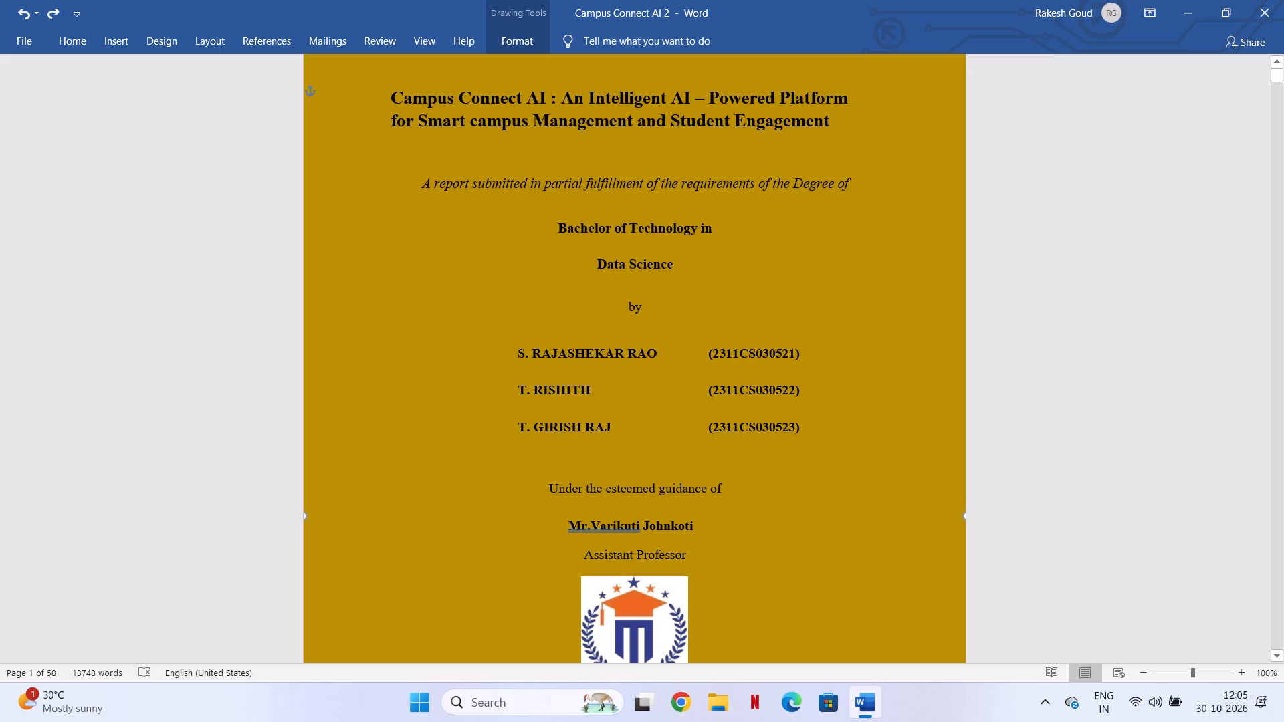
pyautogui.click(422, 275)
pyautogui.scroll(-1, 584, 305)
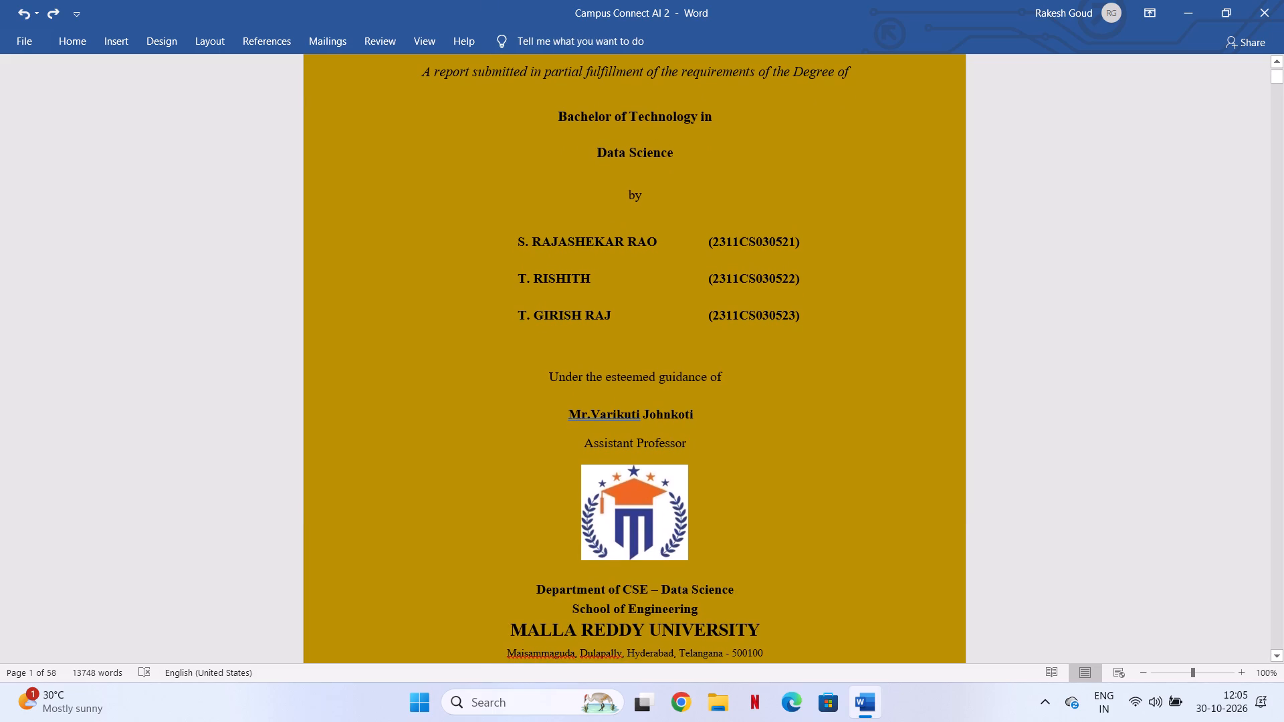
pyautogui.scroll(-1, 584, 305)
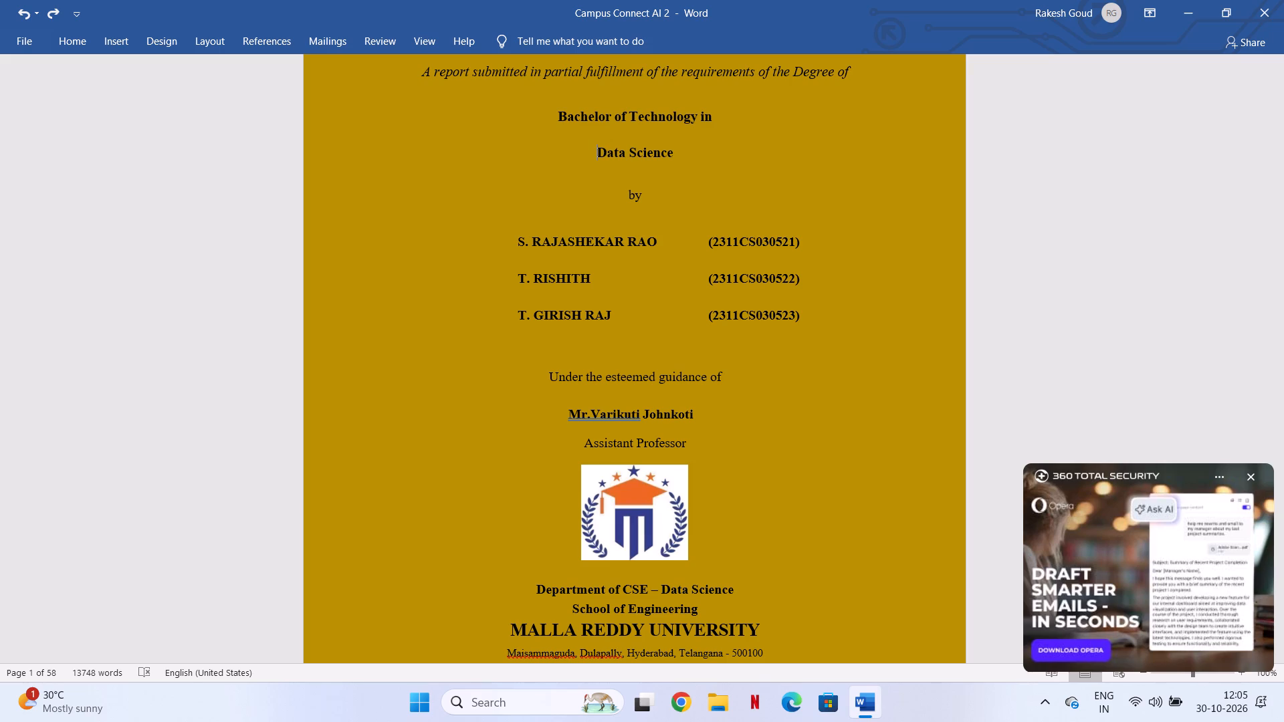
# Close the 360 Total Security advertisement pop-up.
pyautogui.click(1251, 476)
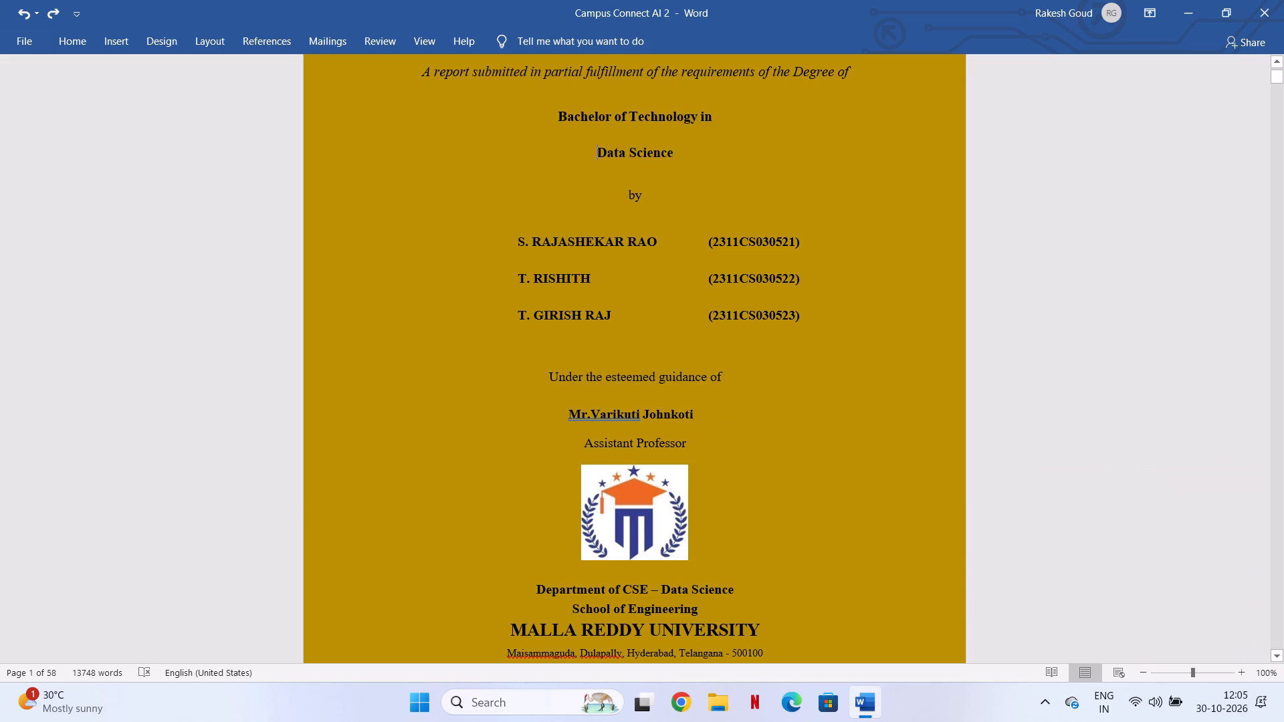
# Compare the cover page with the title heading at the top of the second page.
pyautogui.scroll(1, 740, 439)
pyautogui.scroll(-4, 740, 439)
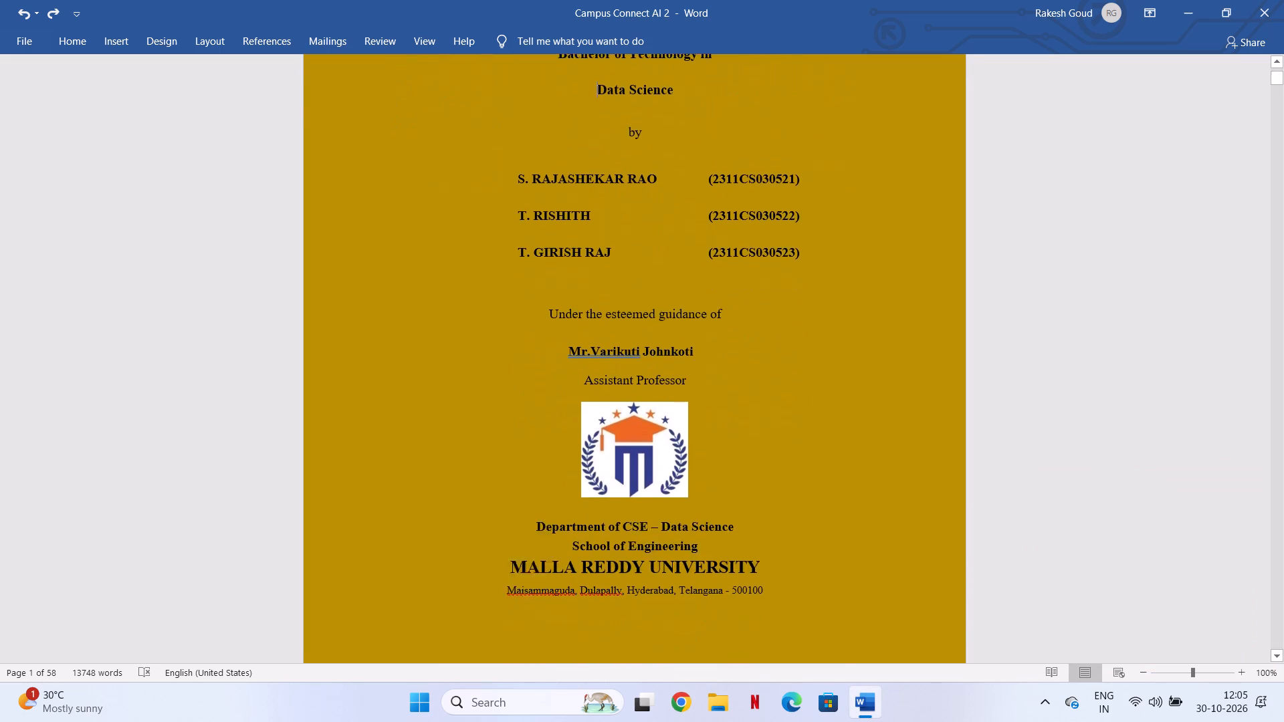
pyautogui.scroll(-3, 740, 439)
pyautogui.scroll(3, 740, 439)
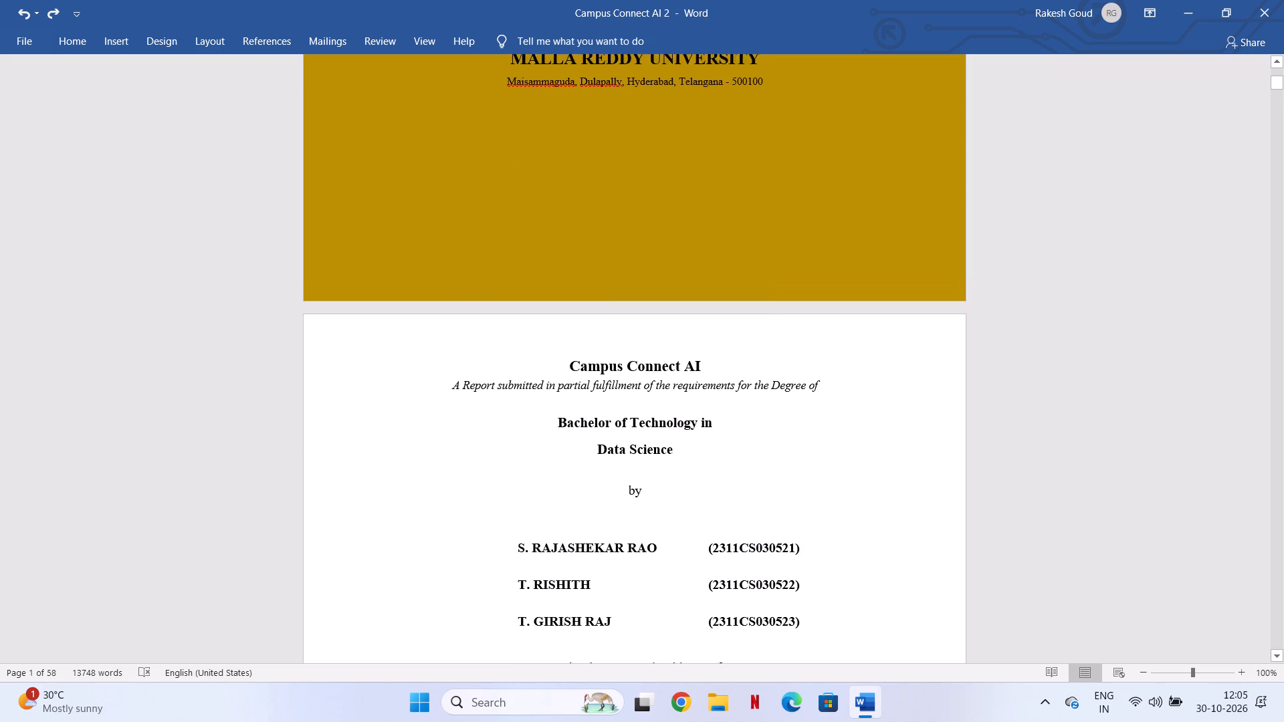
pyautogui.scroll(4, 740, 439)
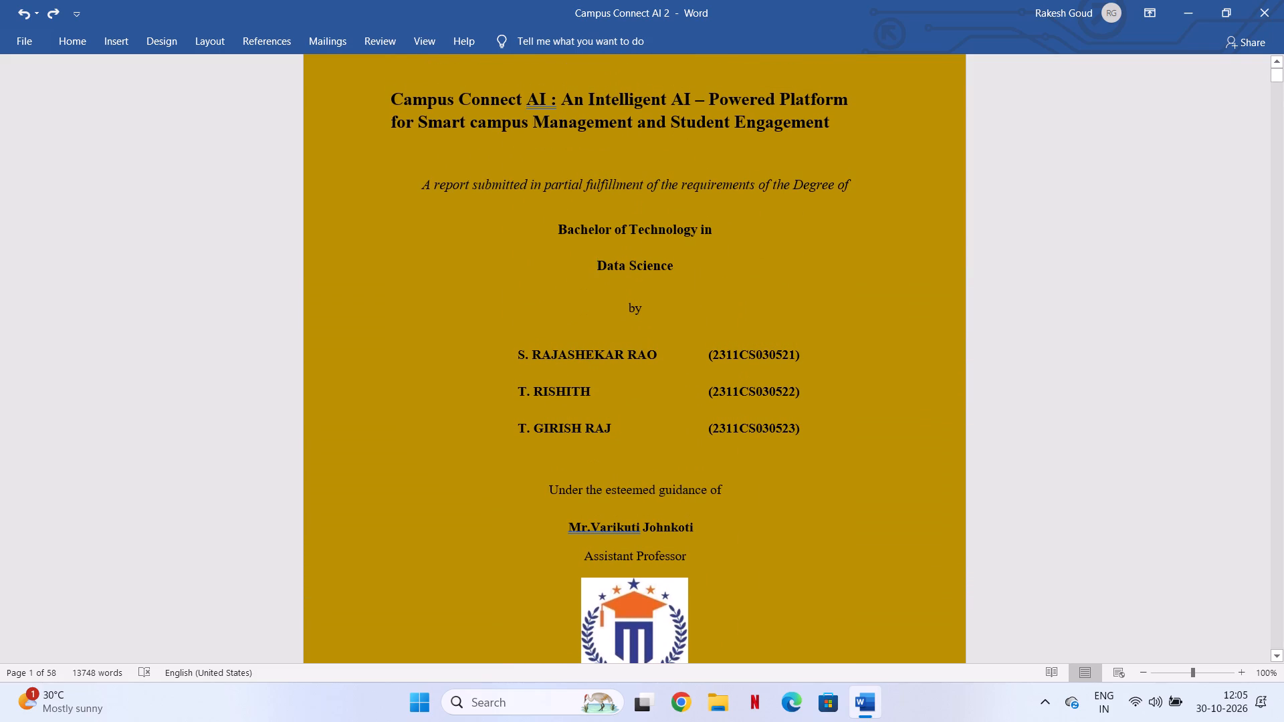
# Copy the full two-line title, from "Campus Connect AI" to "Student Engagement", on the cover page.
pyautogui.moveTo(831, 122); pyautogui.dragTo(374, 110)
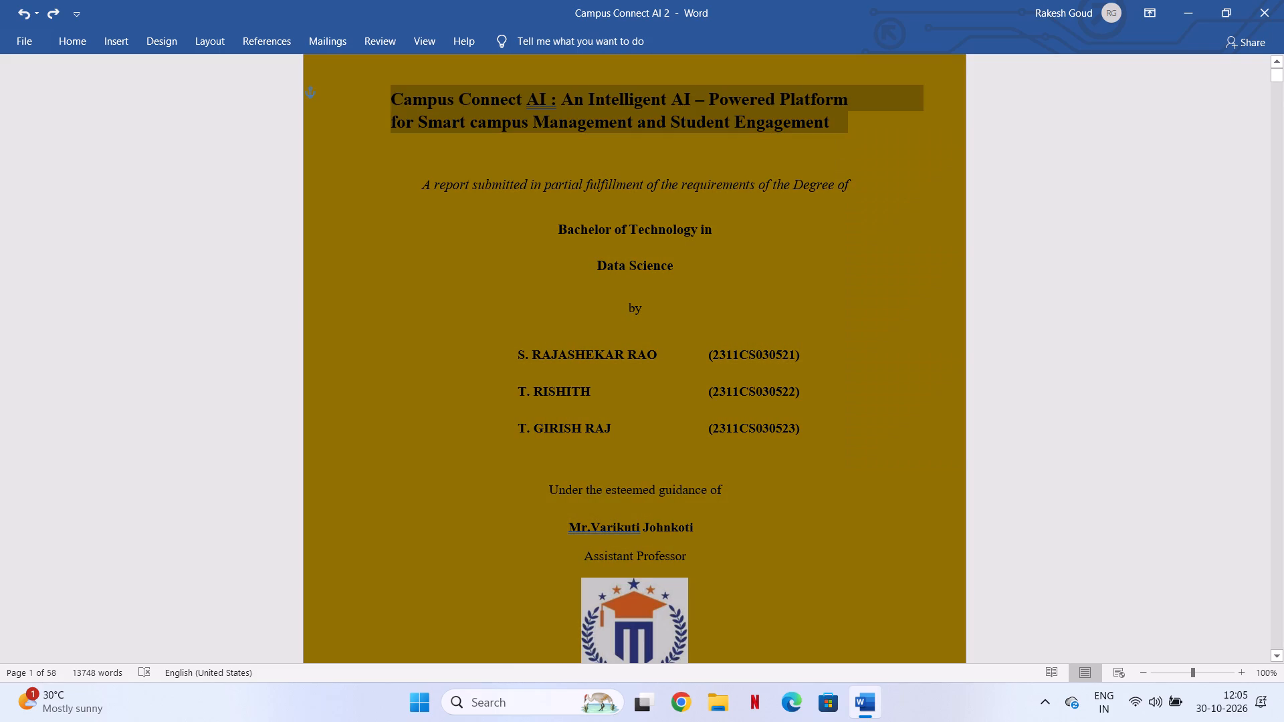
pyautogui.moveTo(374, 110); pyautogui.dragTo(375, 110)
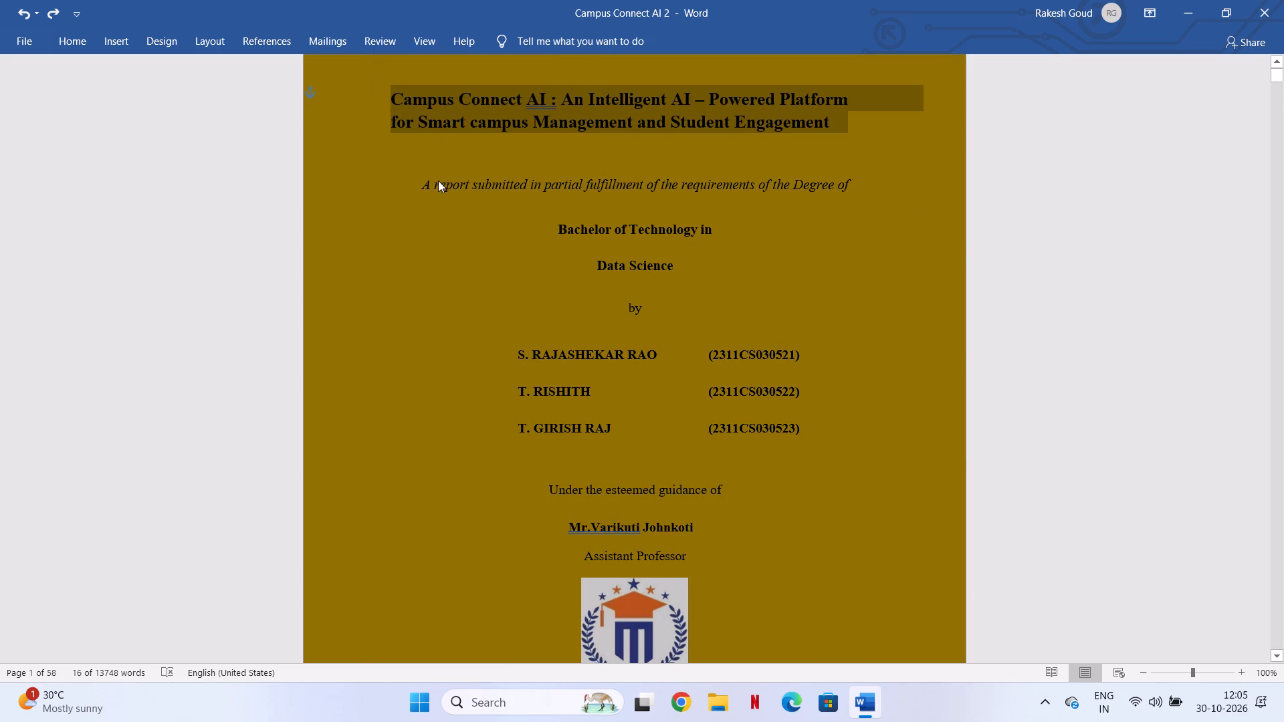
pyautogui.hotkey('ctrl', 'c')
pyautogui.hotkey('ctrl', 'c')
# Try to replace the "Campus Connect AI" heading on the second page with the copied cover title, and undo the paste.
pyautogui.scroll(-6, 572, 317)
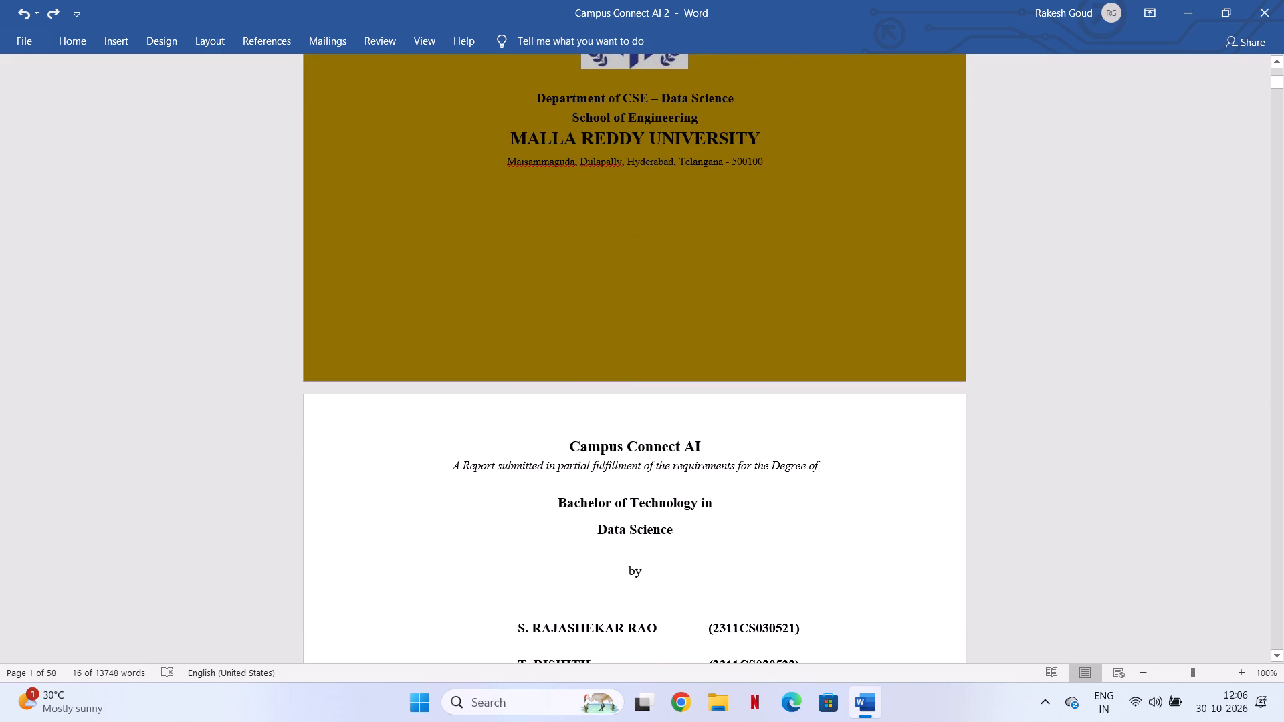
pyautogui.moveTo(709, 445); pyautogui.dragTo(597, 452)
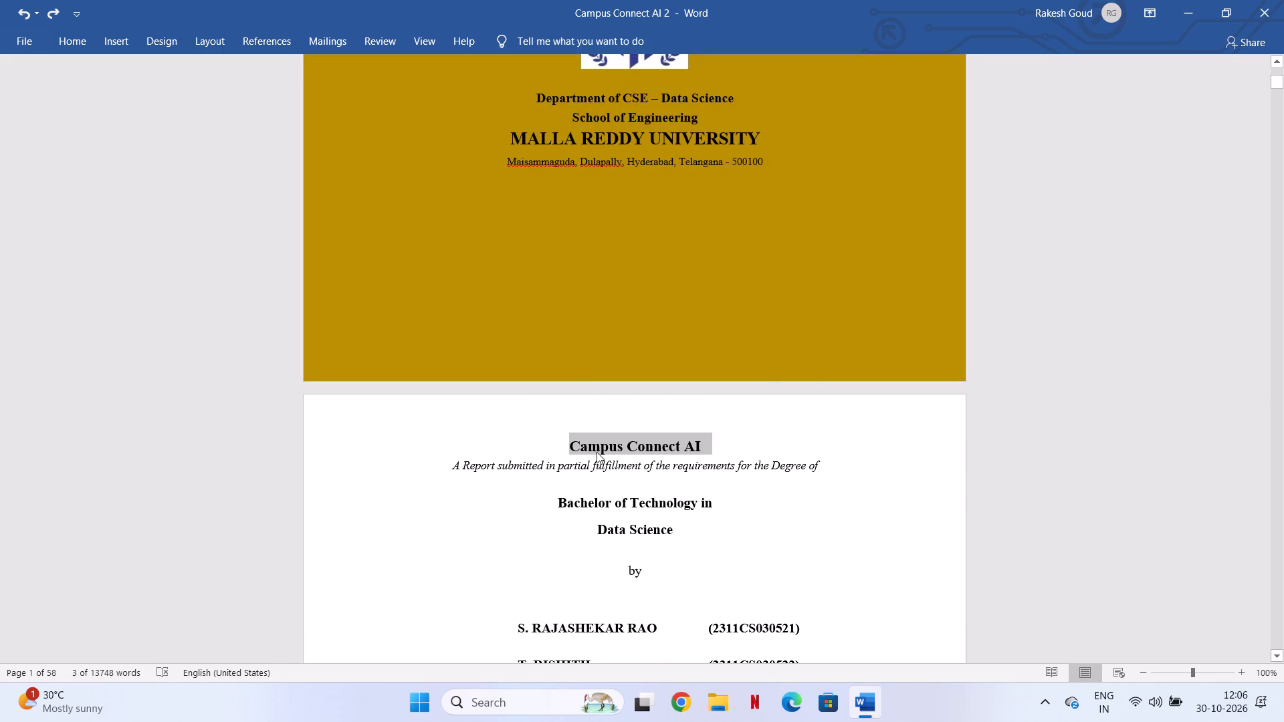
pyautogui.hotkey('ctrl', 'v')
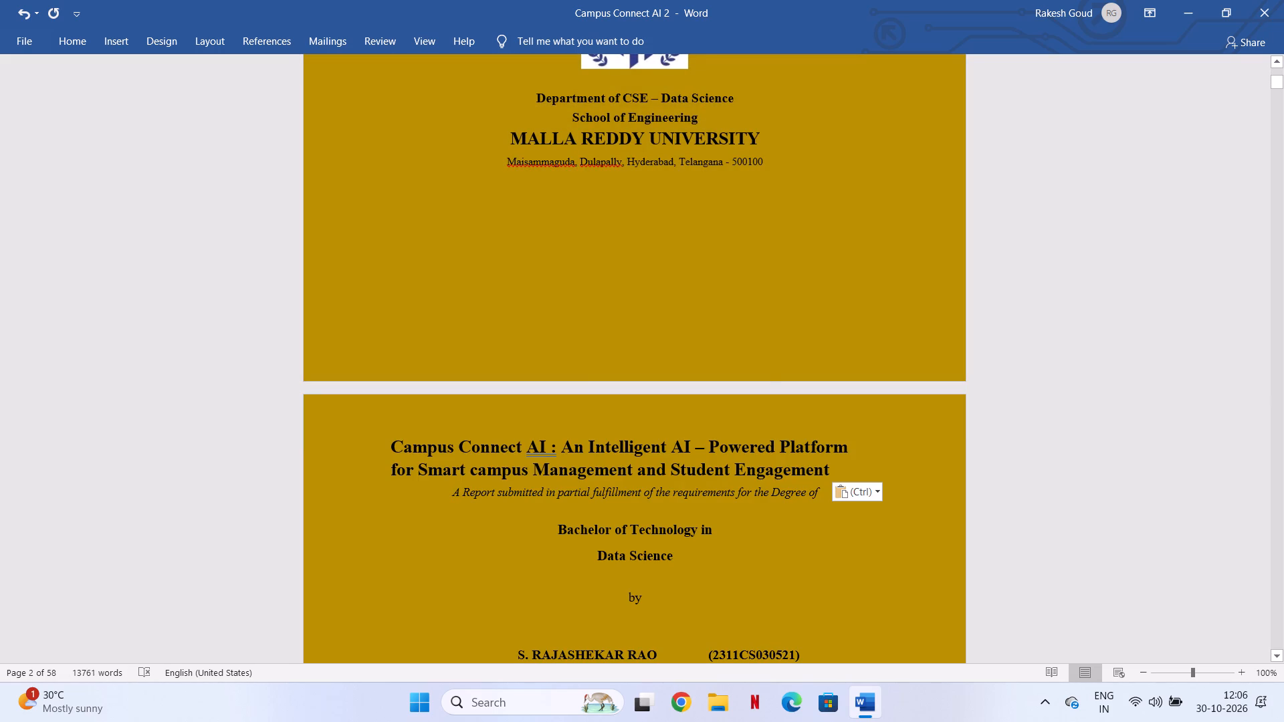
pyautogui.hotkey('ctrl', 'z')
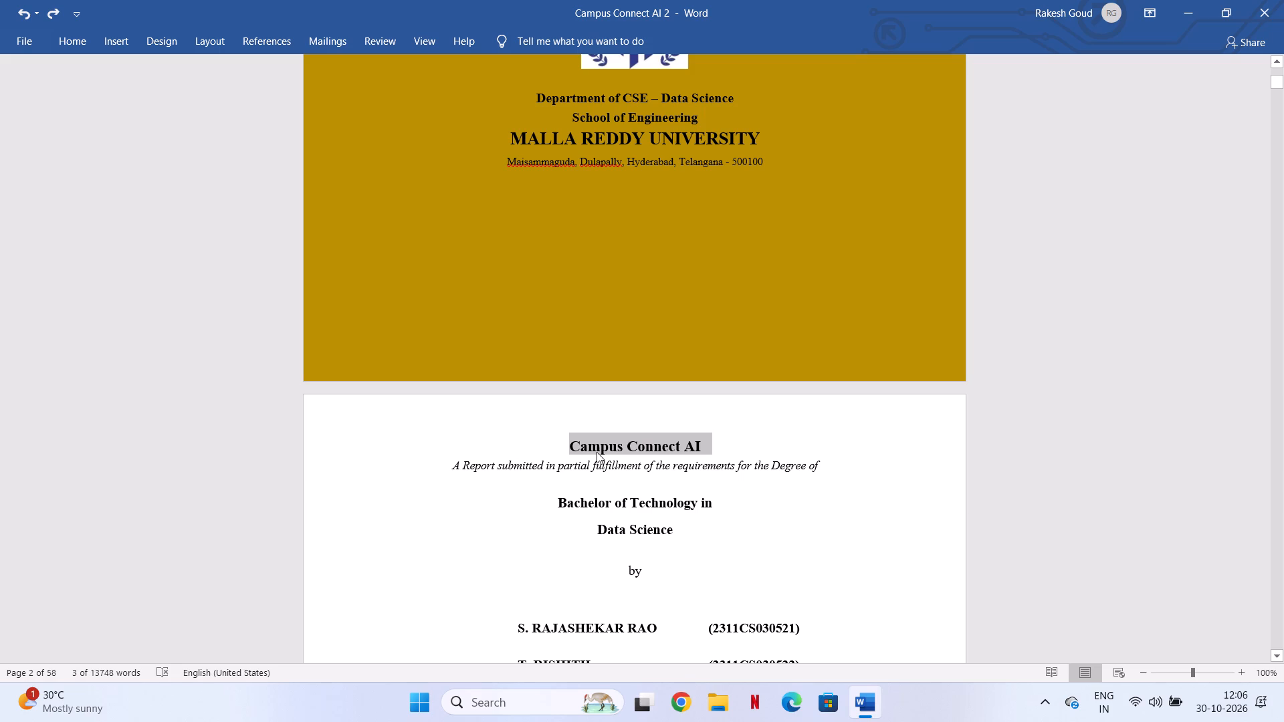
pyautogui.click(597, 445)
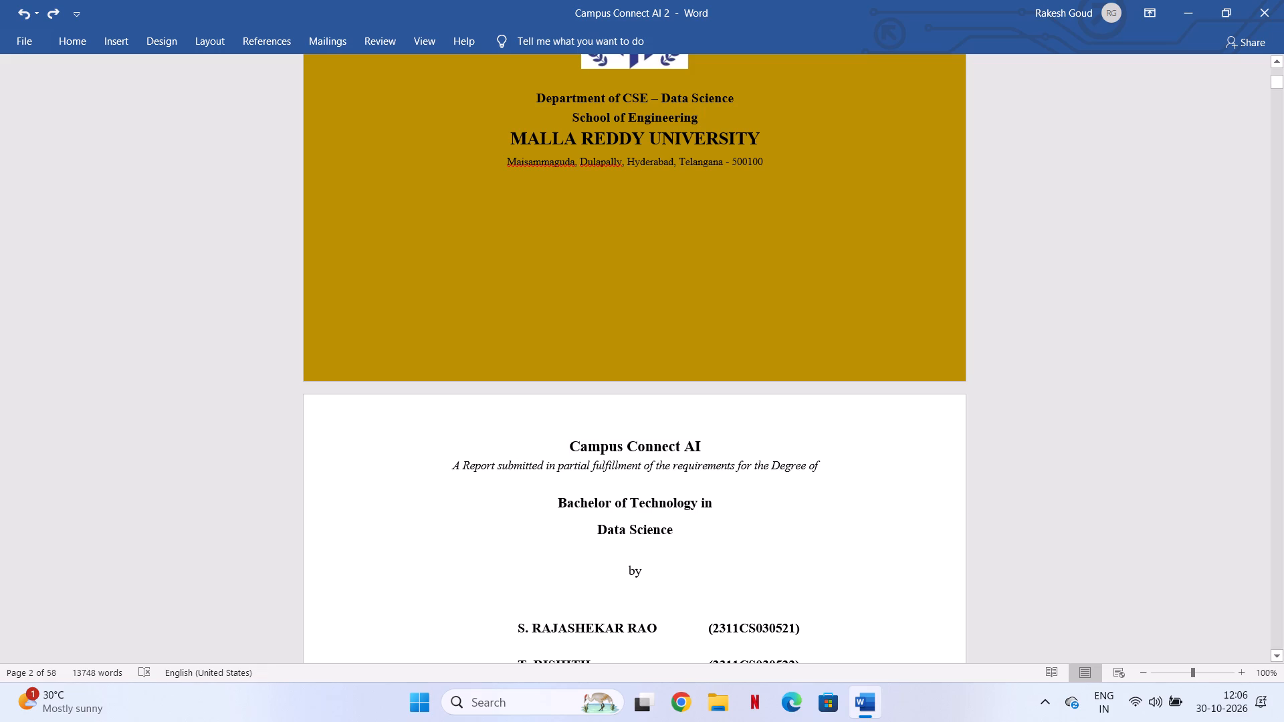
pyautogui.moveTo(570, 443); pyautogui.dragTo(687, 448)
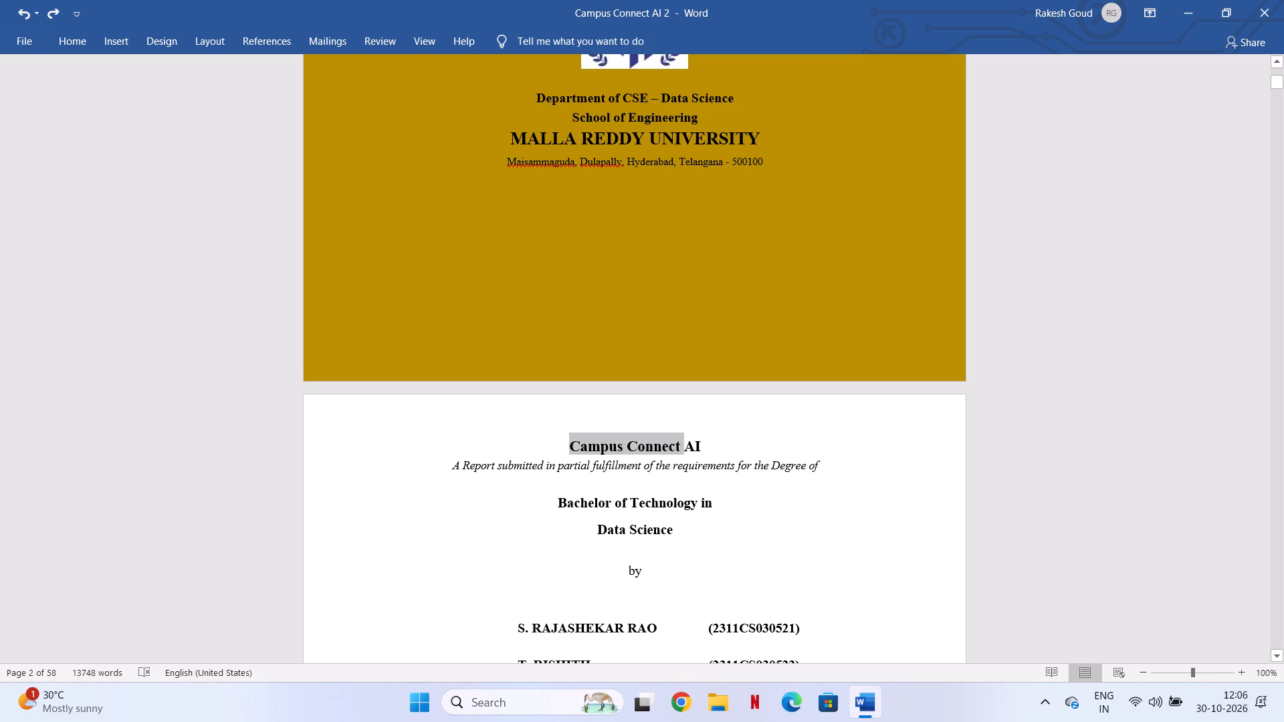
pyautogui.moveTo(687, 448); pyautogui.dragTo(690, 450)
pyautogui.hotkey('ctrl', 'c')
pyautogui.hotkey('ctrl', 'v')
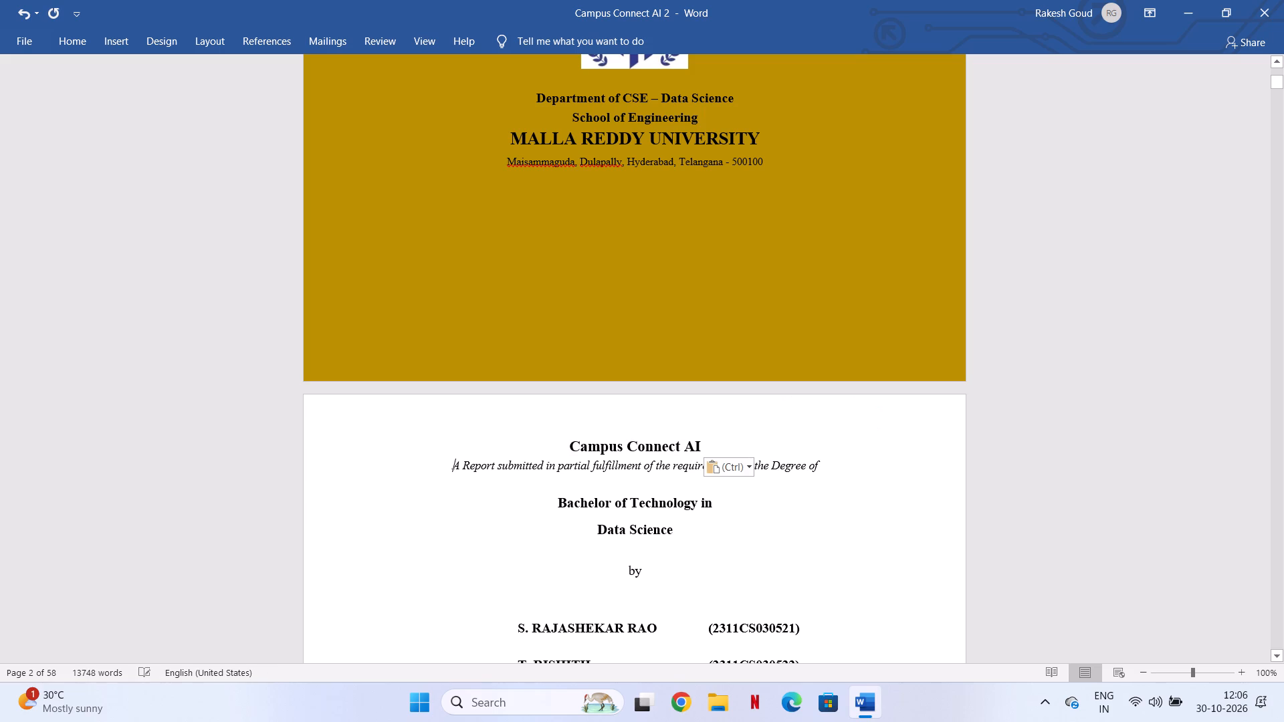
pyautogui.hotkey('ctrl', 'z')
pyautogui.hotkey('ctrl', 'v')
# Copy the cover subtitle from the colon to "Student Engagement" and append it to the "Campus Connect AI" heading on the second page.
pyautogui.scroll(7, 700, 315)
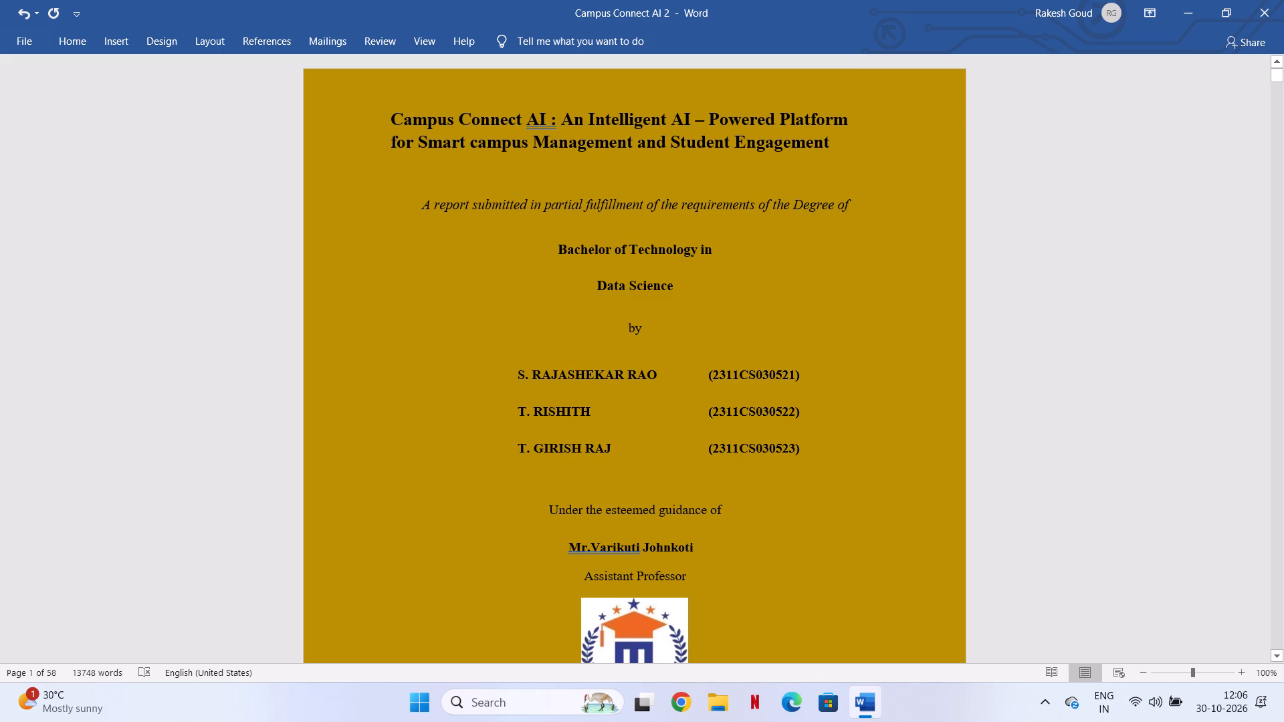
pyautogui.moveTo(828, 145); pyautogui.dragTo(614, 120)
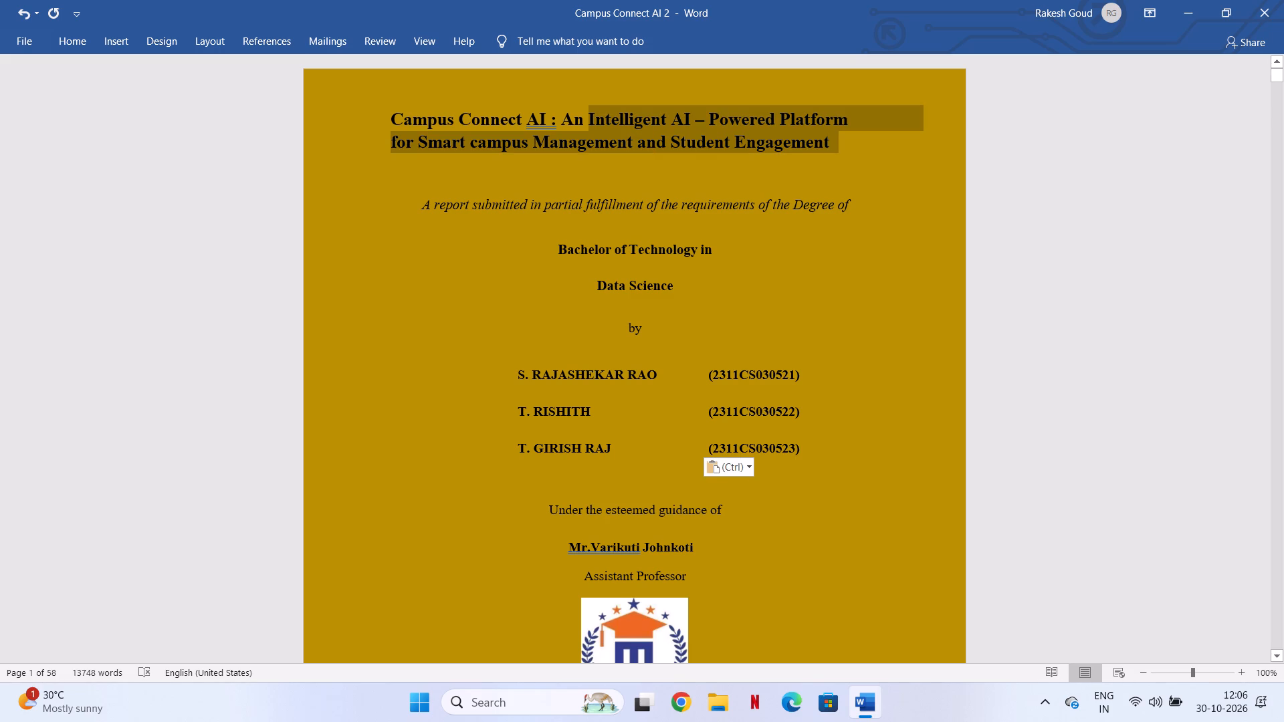
pyautogui.moveTo(614, 120); pyautogui.dragTo(553, 120)
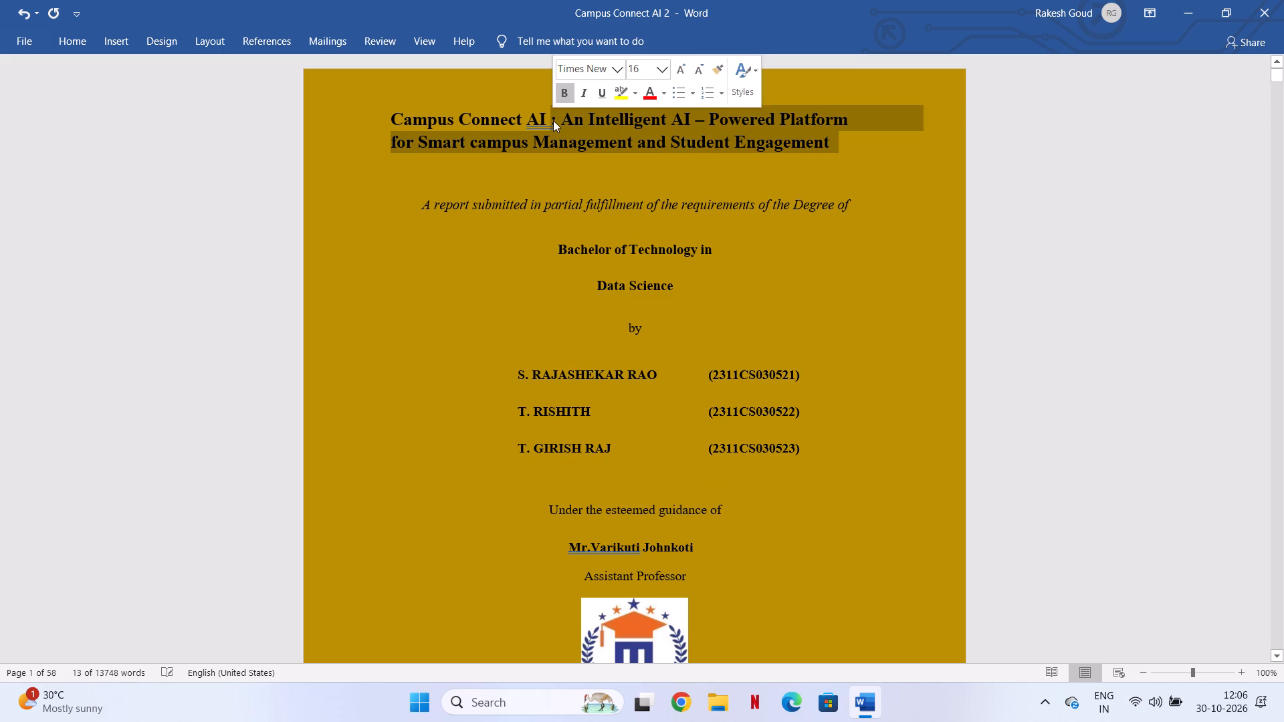
pyautogui.hotkey('ctrl', 'c')
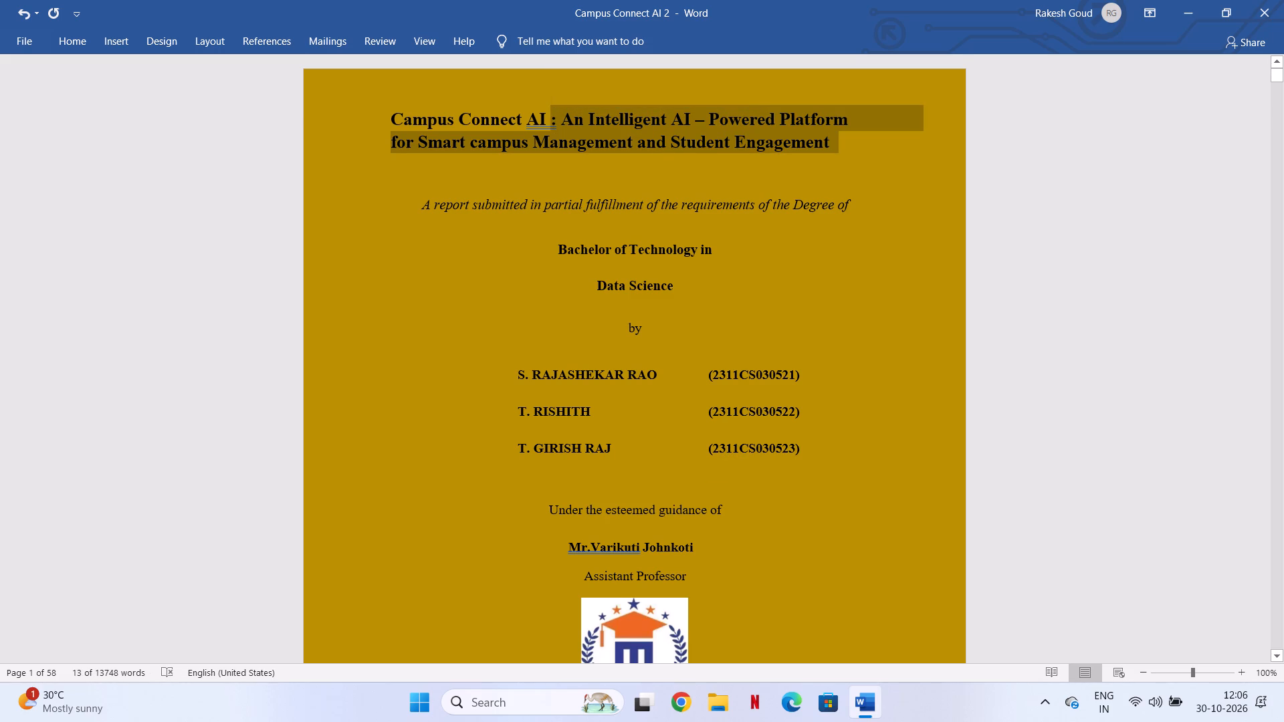
pyautogui.scroll(-9, 593, 302)
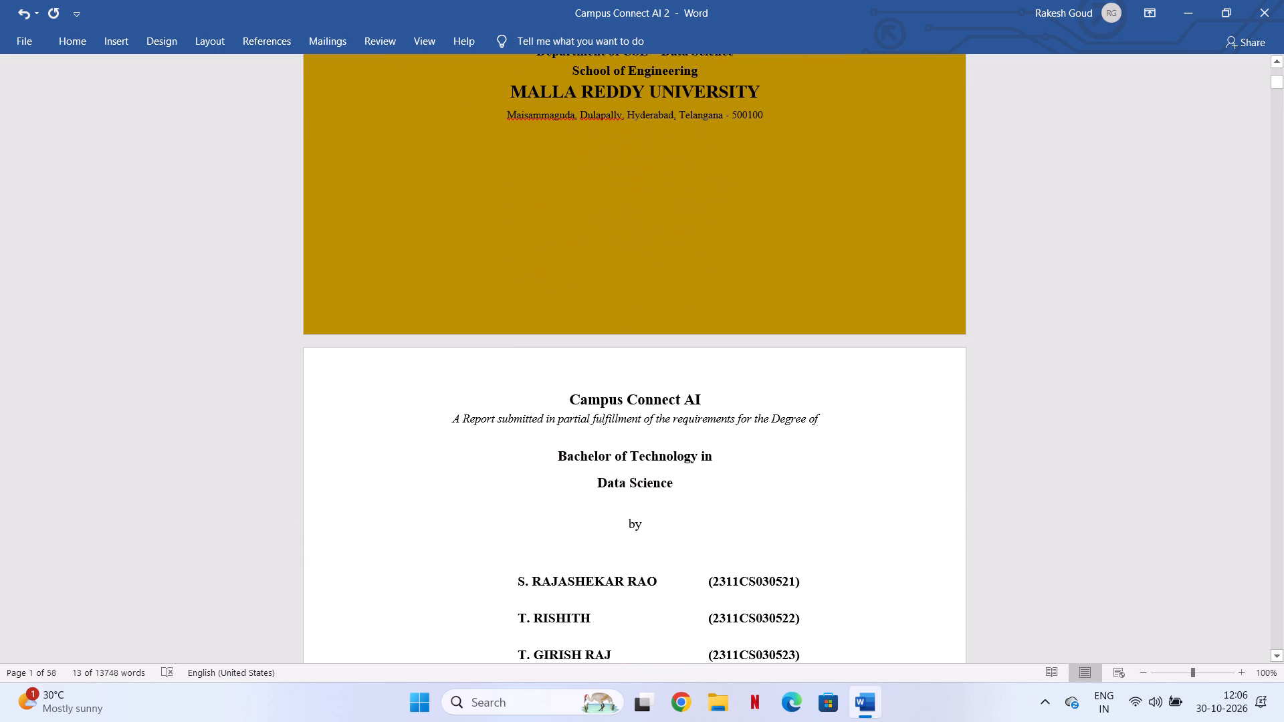
pyautogui.click(712, 398)
pyautogui.hotkey('ctrl', 'v')
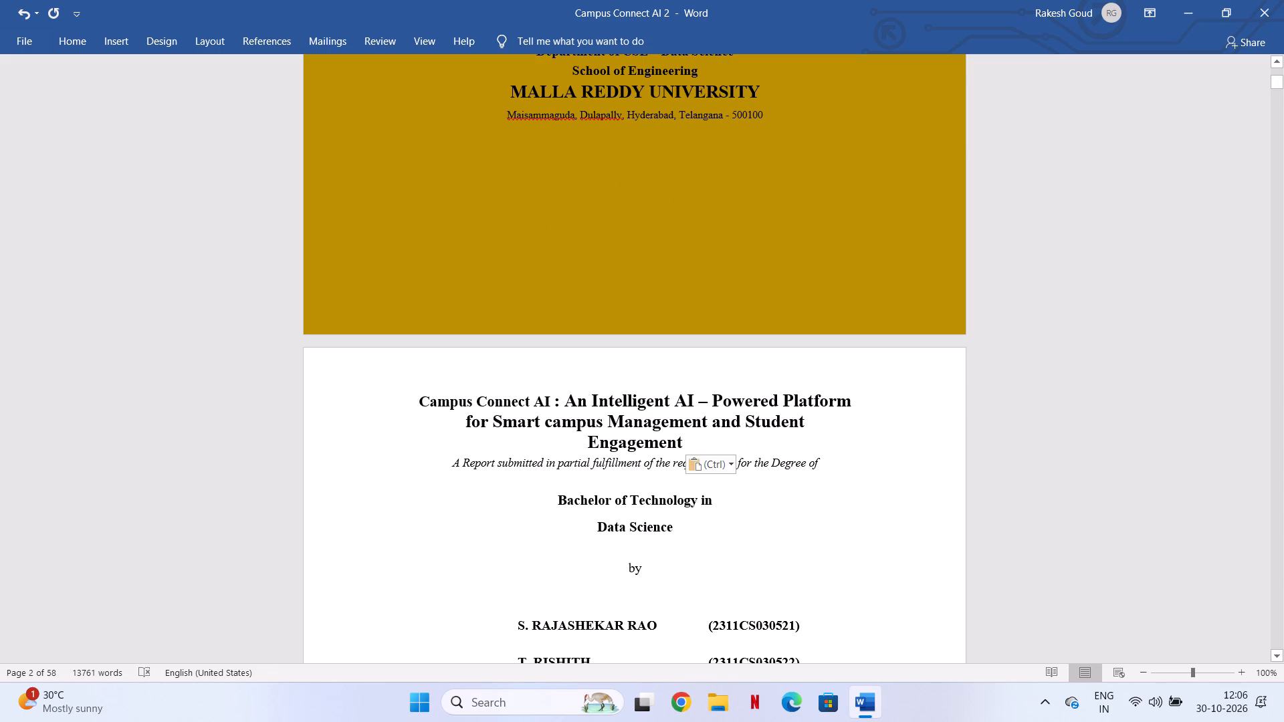
# Apply the formatting of the appended subtitle to "Campus Connect AI :" on the second page with Format Painter.
pyautogui.moveTo(571, 398); pyautogui.dragTo(594, 399)
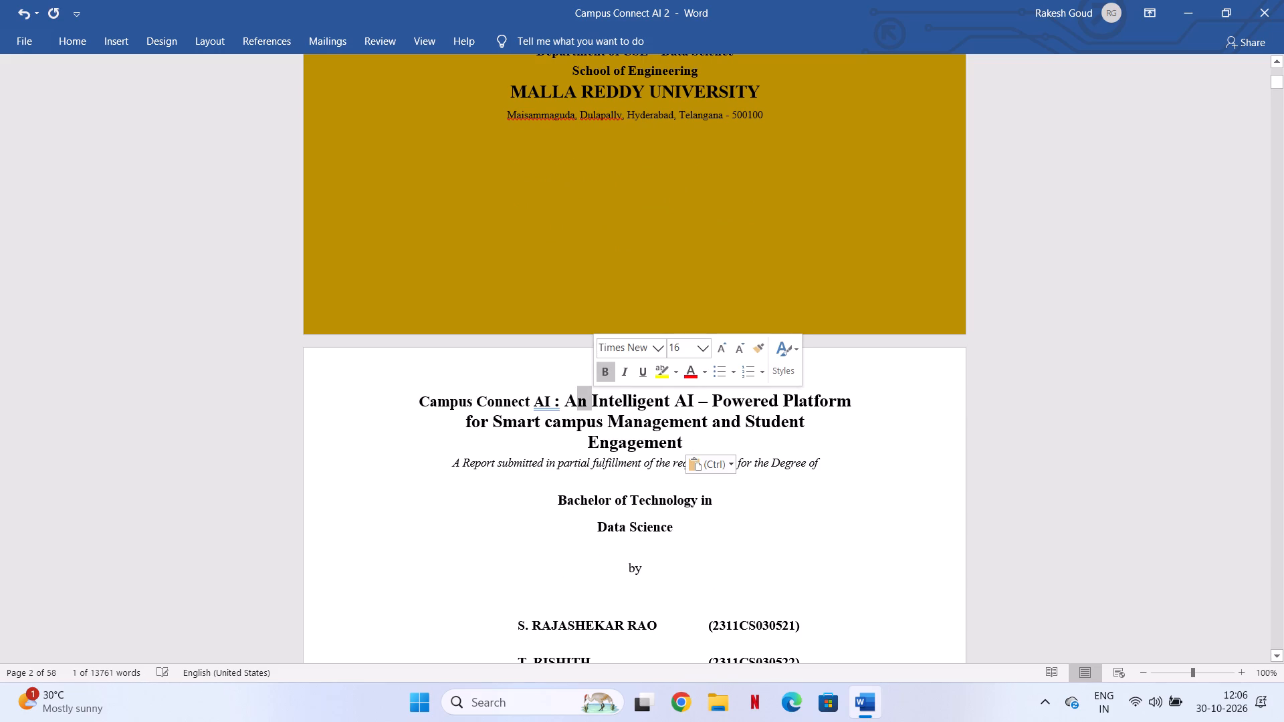
pyautogui.click(762, 353)
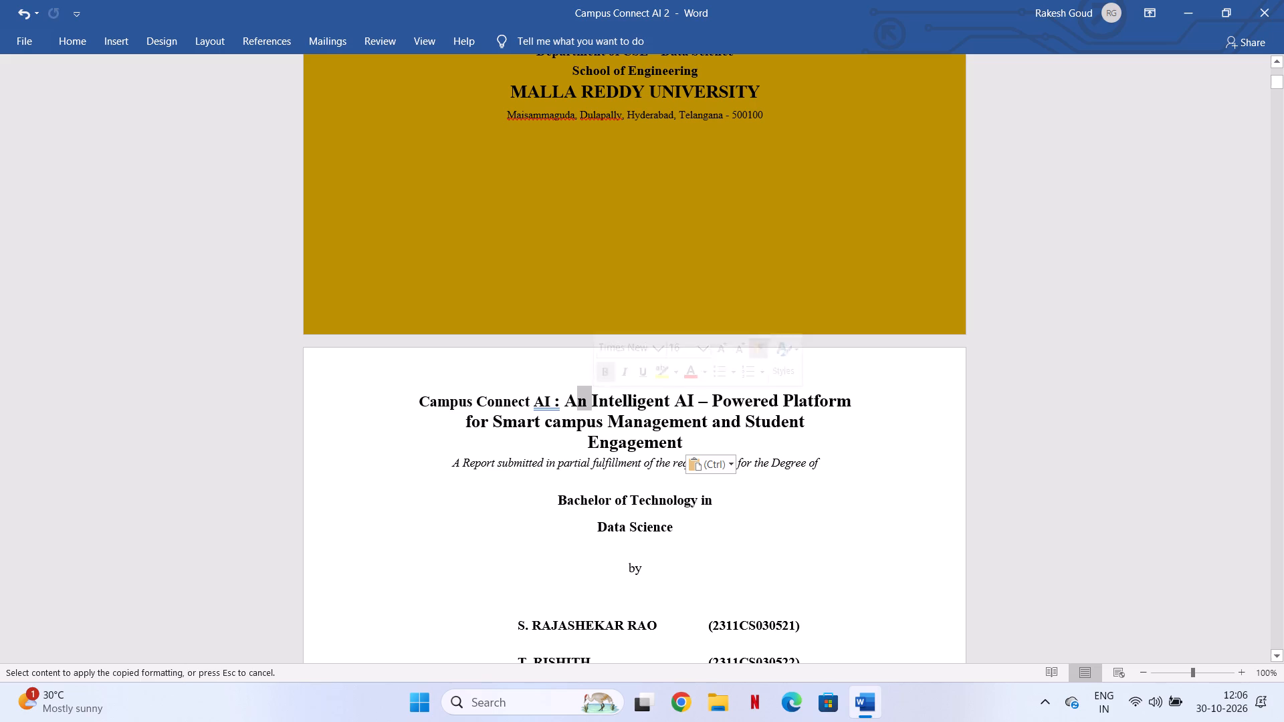
pyautogui.moveTo(421, 399); pyautogui.dragTo(536, 400)
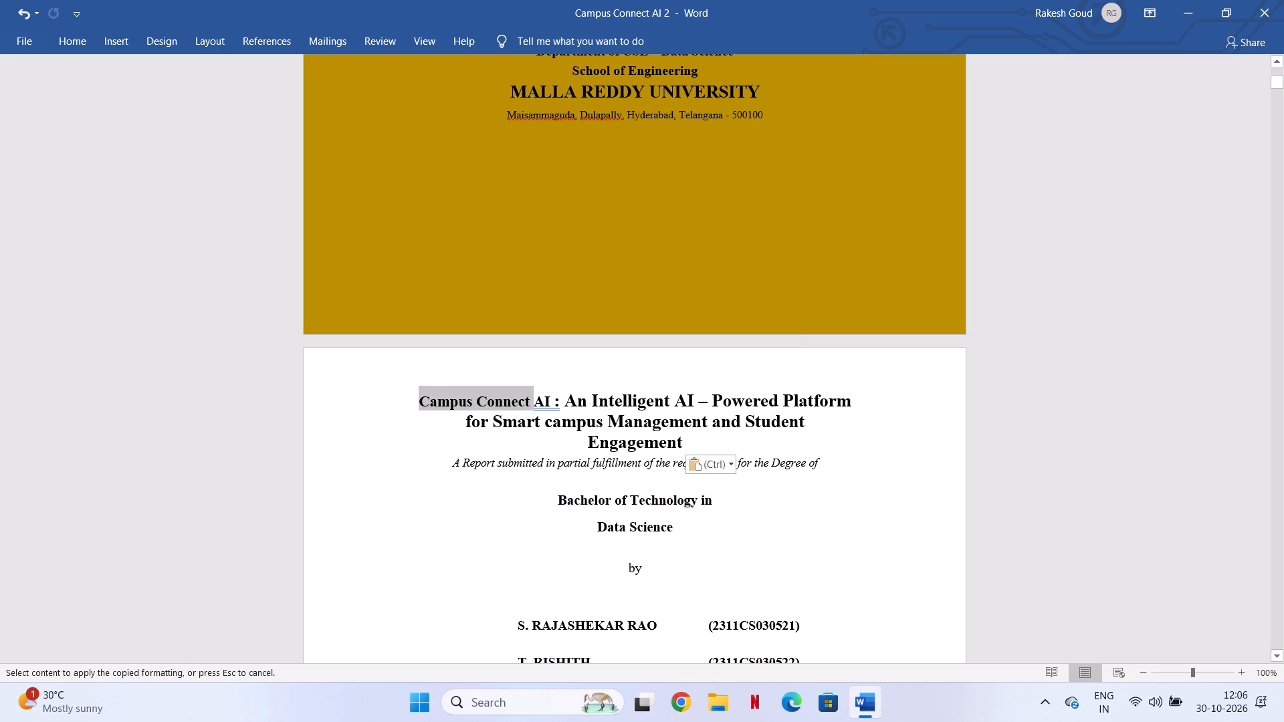
pyautogui.moveTo(536, 400); pyautogui.dragTo(560, 402)
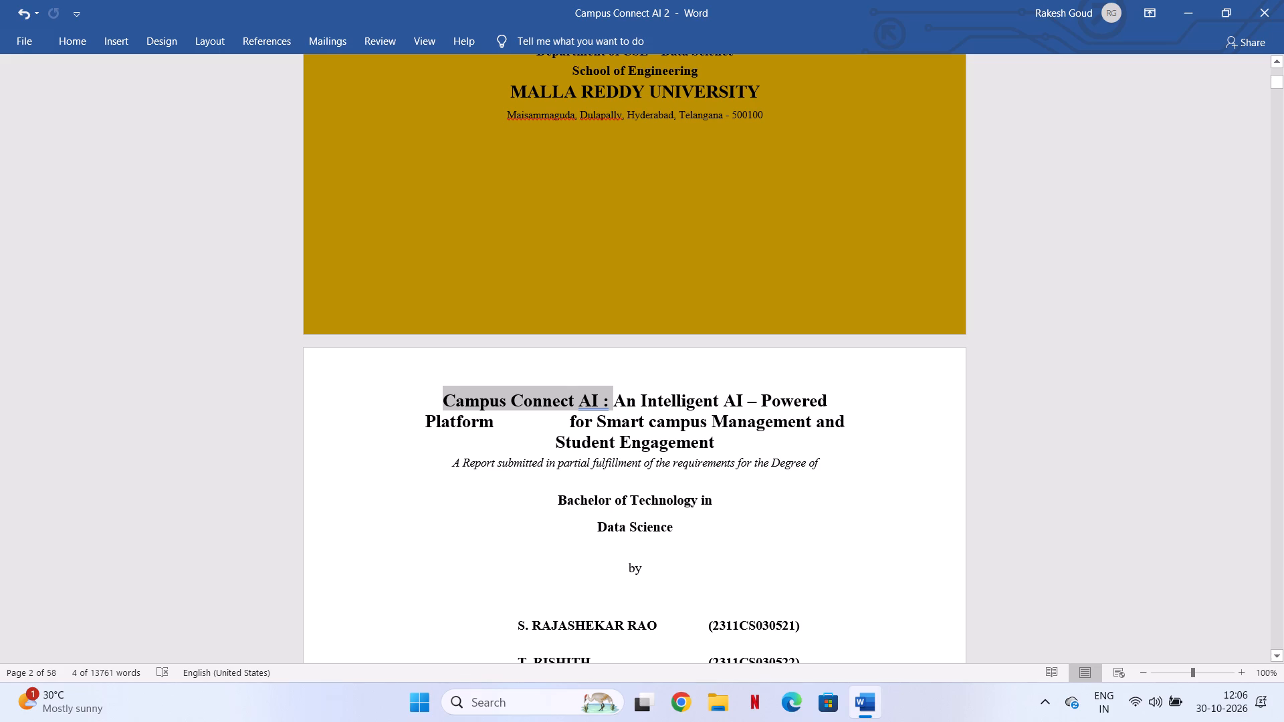
# Delete the extra spaces between "Platform" and "for Smart campus" in the second-page title, leaving a single space.
pyautogui.click(556, 429)
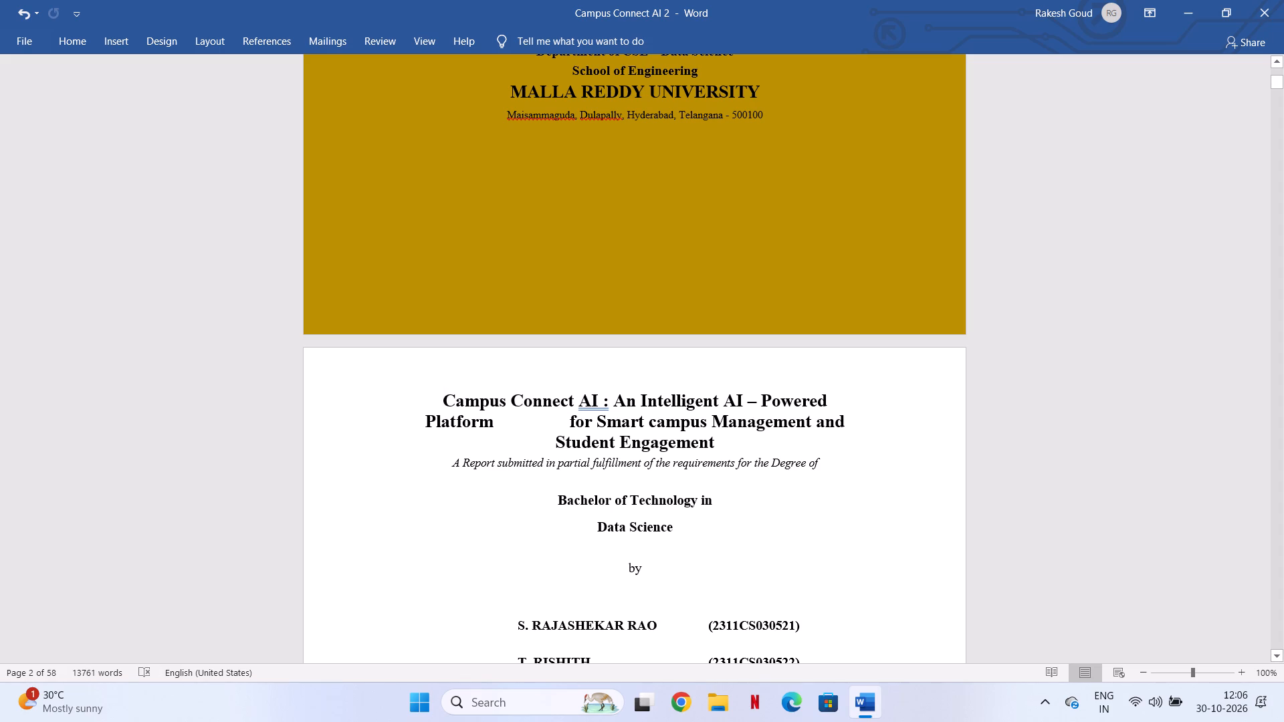
pyautogui.press('BackSpace')
pyautogui.press('BackSpace')
pyautogui.press('BackSpace')
pyautogui.press('BackSpace')
pyautogui.press('BackSpace')
pyautogui.press('BackSpace')
pyautogui.press('BackSpace')
pyautogui.press('BackSpace')
pyautogui.press('BackSpace')
pyautogui.press('BackSpace')
pyautogui.press('BackSpace')
pyautogui.press('BackSpace')
pyautogui.press('BackSpace')
pyautogui.press('BackSpace')
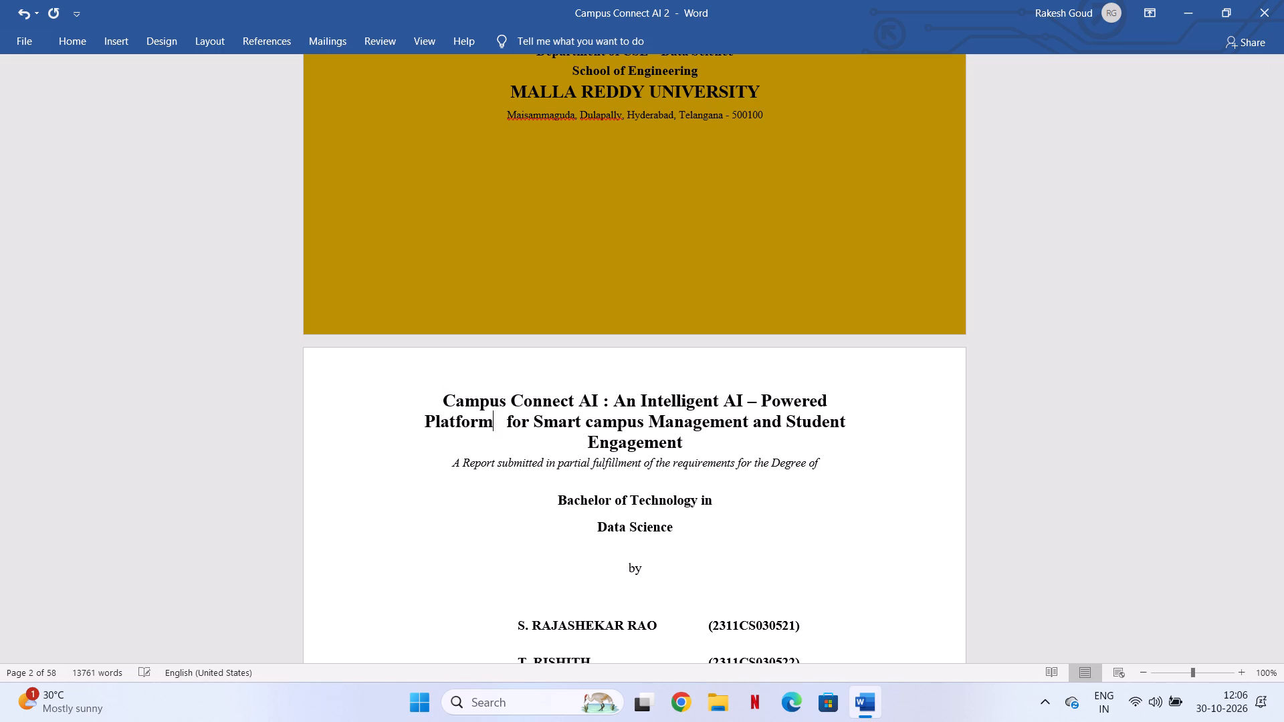
pyautogui.press('BackSpace')
pyautogui.press('m')
pyautogui.press('Right')
pyautogui.press('Right')
pyautogui.press('Right')
pyautogui.press('Right')
pyautogui.press('Left')
pyautogui.press('BackSpace')
pyautogui.press('BackSpace')
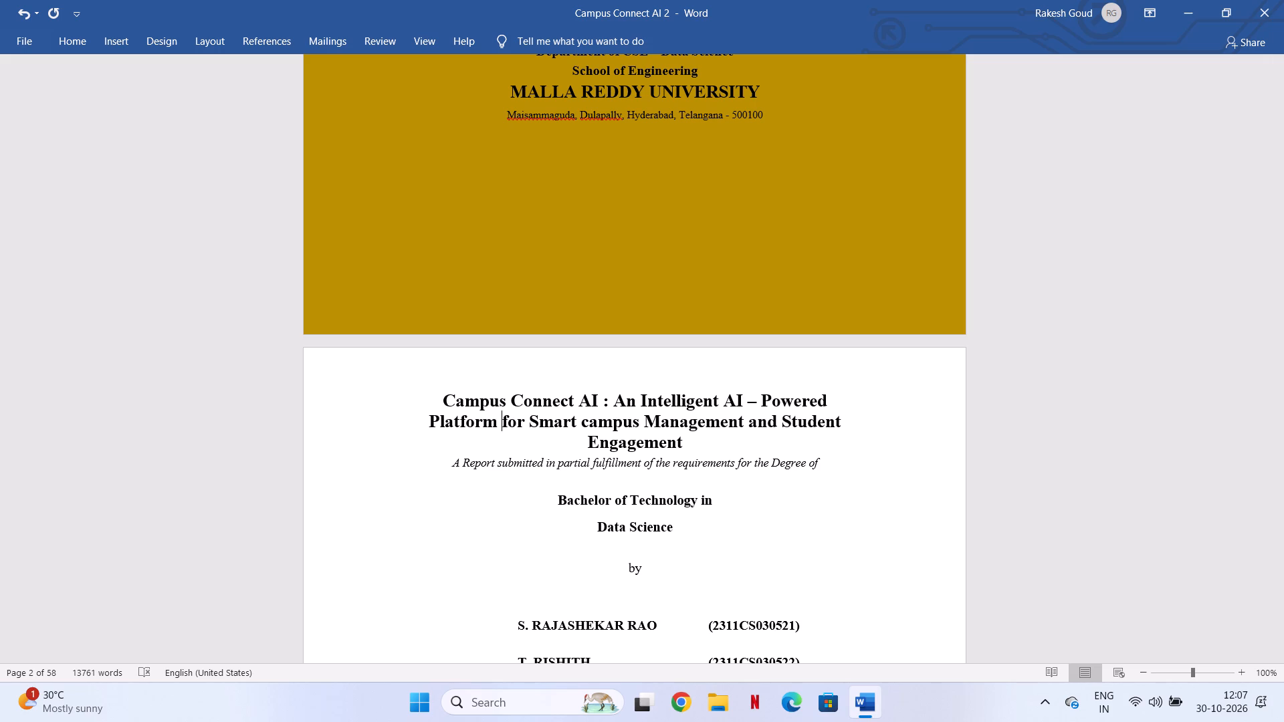
# Copy the full title, from "Campus Connect AI" to "Student Engagement", on the second page.
pyautogui.scroll(1, 688, 447)
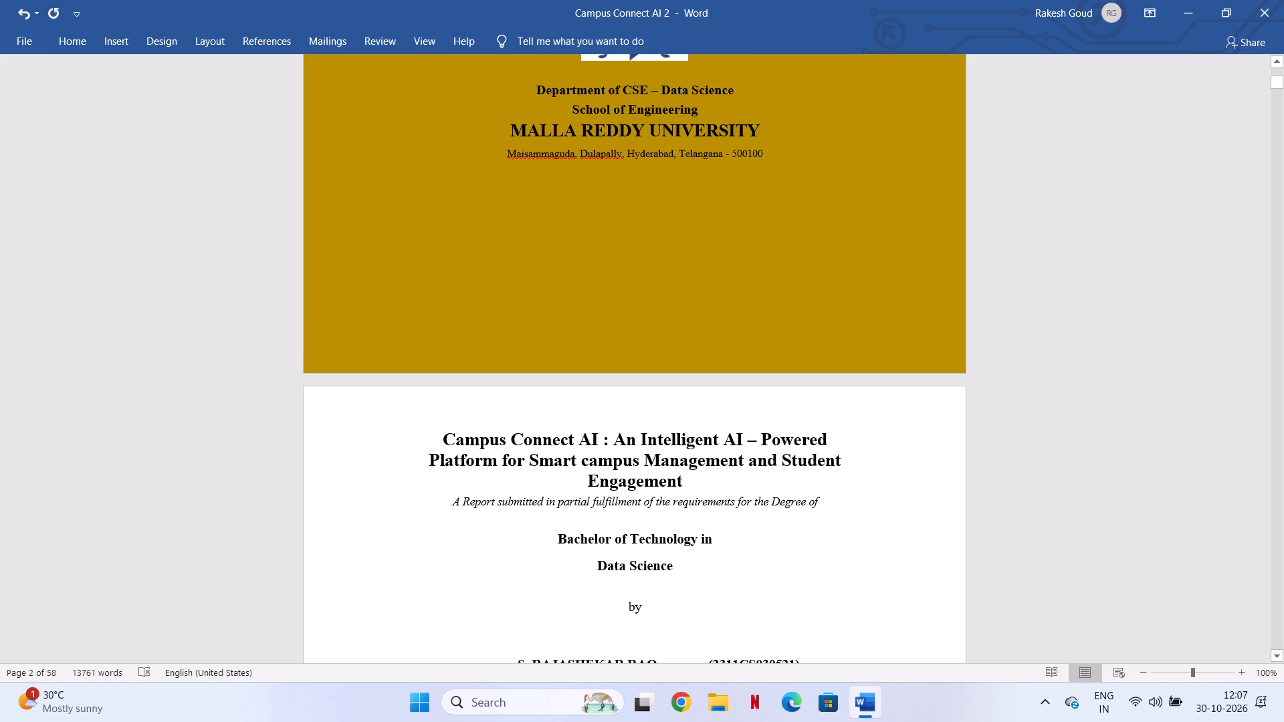
pyautogui.moveTo(687, 479); pyautogui.dragTo(455, 441)
pyautogui.hotkey('ctrl', 'c')
pyautogui.hotkey('ctrl', 'c')
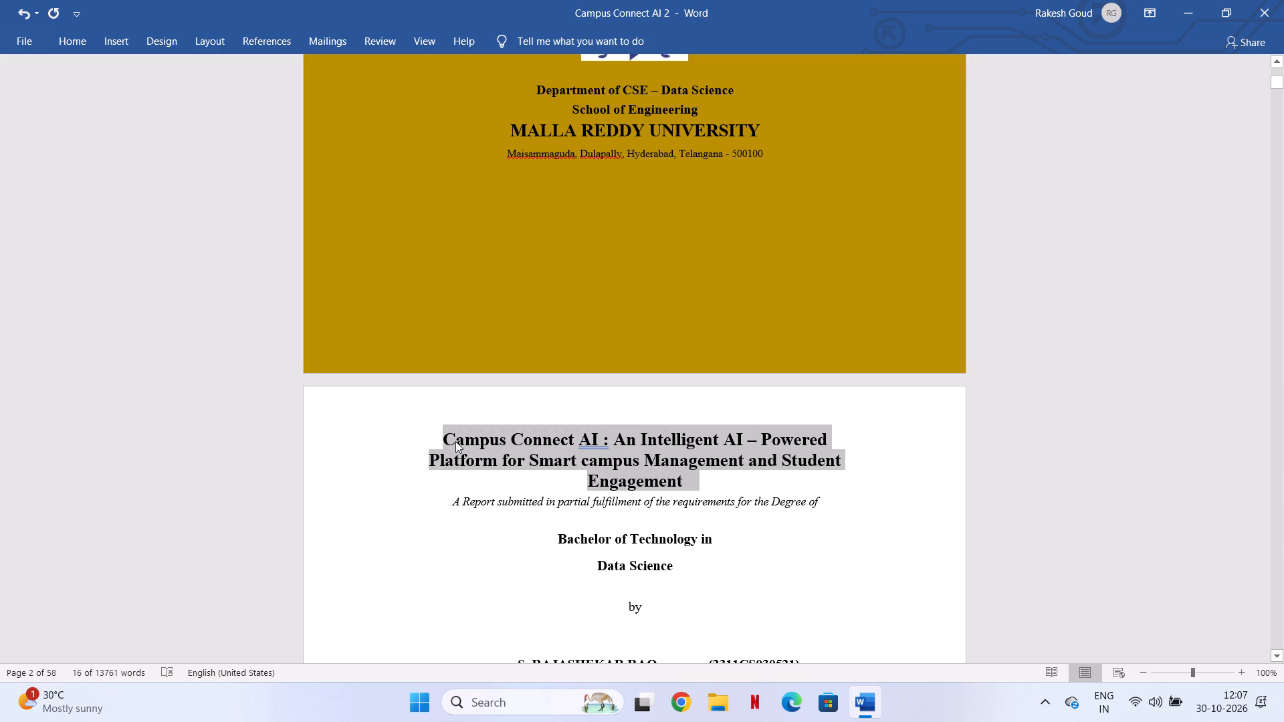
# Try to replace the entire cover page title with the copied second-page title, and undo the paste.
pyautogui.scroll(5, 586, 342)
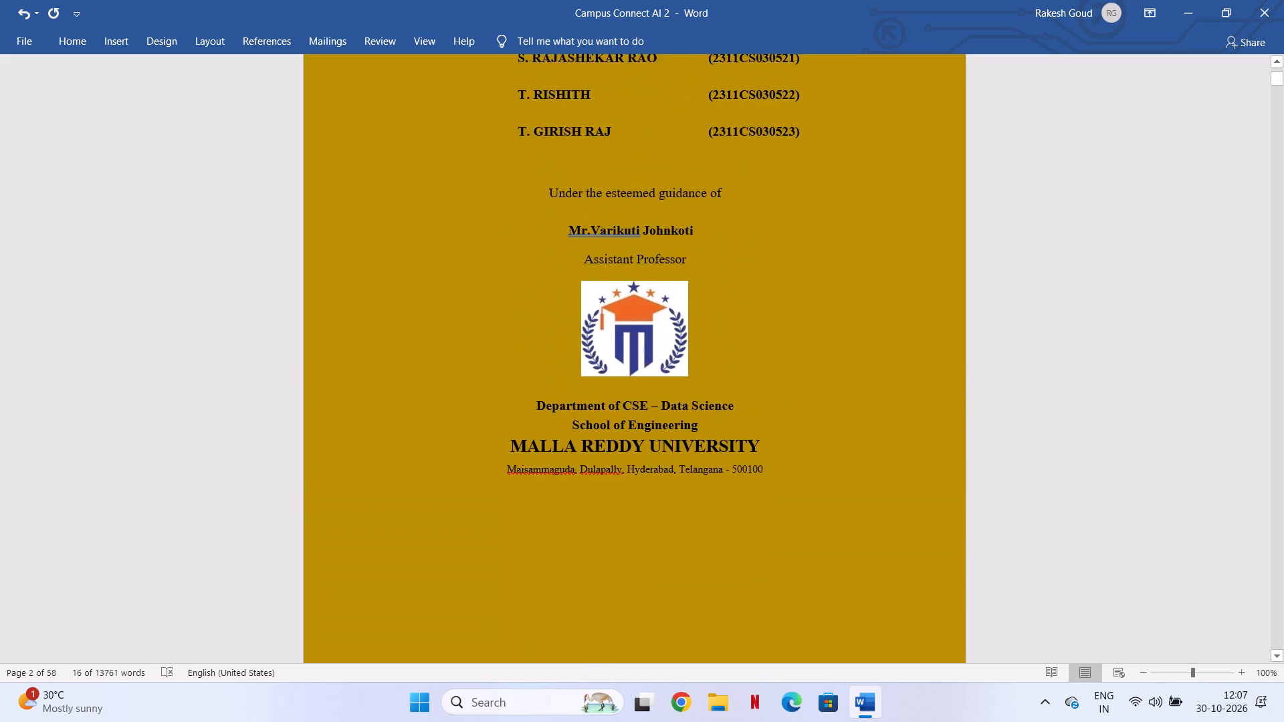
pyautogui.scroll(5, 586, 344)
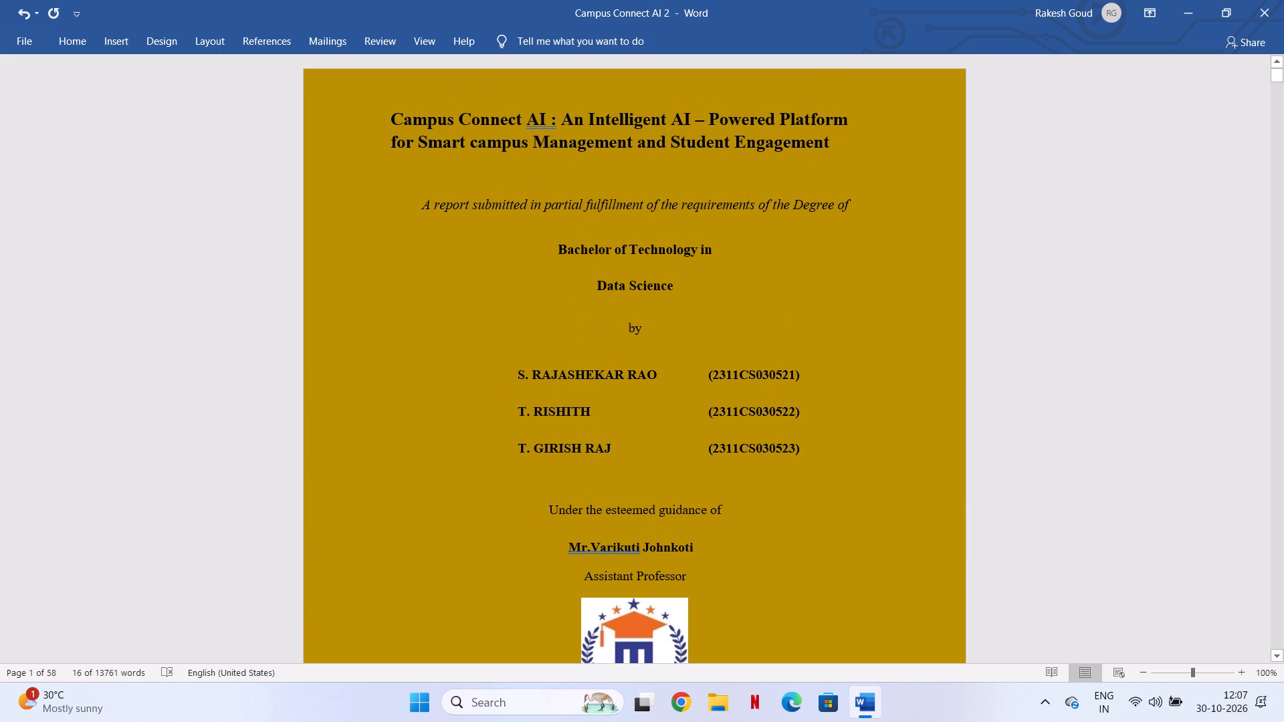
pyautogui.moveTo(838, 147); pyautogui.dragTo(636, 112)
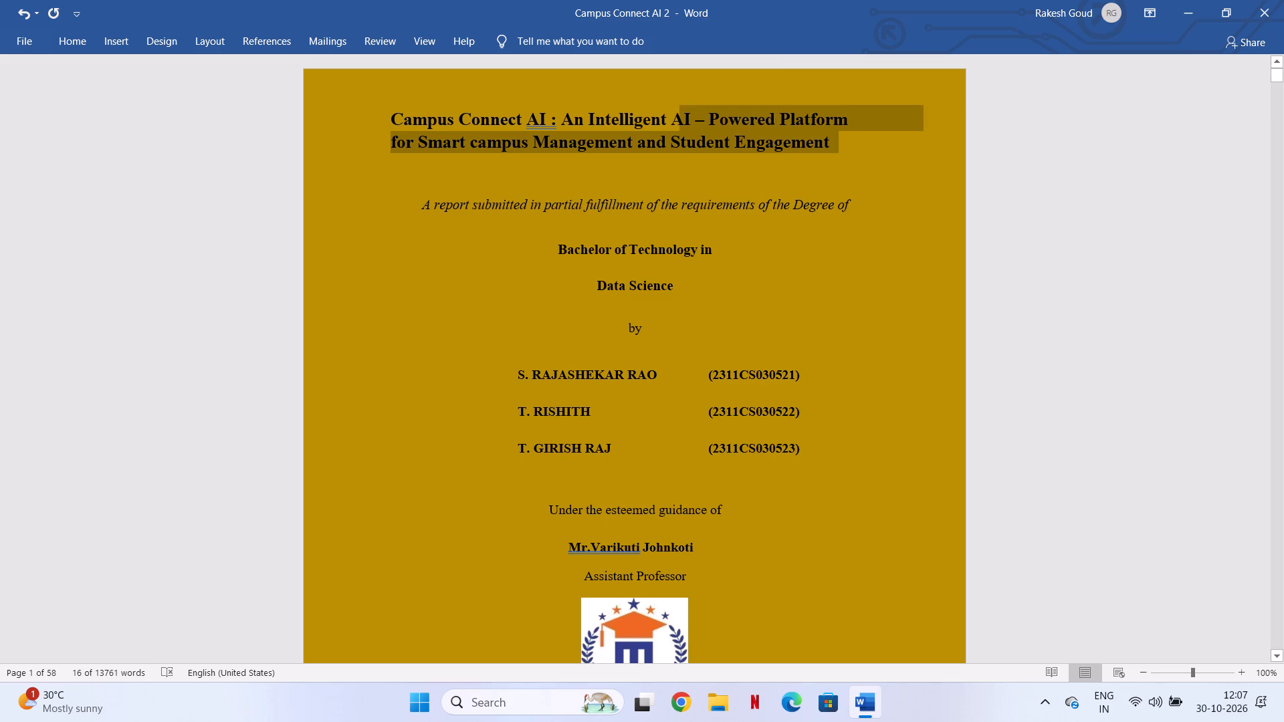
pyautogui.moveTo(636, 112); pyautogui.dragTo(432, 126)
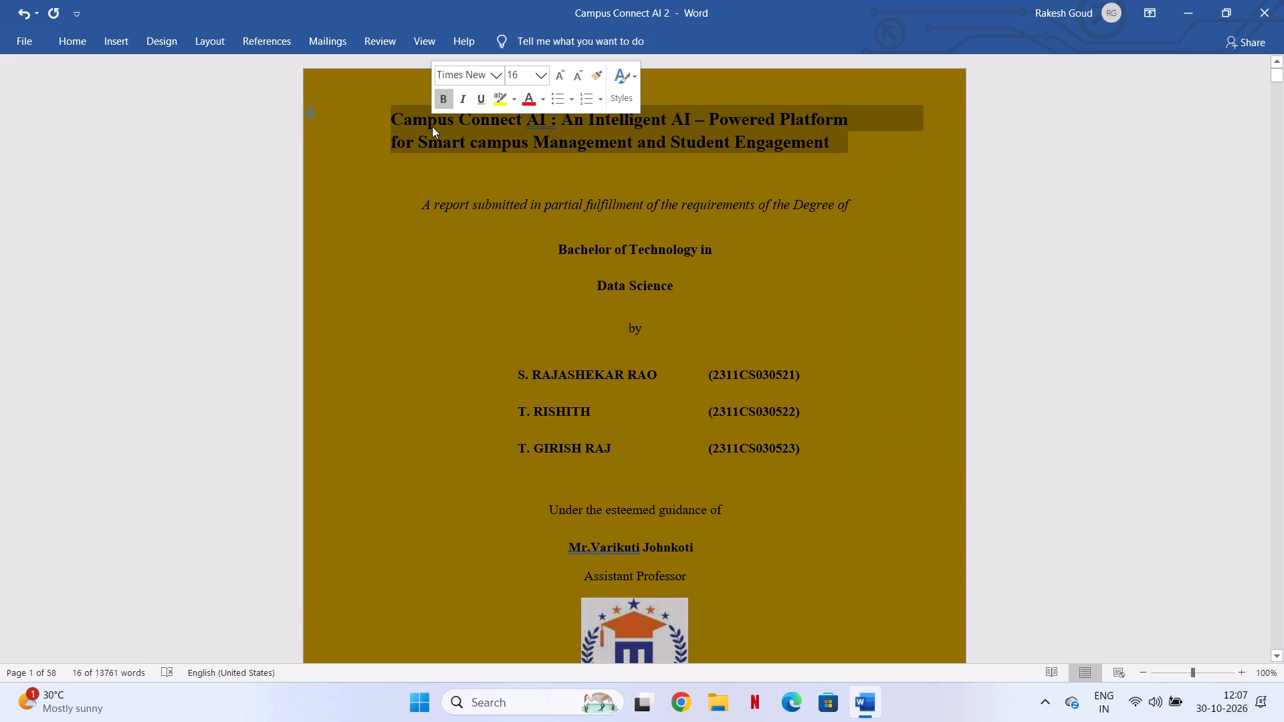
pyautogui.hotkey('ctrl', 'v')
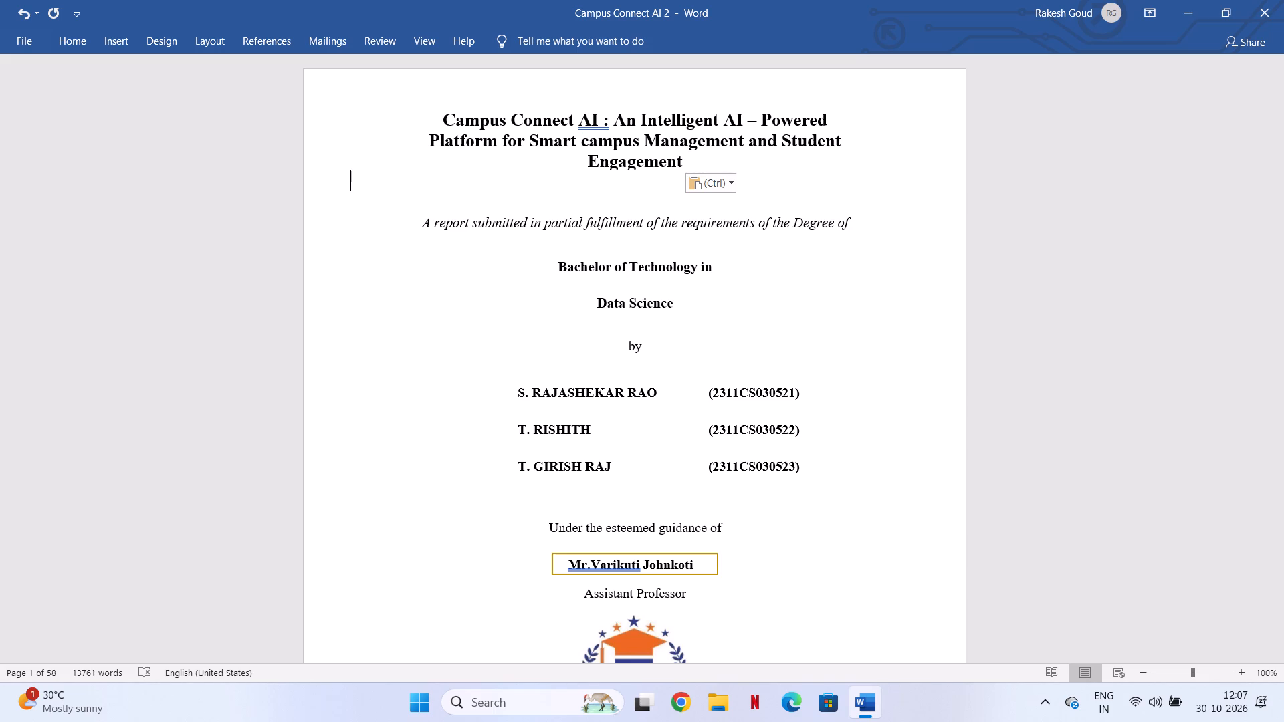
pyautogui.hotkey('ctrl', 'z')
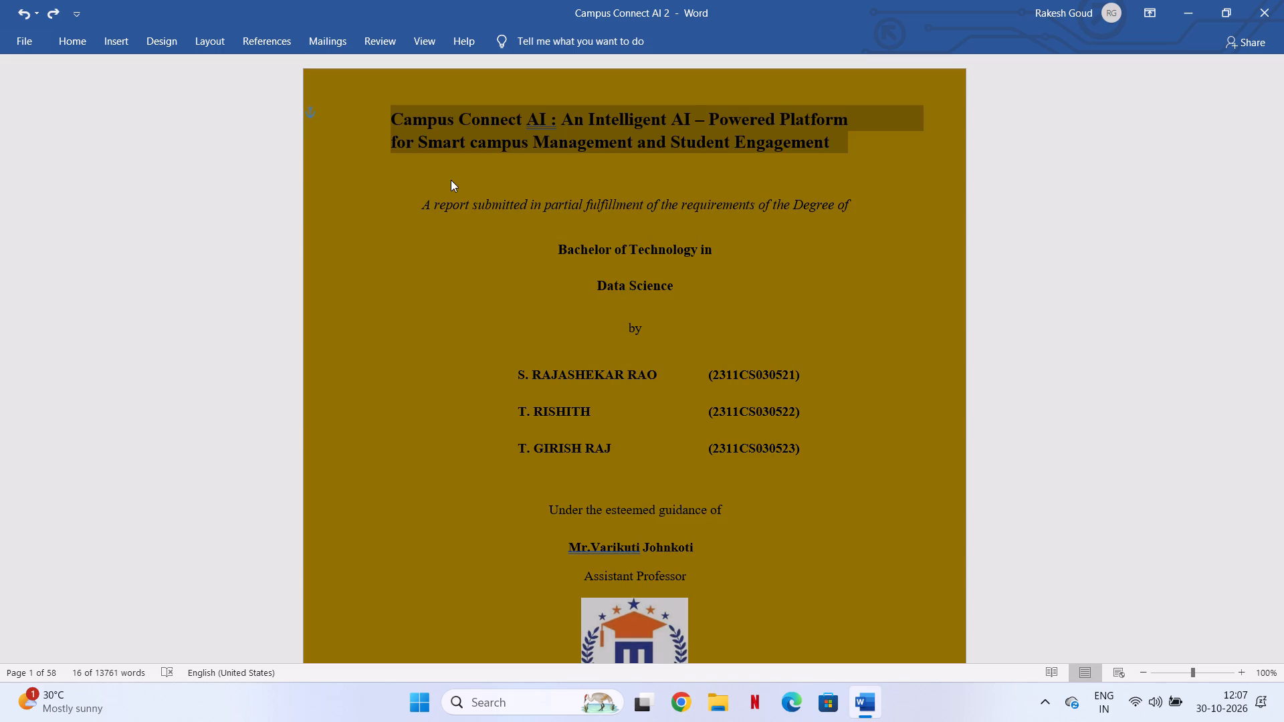
# Replace the cover title text from "Connect AI" to "Student Engagement" with the copied second-page title, keeping the first word "Campus" unselected.
pyautogui.click(596, 133)
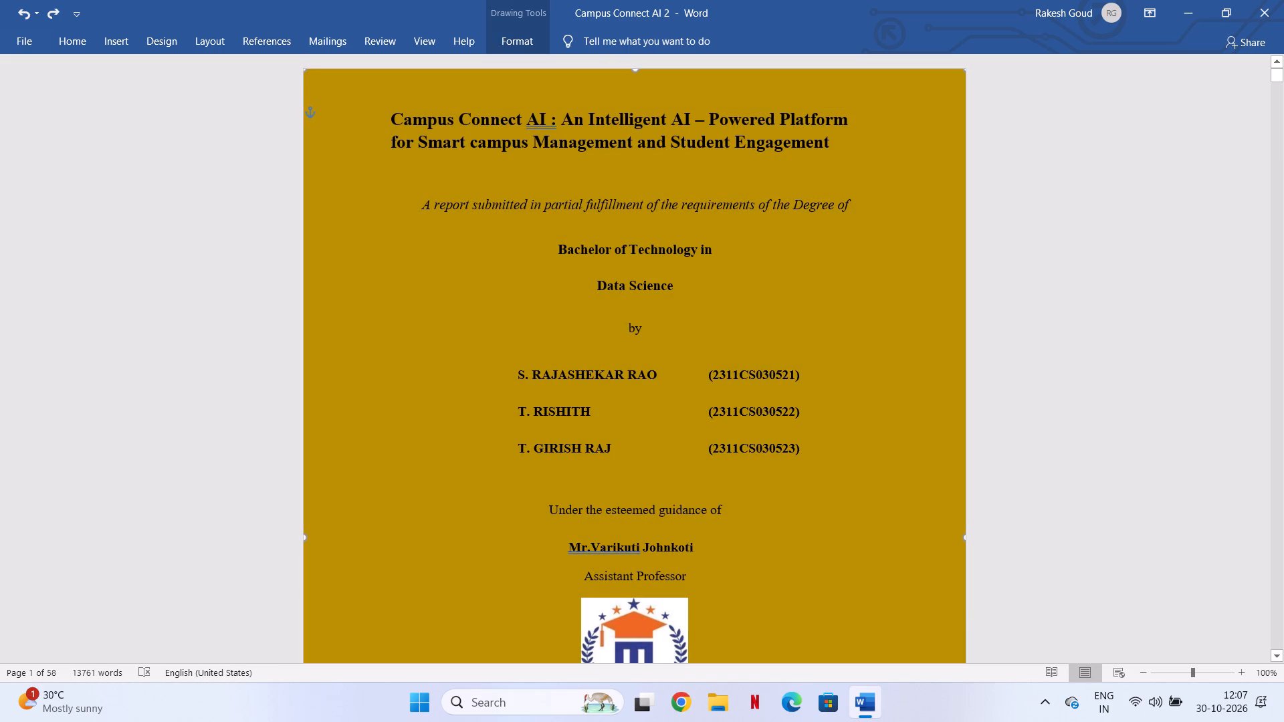
pyautogui.moveTo(836, 142); pyautogui.dragTo(486, 117)
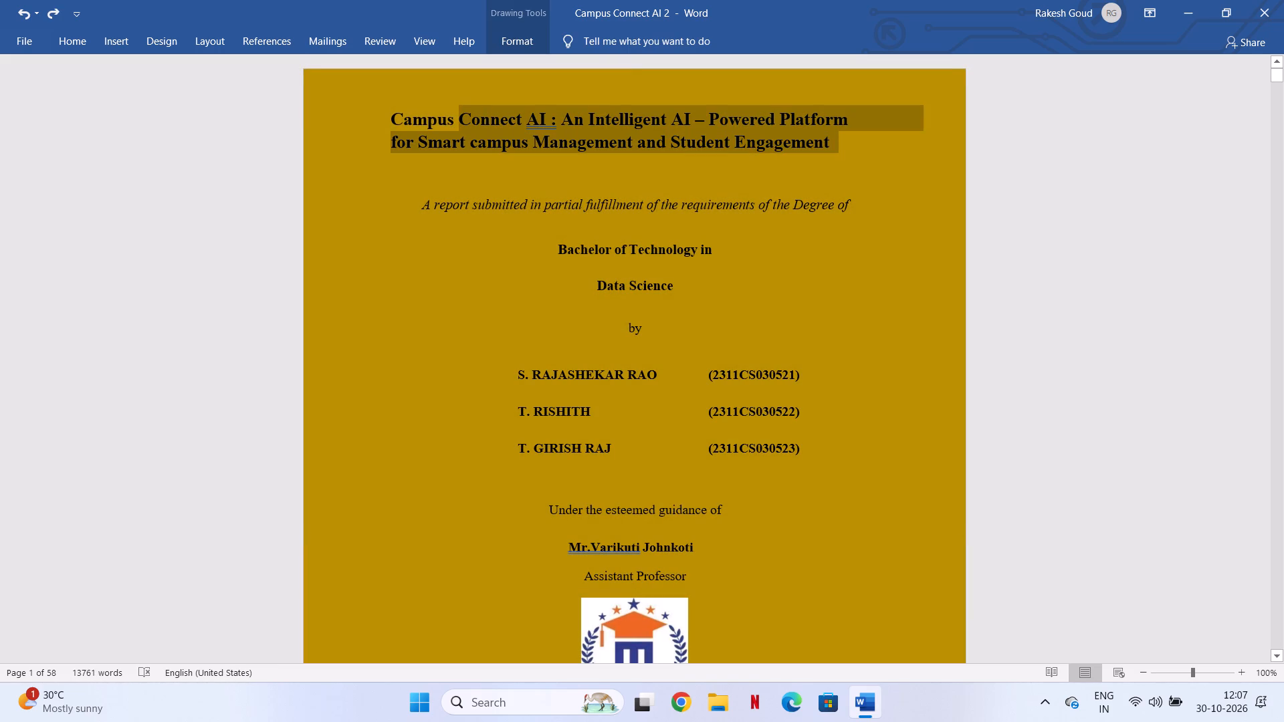
pyautogui.moveTo(486, 117); pyautogui.dragTo(453, 126)
pyautogui.moveTo(453, 126); pyautogui.dragTo(460, 126)
pyautogui.hotkey('ctrl', 'v')
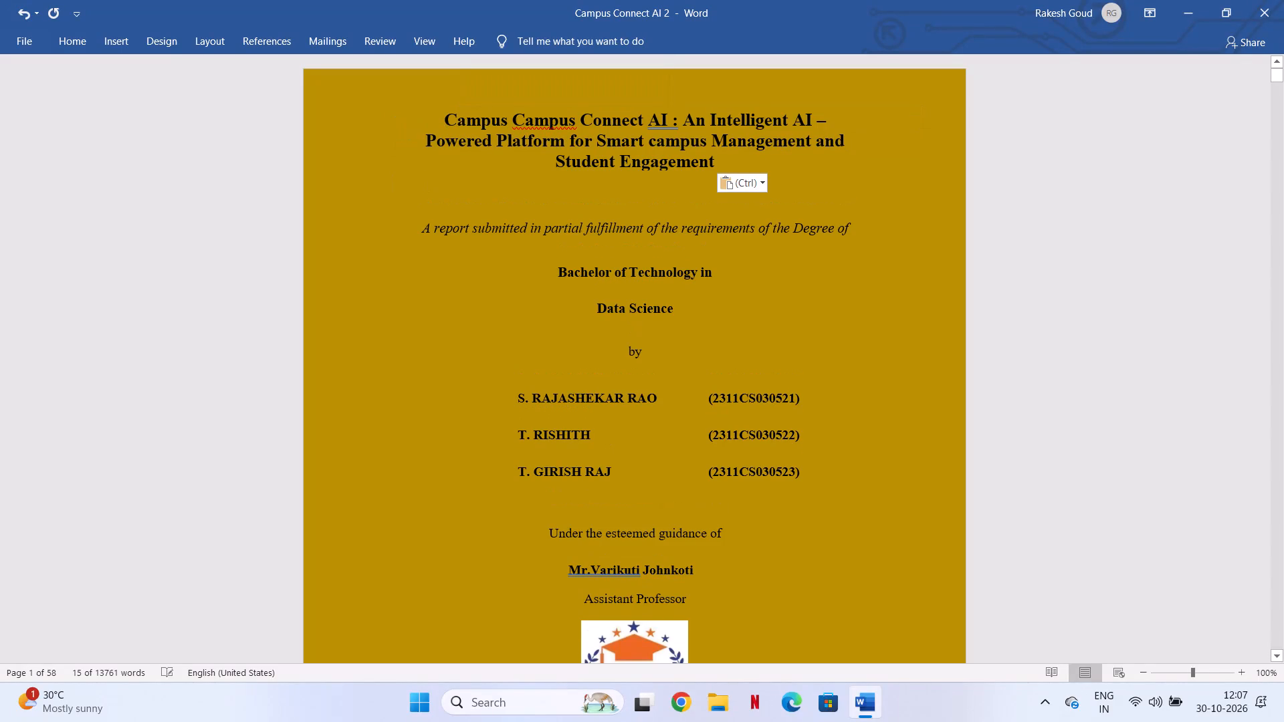
# Delete the duplicated first word "Campus" at the start of the cover title.
pyautogui.click(509, 124)
pyautogui.press('BackSpace')
pyautogui.press('BackSpace')
pyautogui.press('BackSpace')
pyautogui.press('BackSpace')
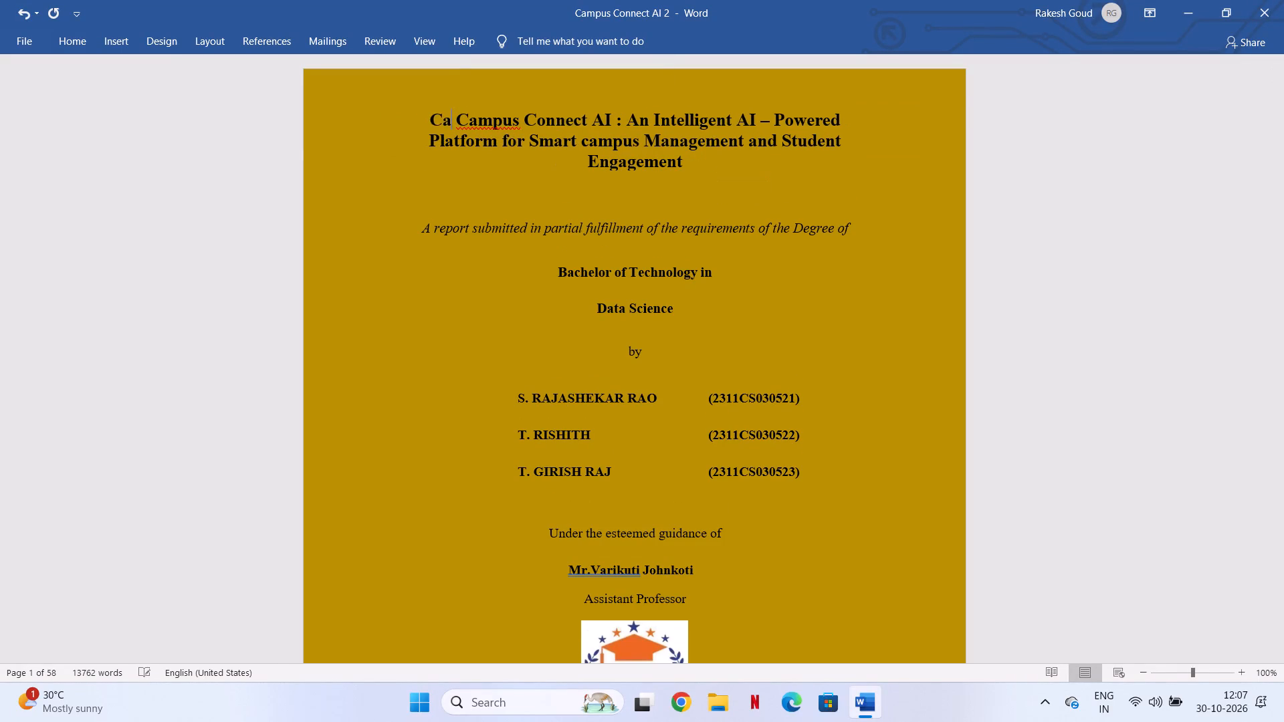
pyautogui.press('BackSpace')
pyautogui.press('BackSpace')
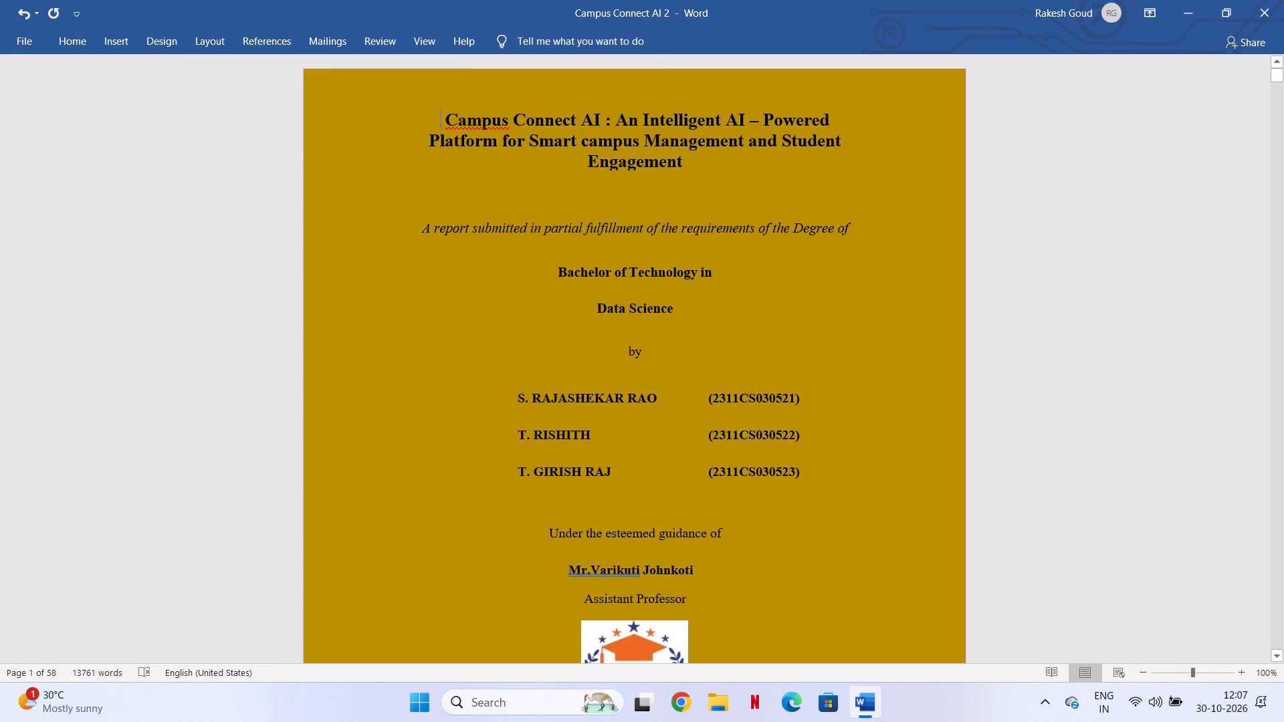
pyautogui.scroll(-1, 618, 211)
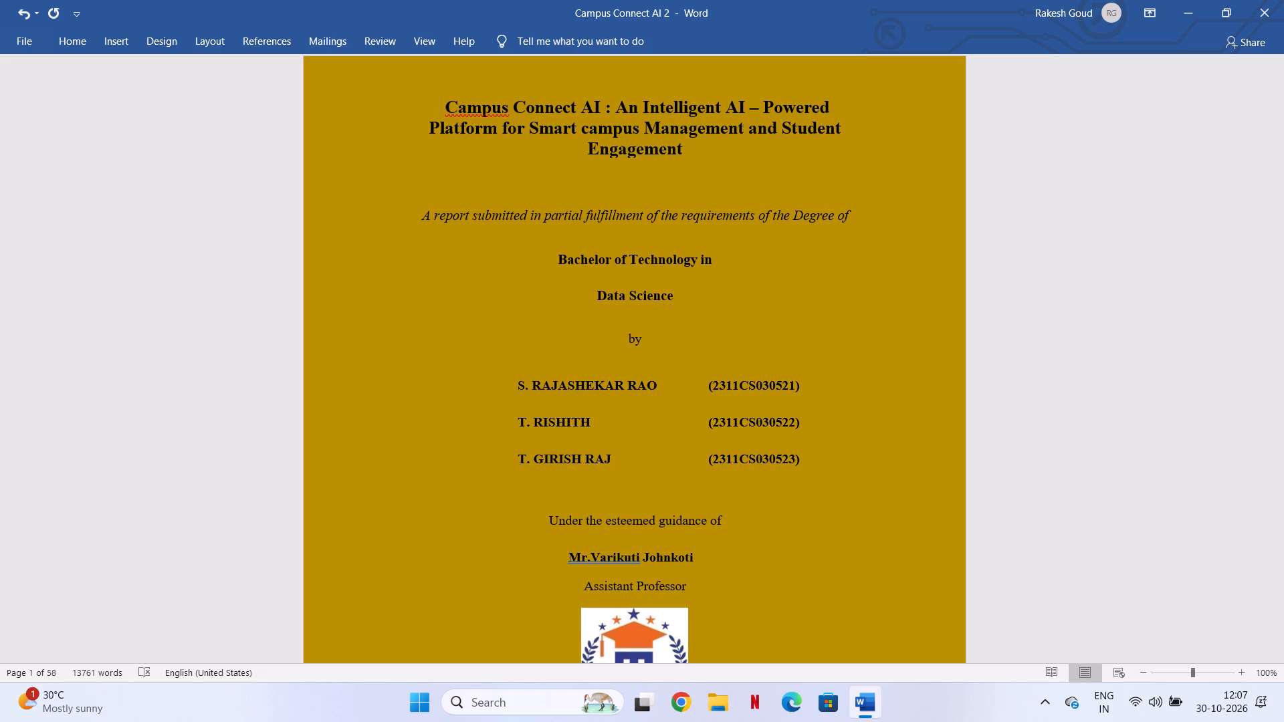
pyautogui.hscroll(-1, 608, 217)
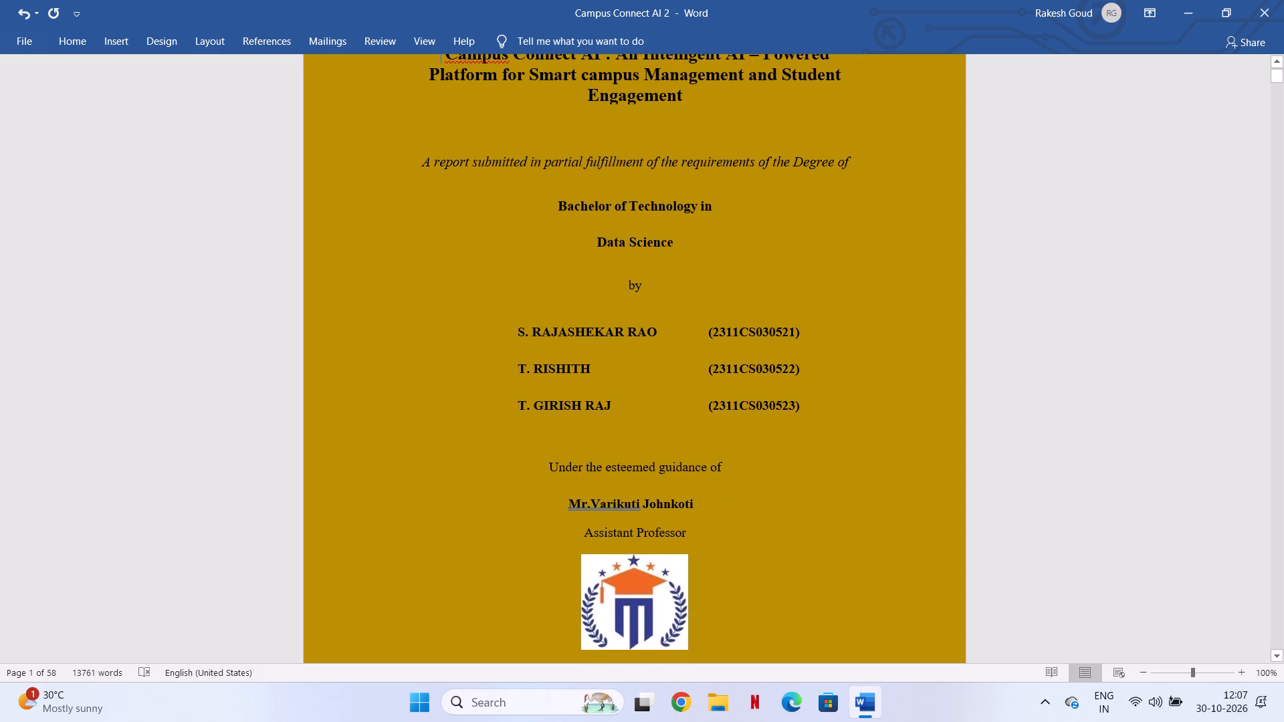
# Compare the title and layout of the cover page with the second page, looking on as far as the certificate page.
pyautogui.hscroll(-1, 608, 217)
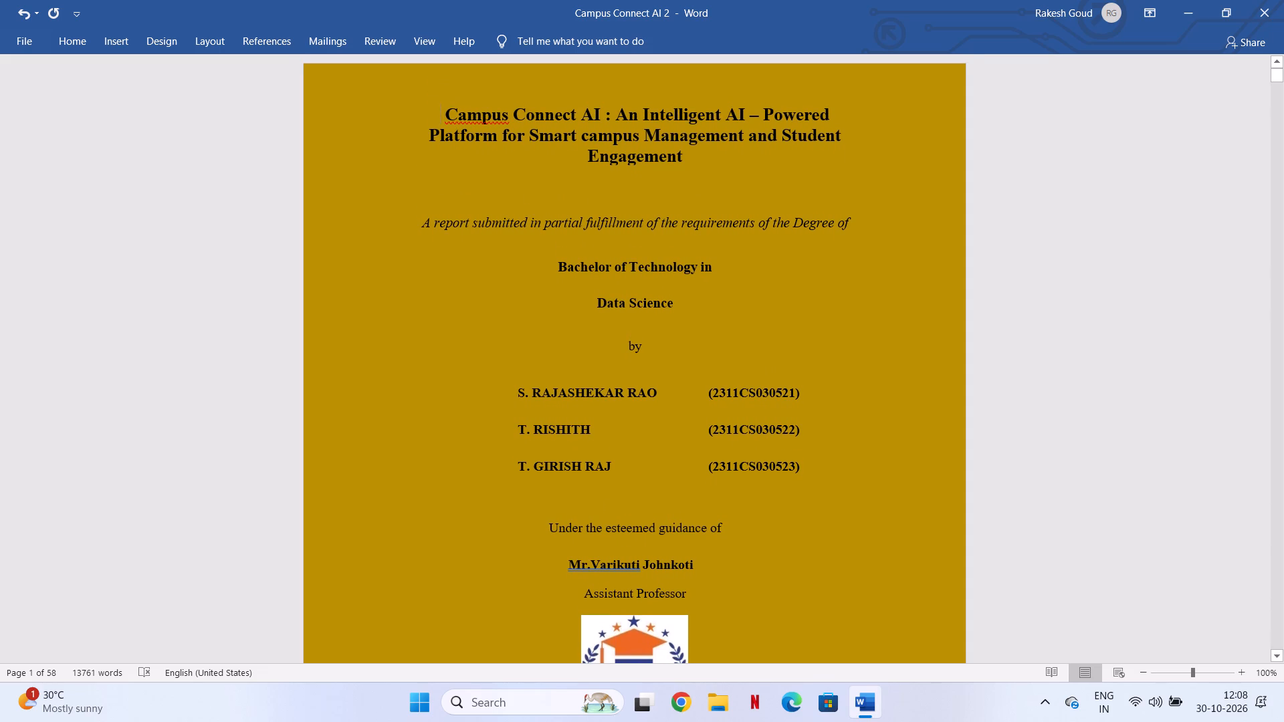
pyautogui.hscroll(-1, 608, 217)
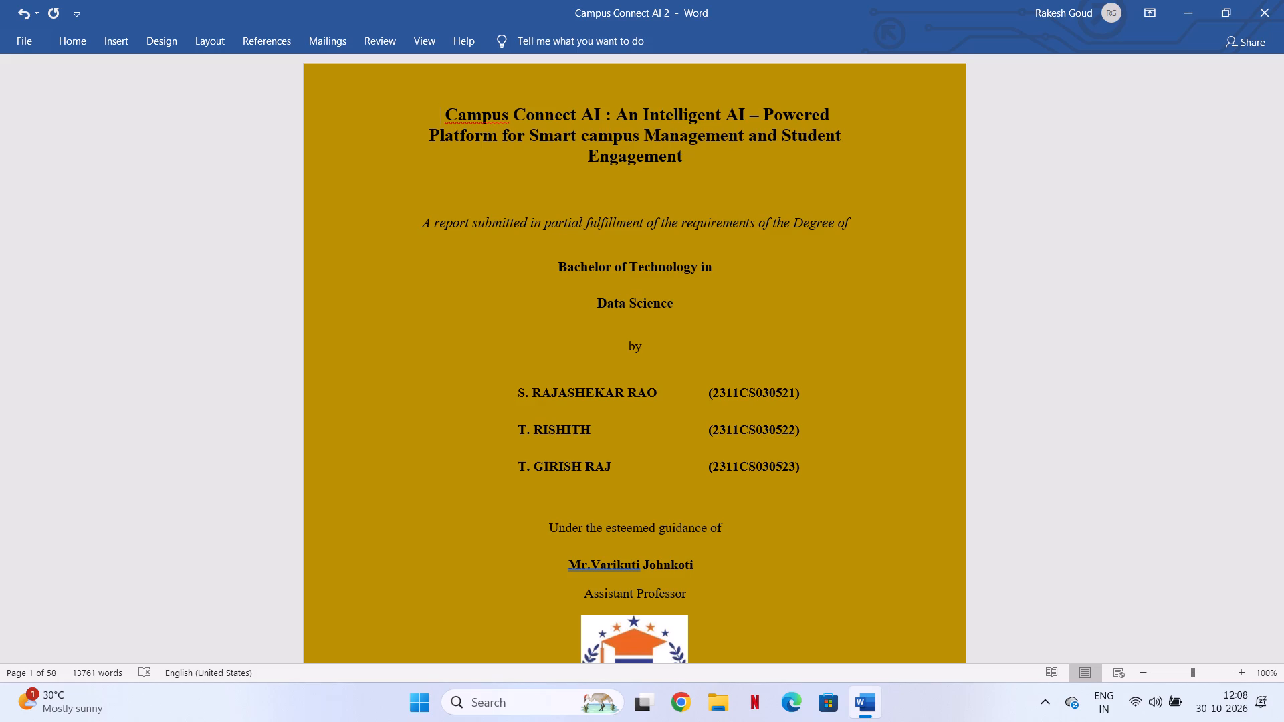
pyautogui.scroll(-13, 608, 217)
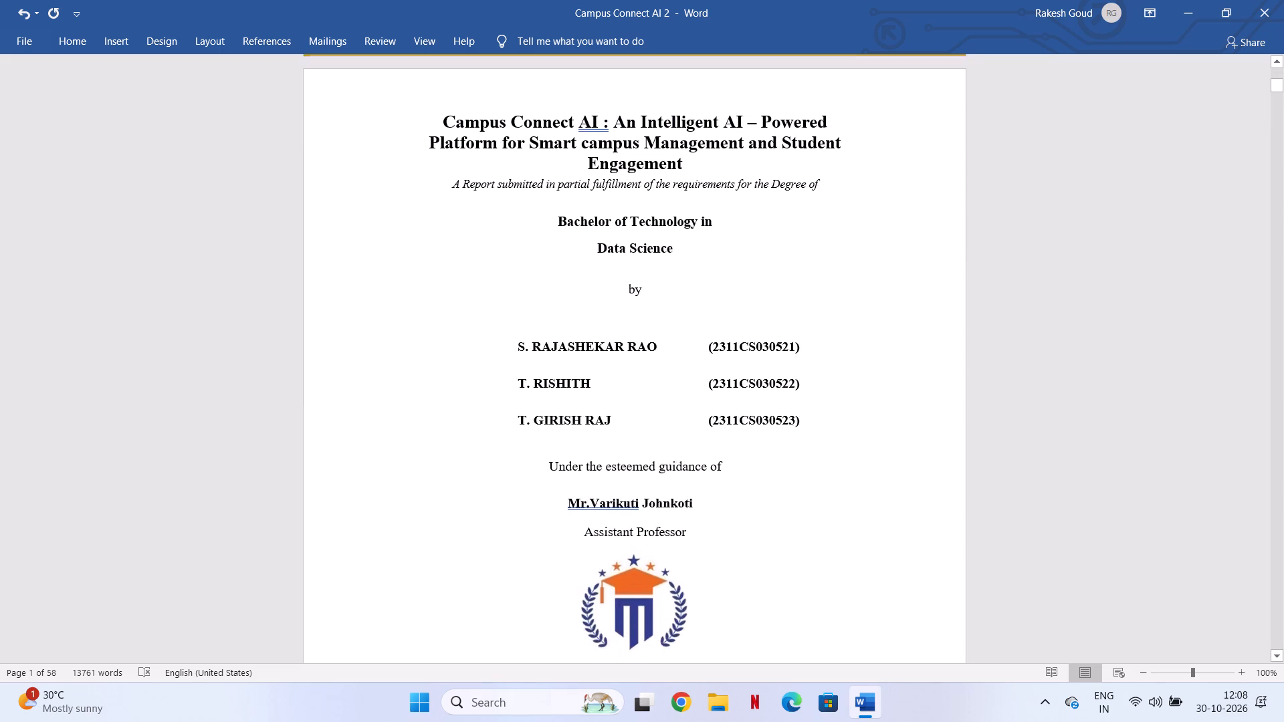
pyautogui.scroll(-8, 608, 217)
pyautogui.scroll(2, 608, 217)
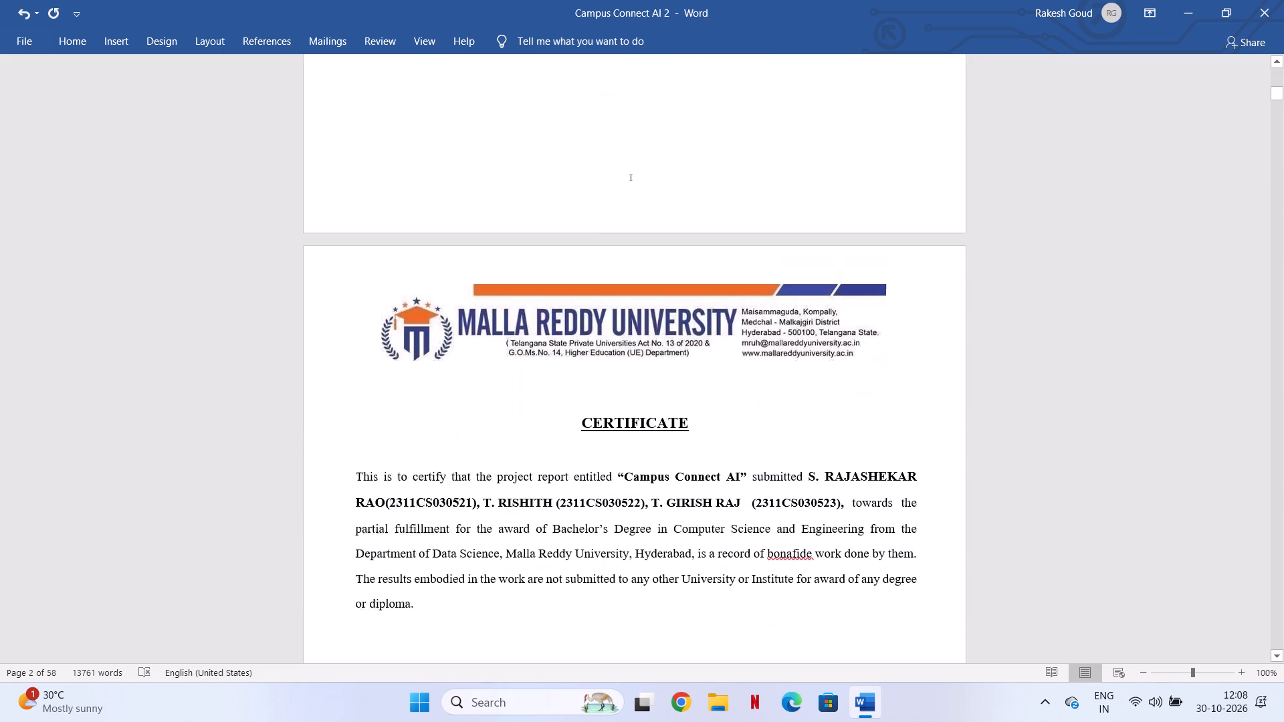
pyautogui.scroll(9, 608, 217)
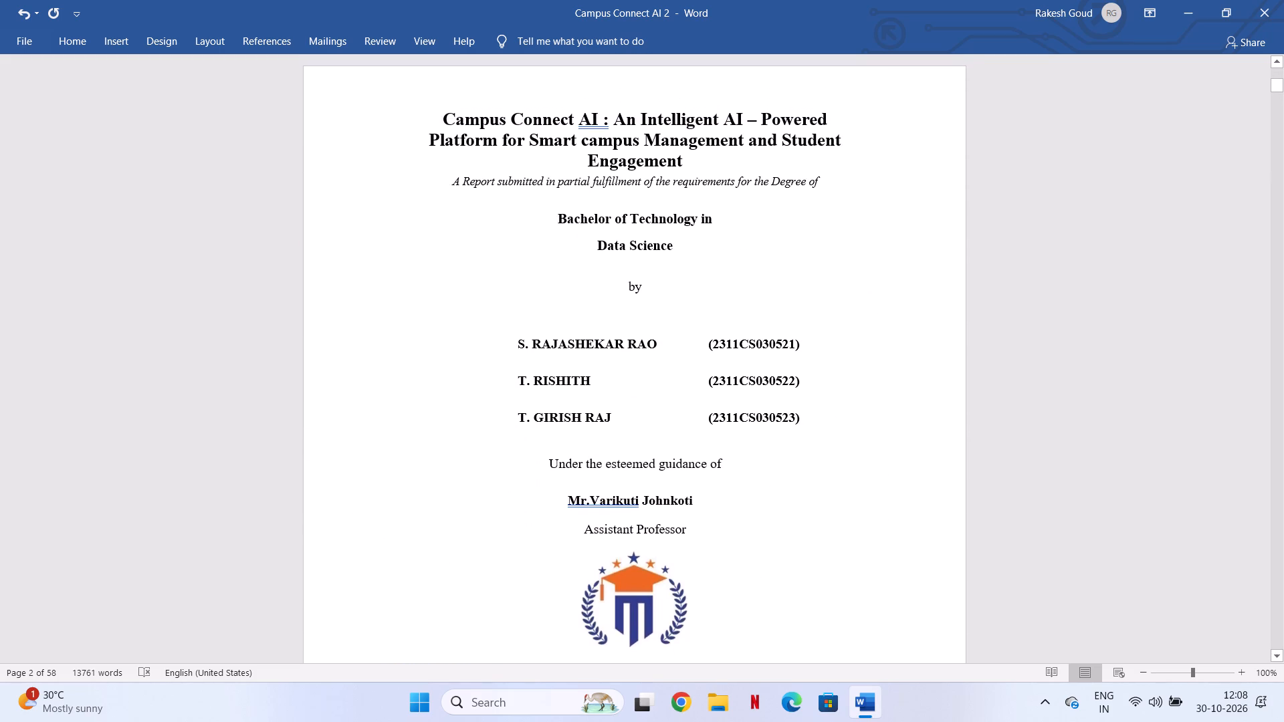
# Insert extra blank space on the second page between the last student entry and "Under the esteemed guidance of".
pyautogui.click(812, 423)
pyautogui.press('Return')
pyautogui.press('Return')
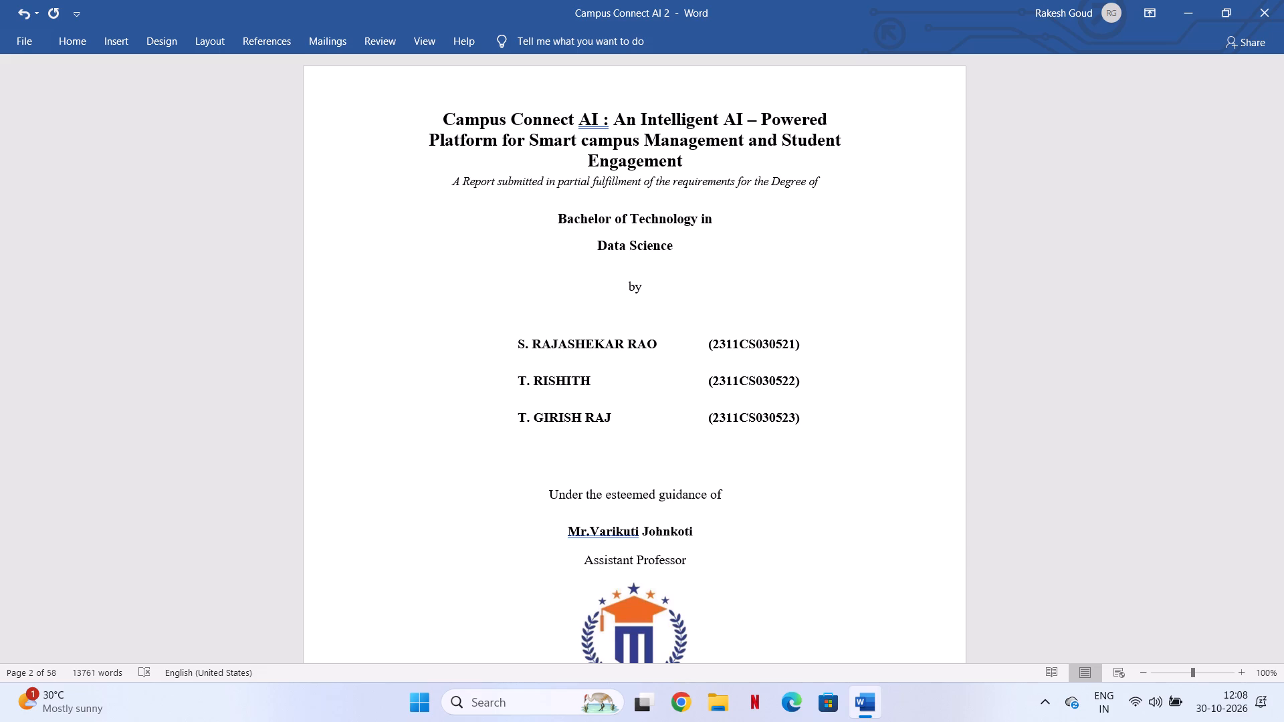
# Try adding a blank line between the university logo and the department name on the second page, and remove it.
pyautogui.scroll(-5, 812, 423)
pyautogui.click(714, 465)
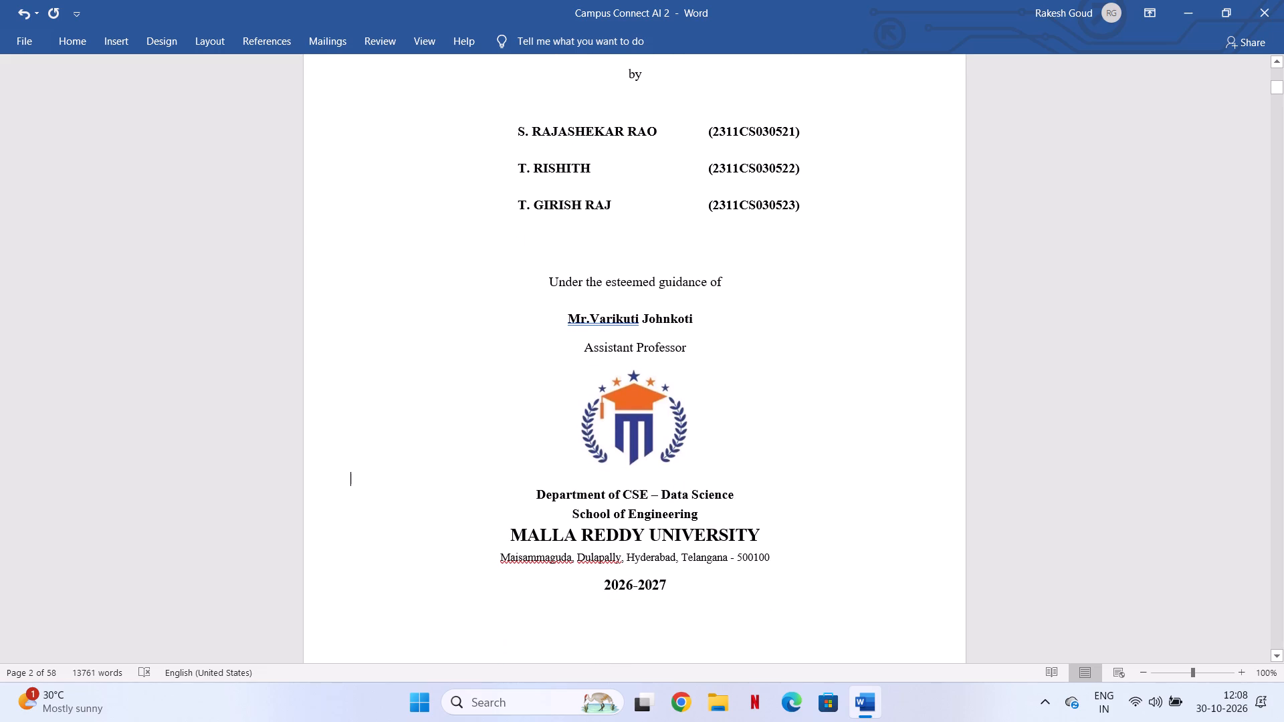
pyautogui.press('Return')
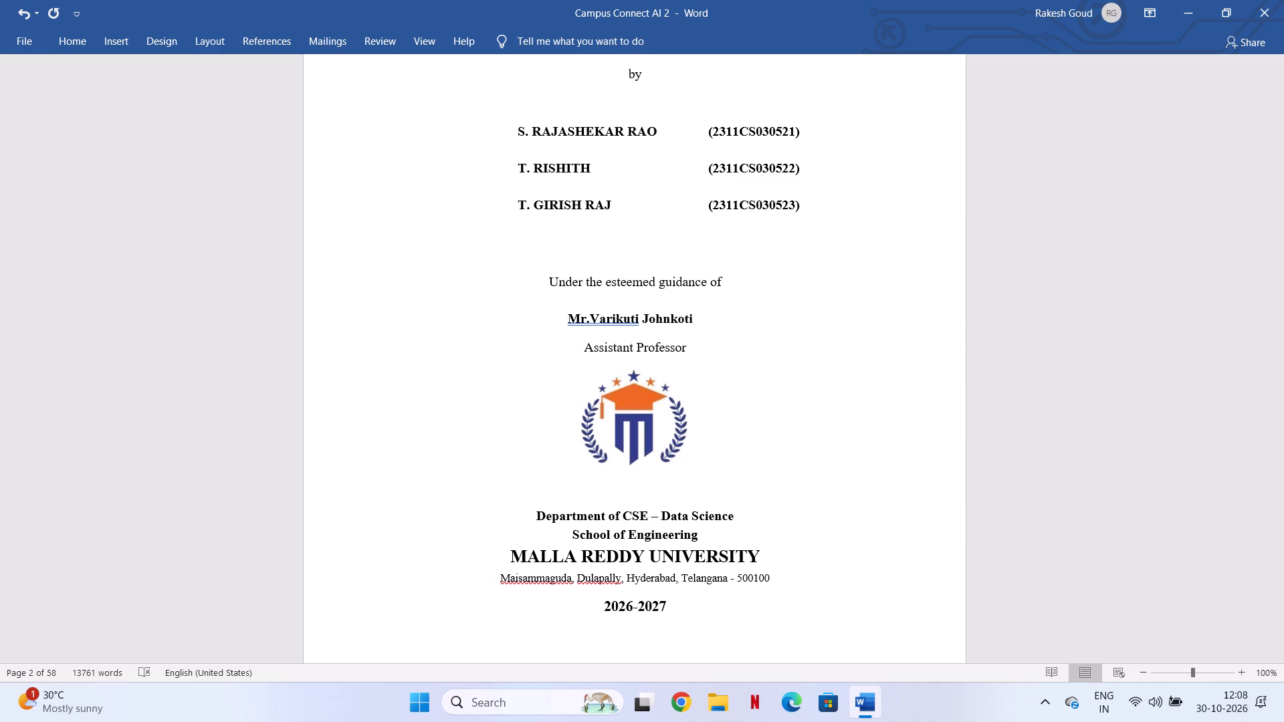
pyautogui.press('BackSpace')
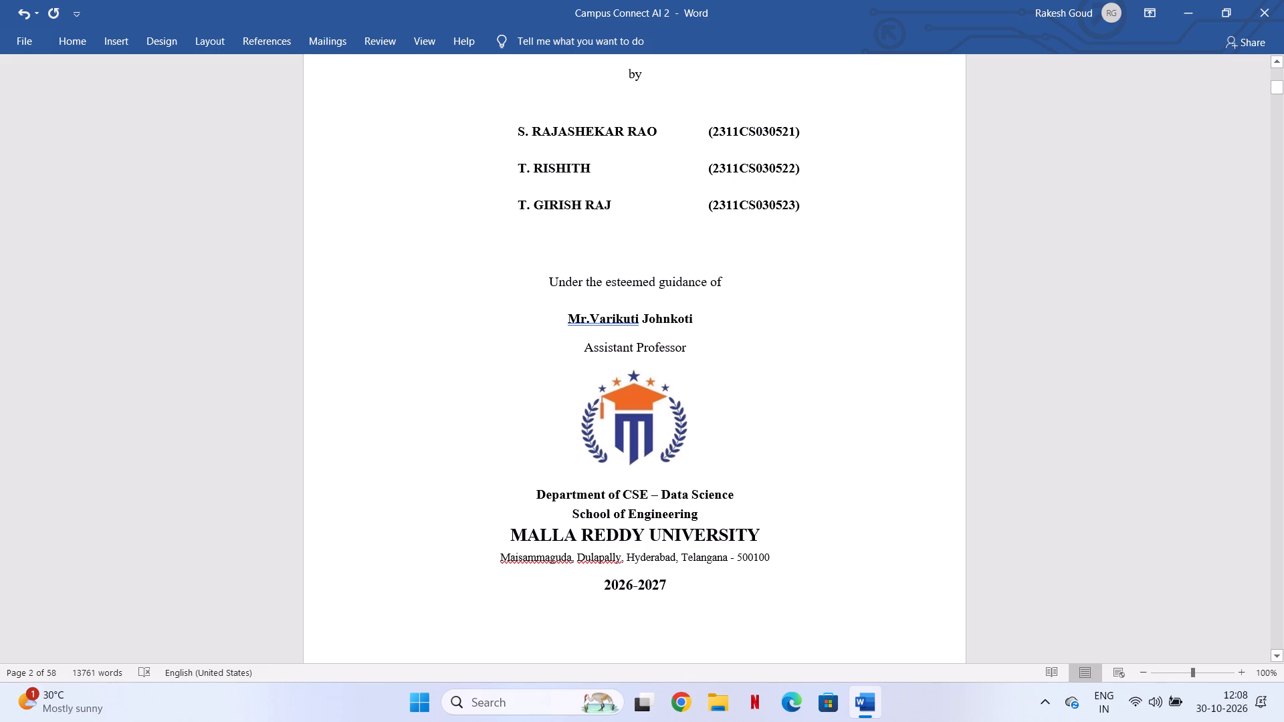
# Insert a blank line after "Assistant Professor" on the second page, above the university logo.
pyautogui.click(696, 354)
pyautogui.press('Return')
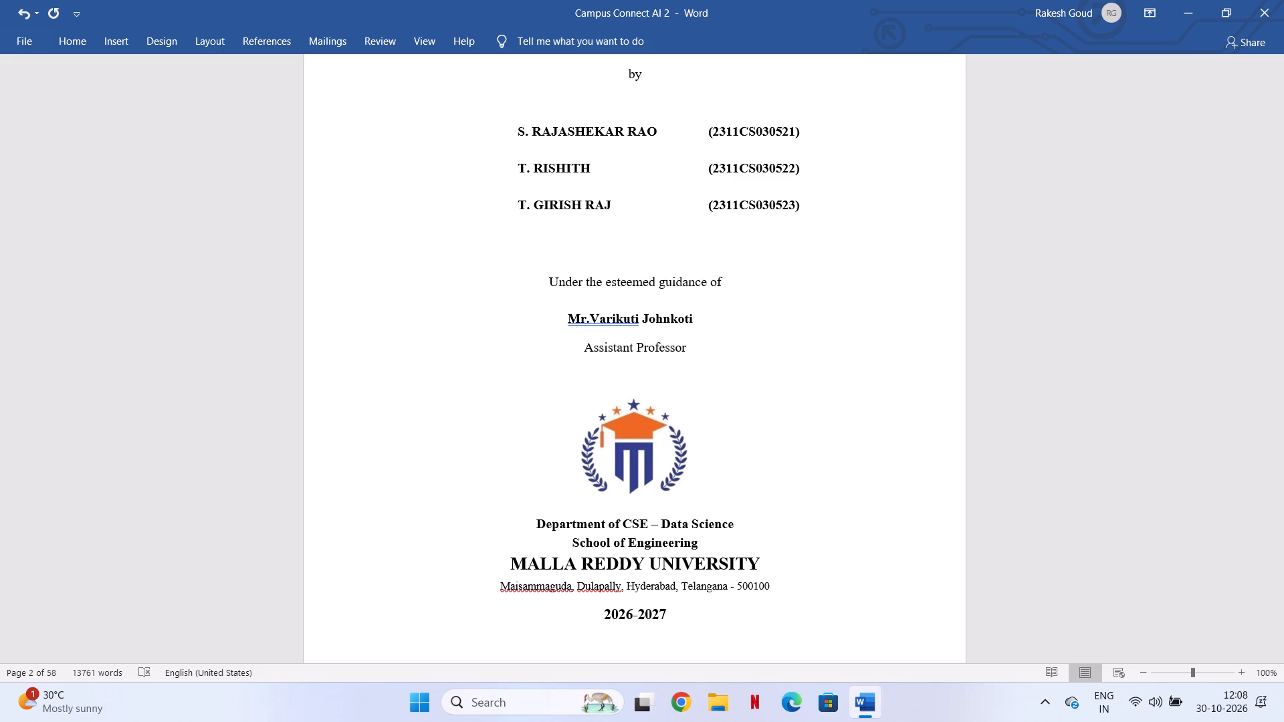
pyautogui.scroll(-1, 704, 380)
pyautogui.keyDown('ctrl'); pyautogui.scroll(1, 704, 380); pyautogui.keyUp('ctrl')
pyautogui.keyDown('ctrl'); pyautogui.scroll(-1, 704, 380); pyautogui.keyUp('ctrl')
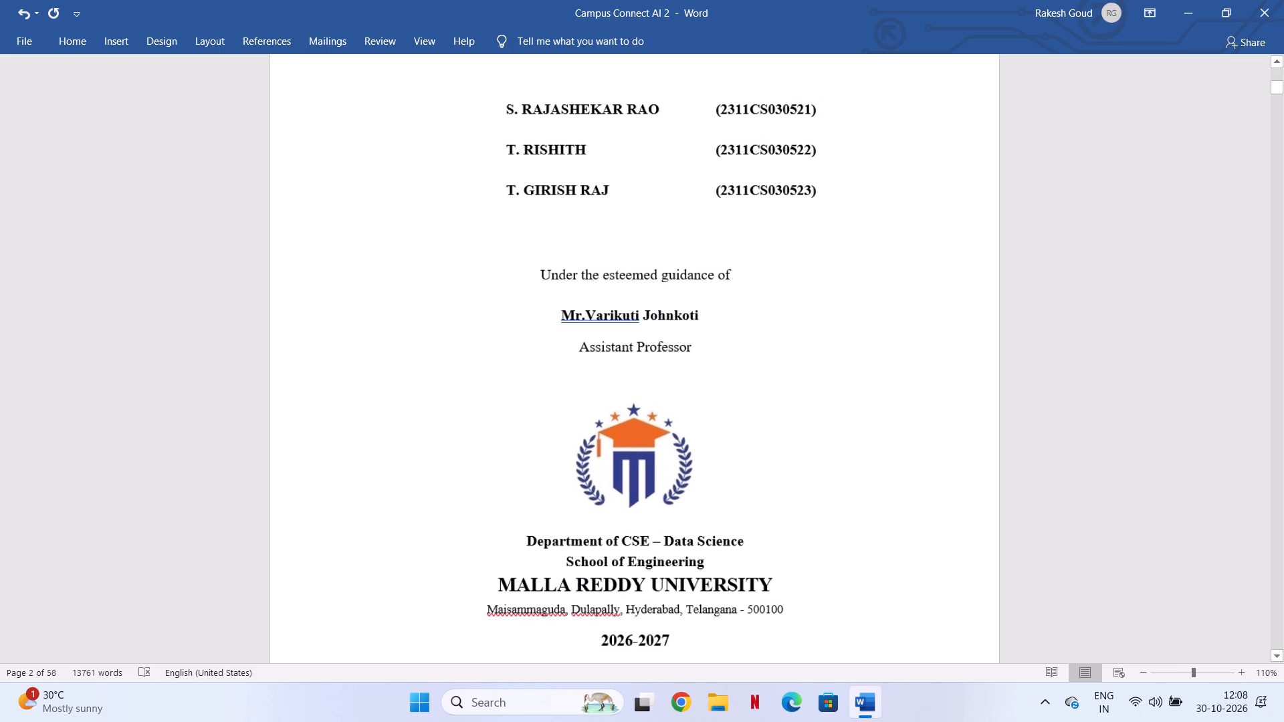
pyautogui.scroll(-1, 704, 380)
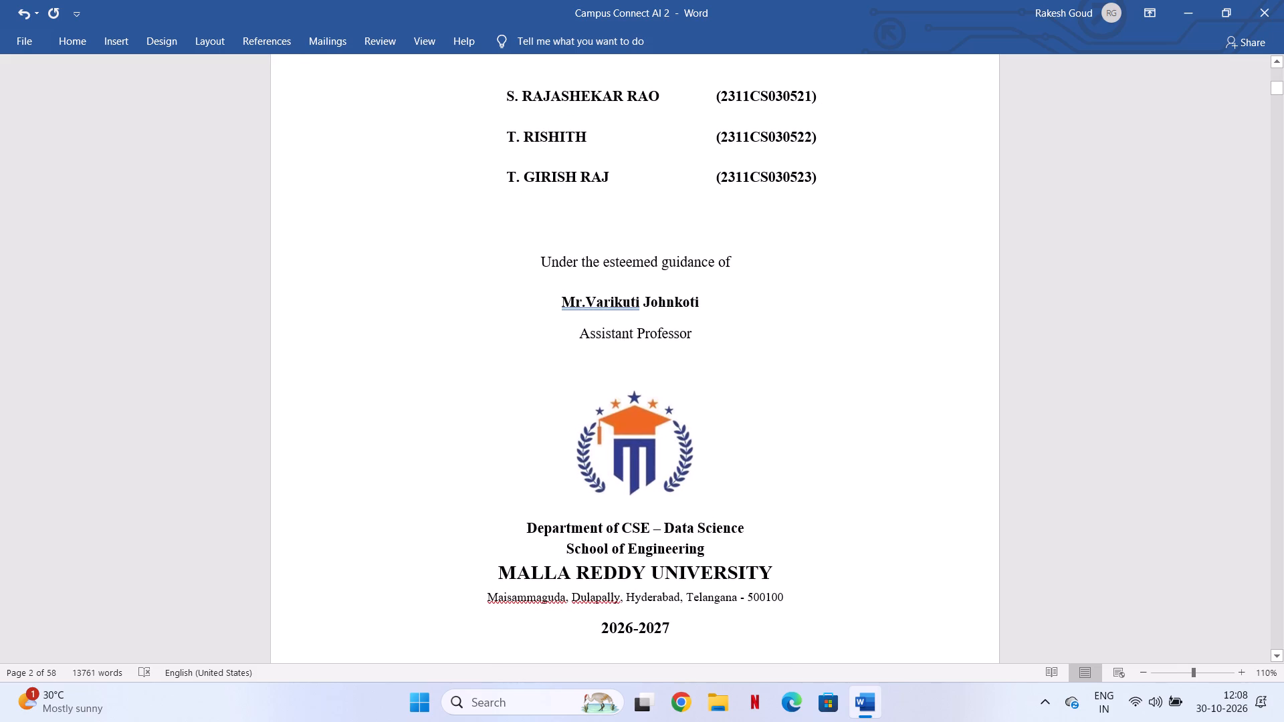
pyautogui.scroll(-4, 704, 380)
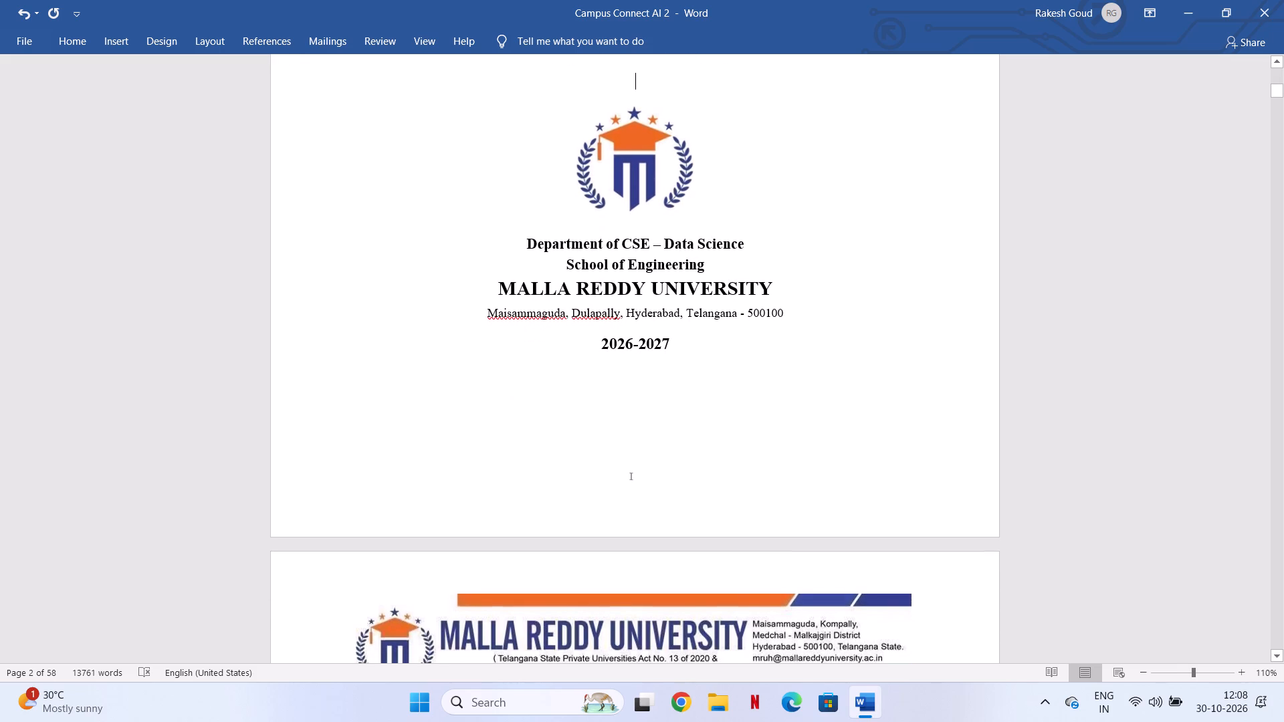
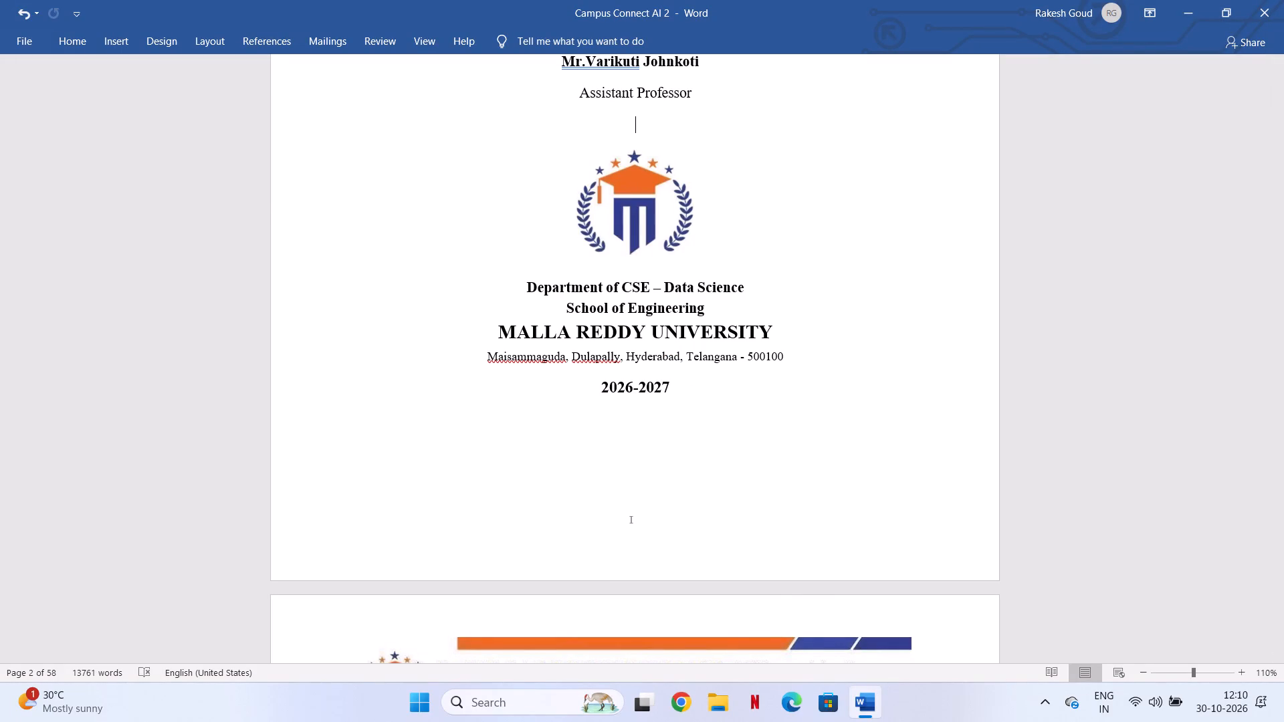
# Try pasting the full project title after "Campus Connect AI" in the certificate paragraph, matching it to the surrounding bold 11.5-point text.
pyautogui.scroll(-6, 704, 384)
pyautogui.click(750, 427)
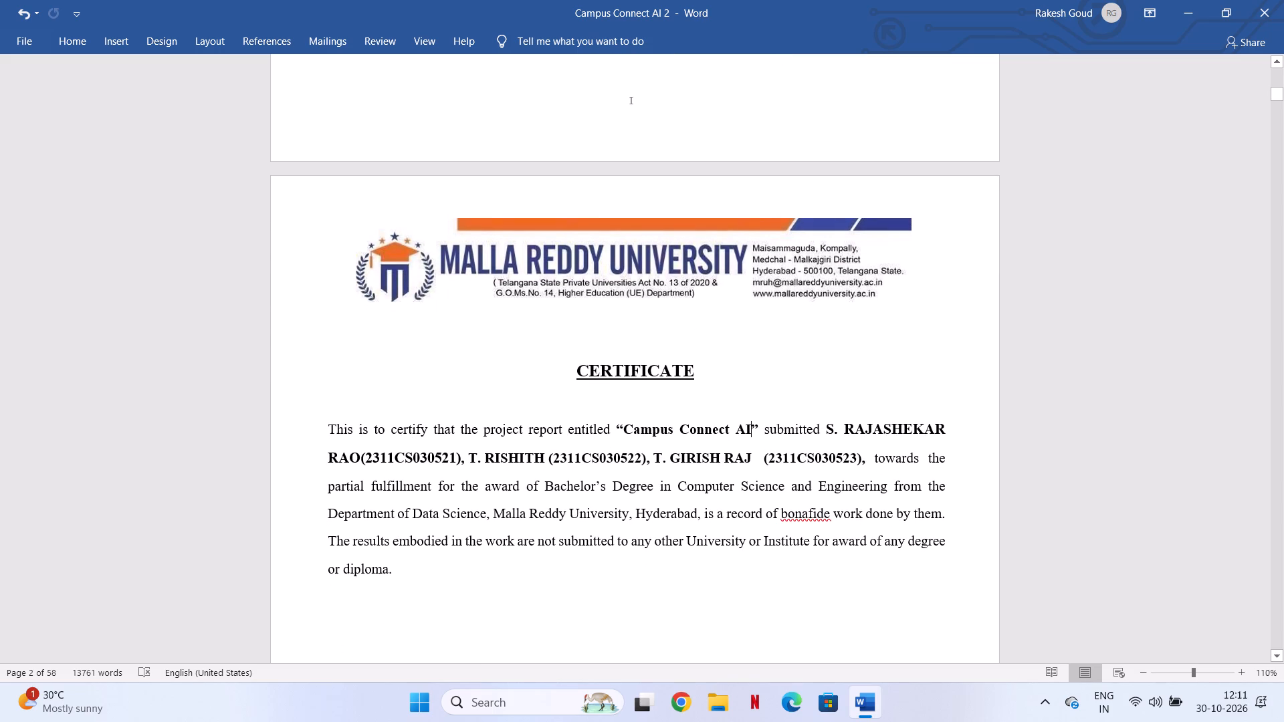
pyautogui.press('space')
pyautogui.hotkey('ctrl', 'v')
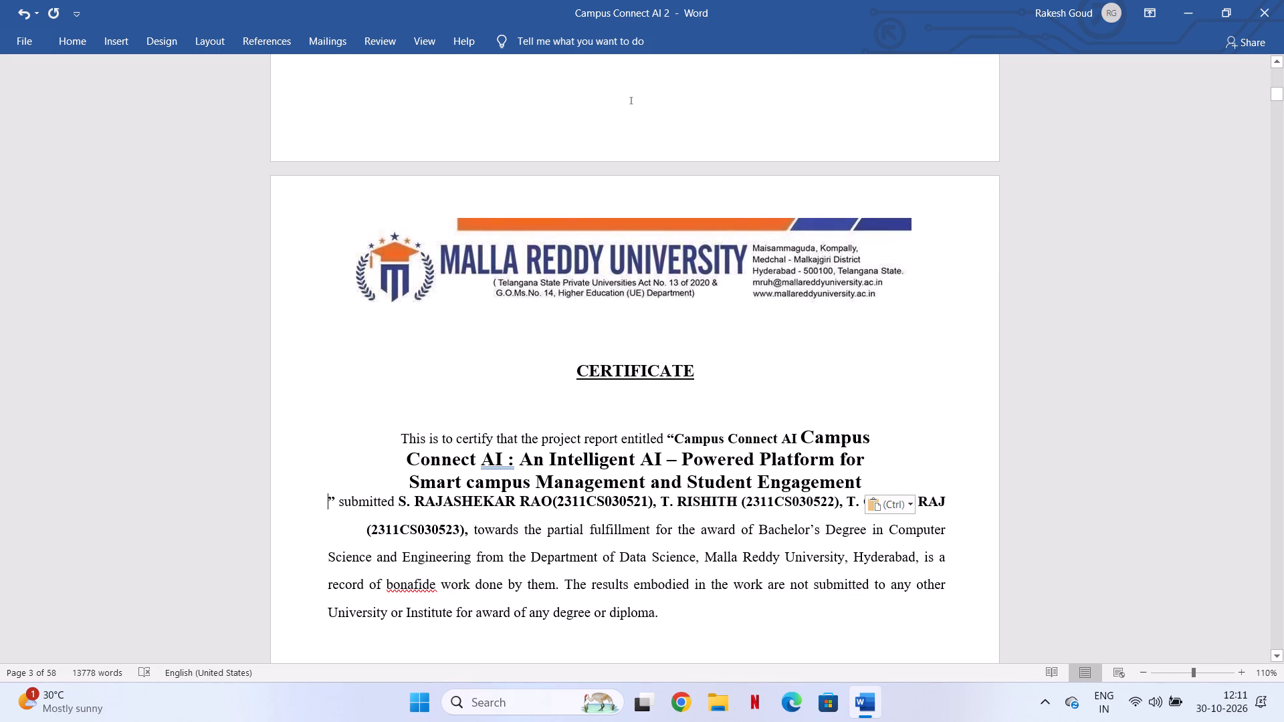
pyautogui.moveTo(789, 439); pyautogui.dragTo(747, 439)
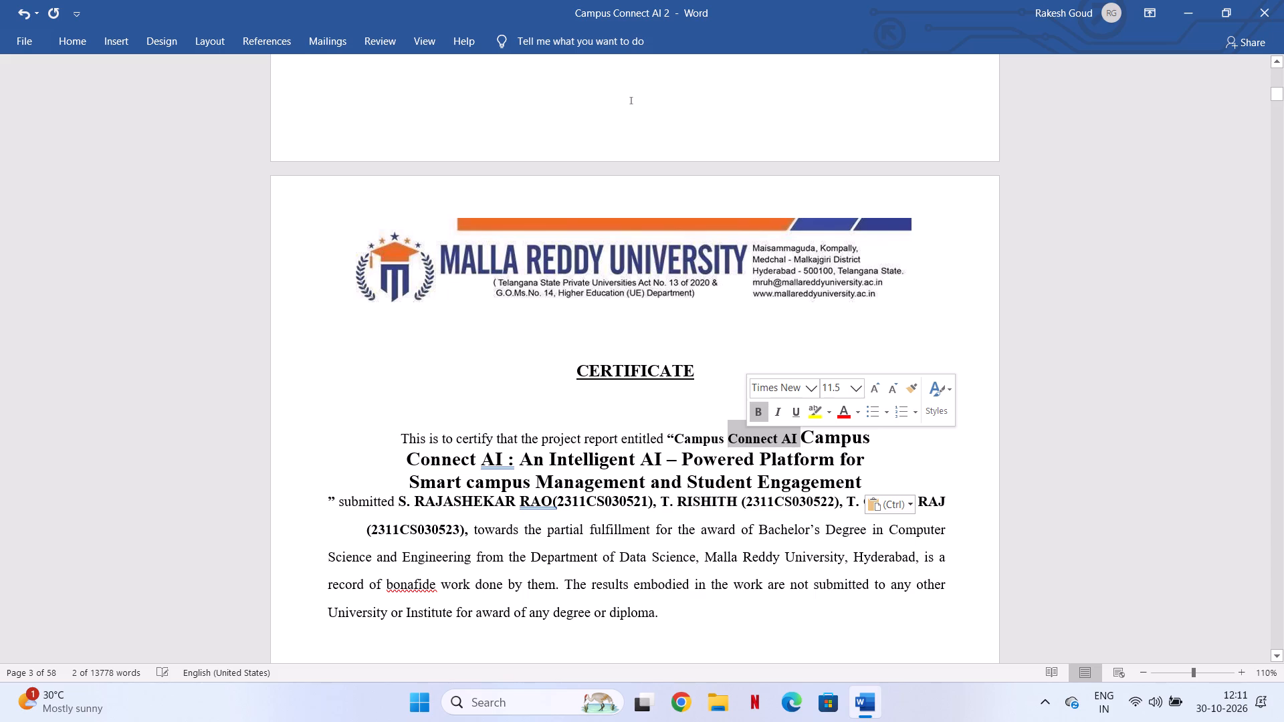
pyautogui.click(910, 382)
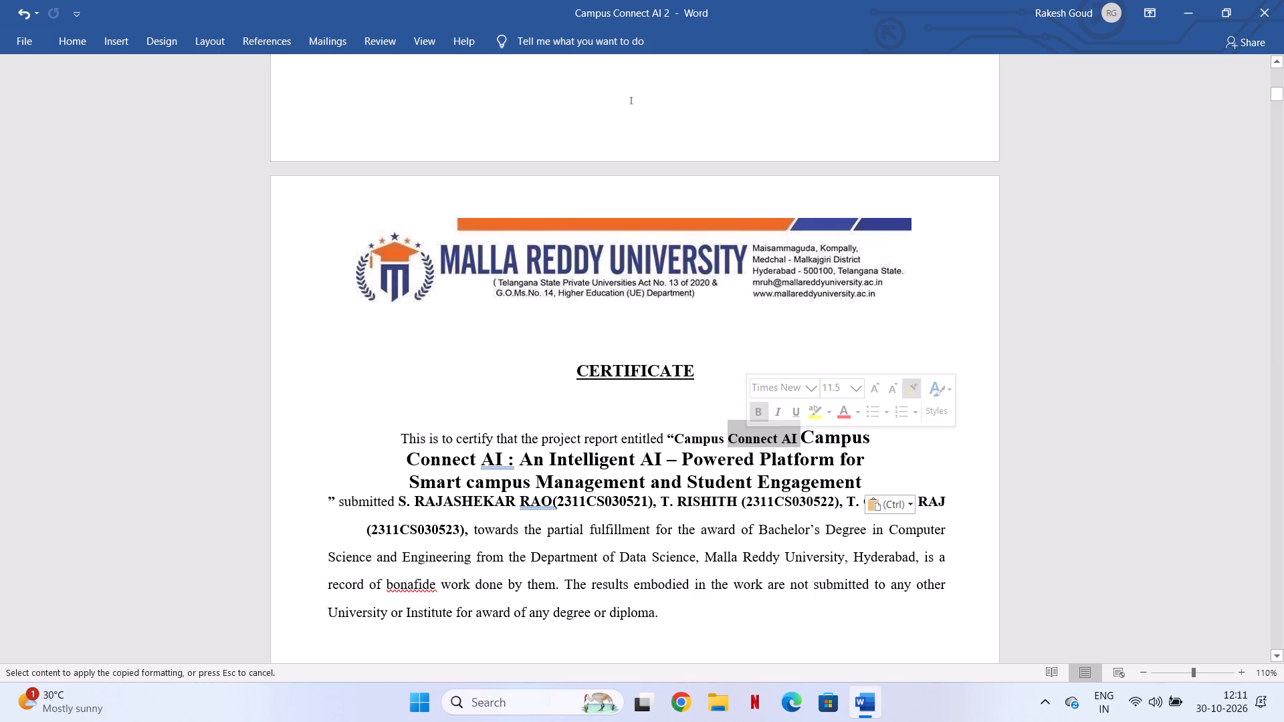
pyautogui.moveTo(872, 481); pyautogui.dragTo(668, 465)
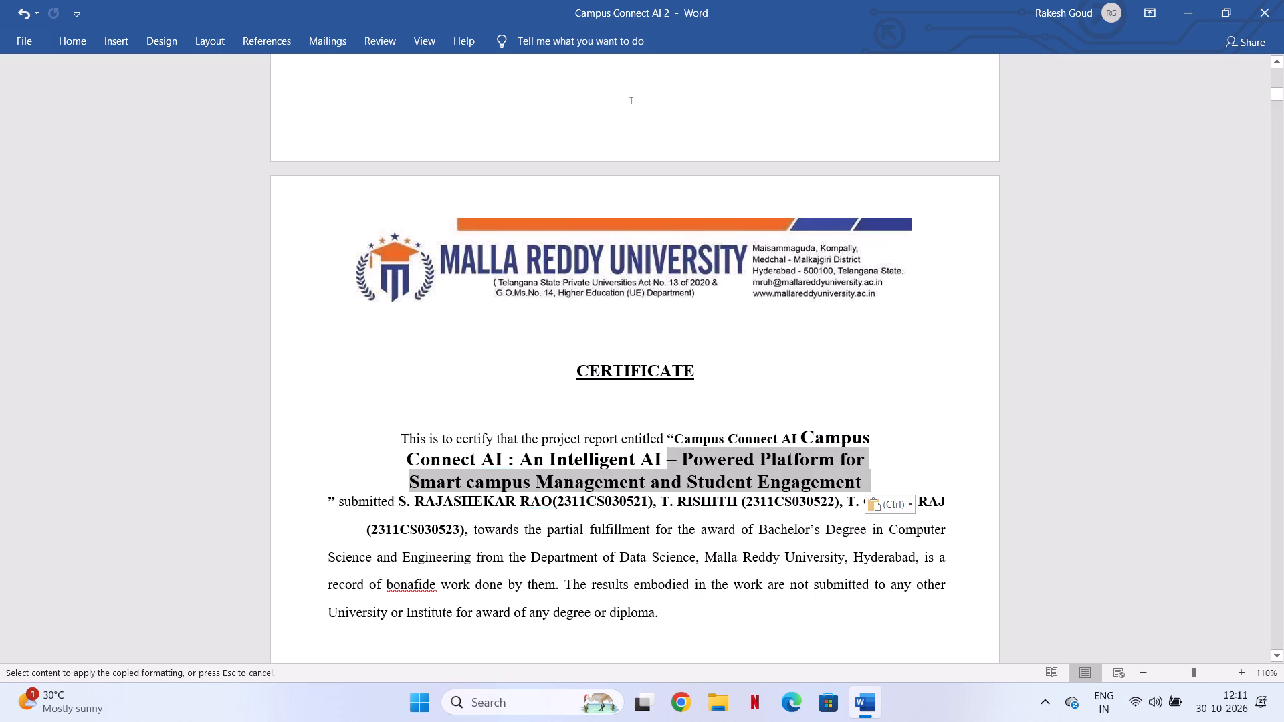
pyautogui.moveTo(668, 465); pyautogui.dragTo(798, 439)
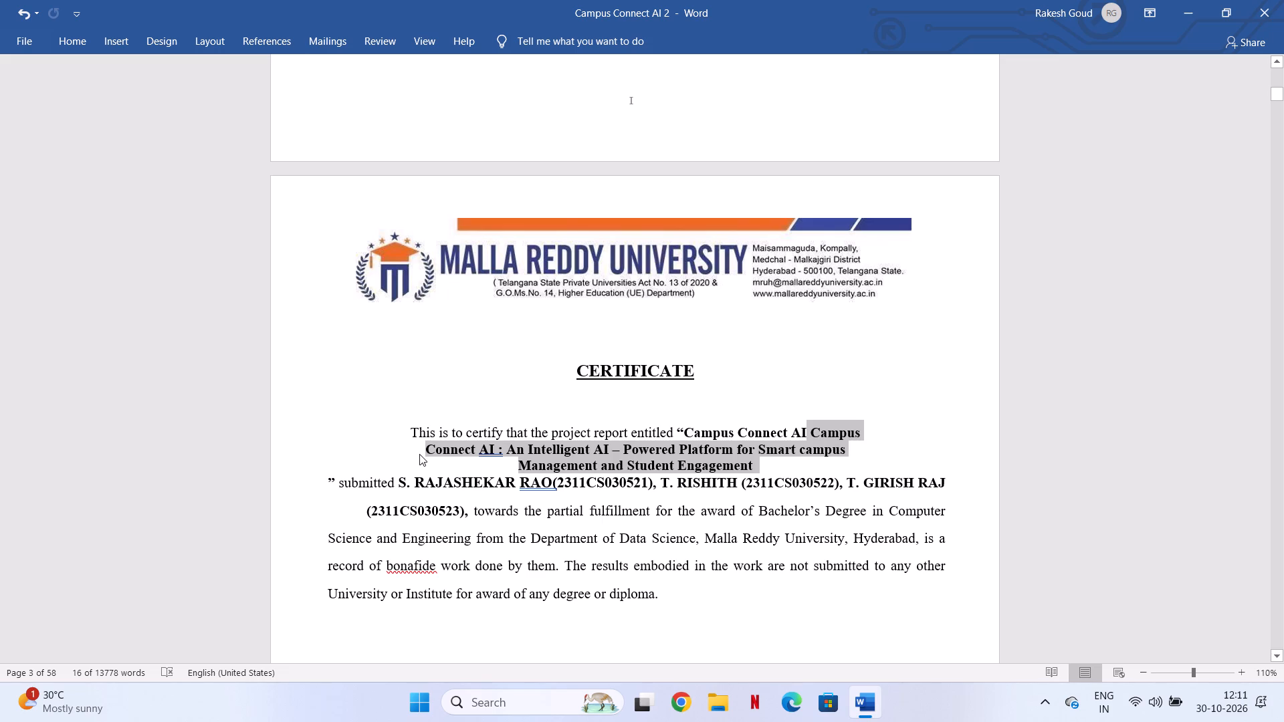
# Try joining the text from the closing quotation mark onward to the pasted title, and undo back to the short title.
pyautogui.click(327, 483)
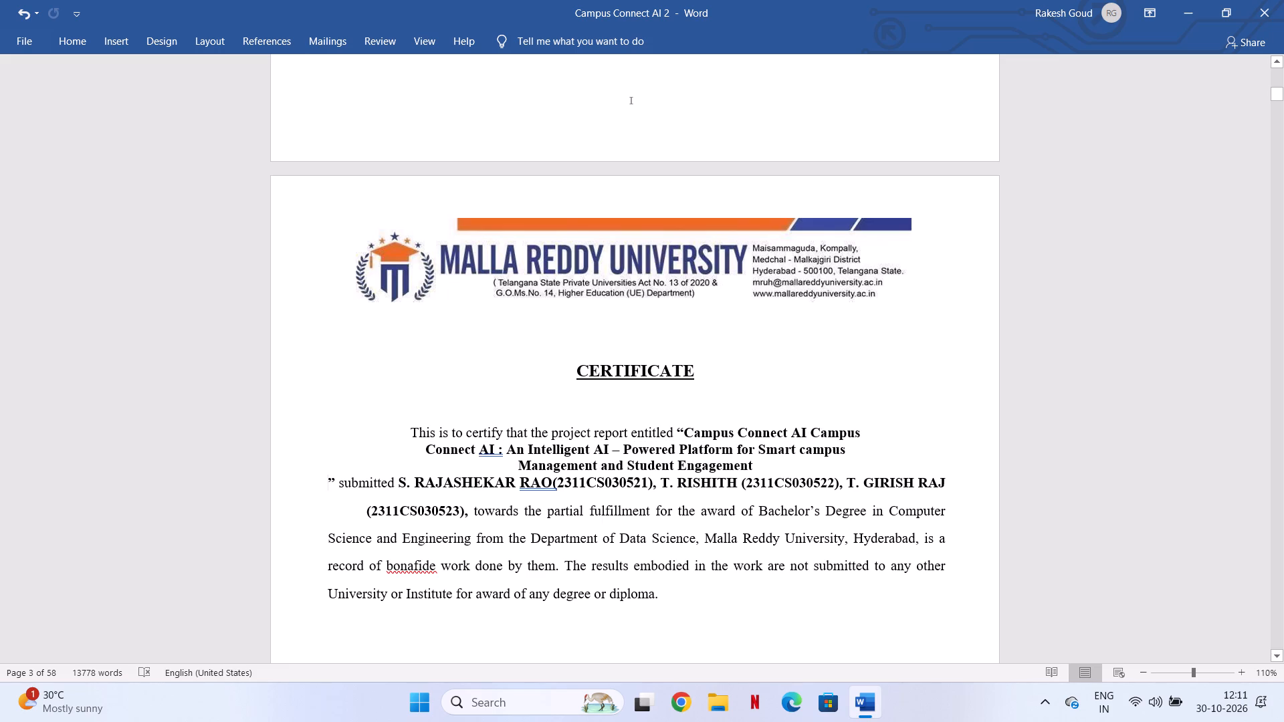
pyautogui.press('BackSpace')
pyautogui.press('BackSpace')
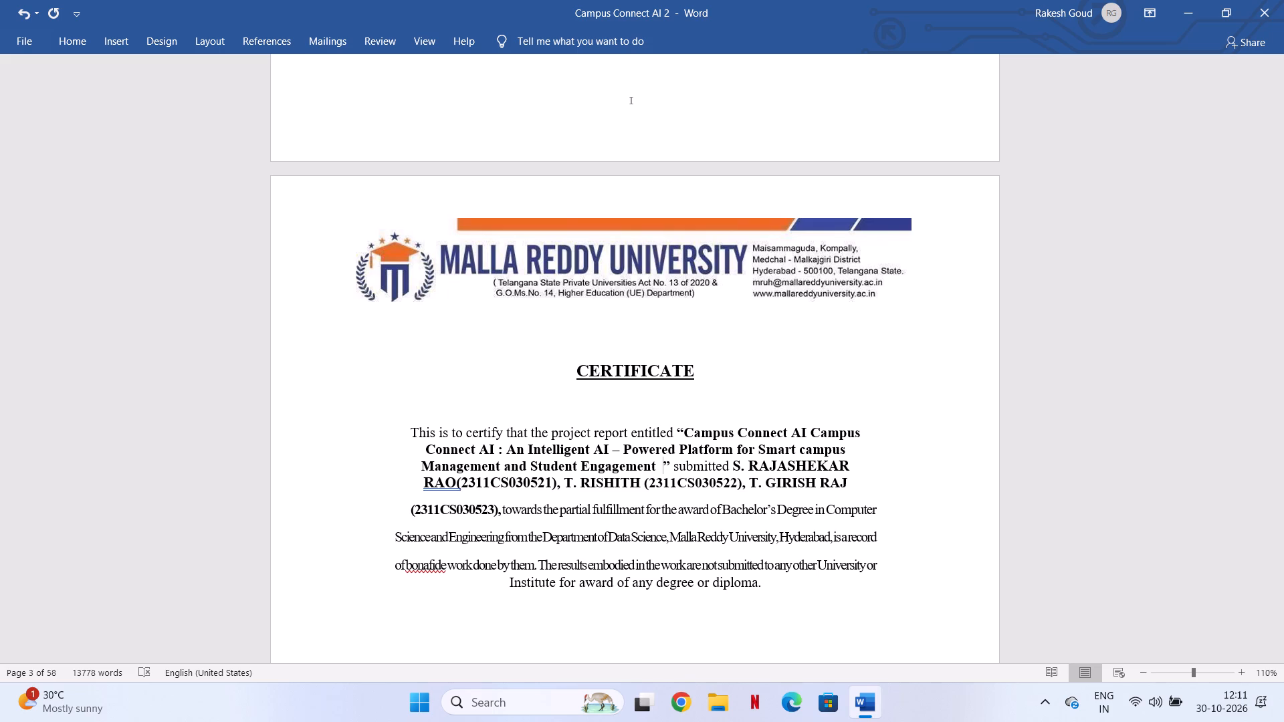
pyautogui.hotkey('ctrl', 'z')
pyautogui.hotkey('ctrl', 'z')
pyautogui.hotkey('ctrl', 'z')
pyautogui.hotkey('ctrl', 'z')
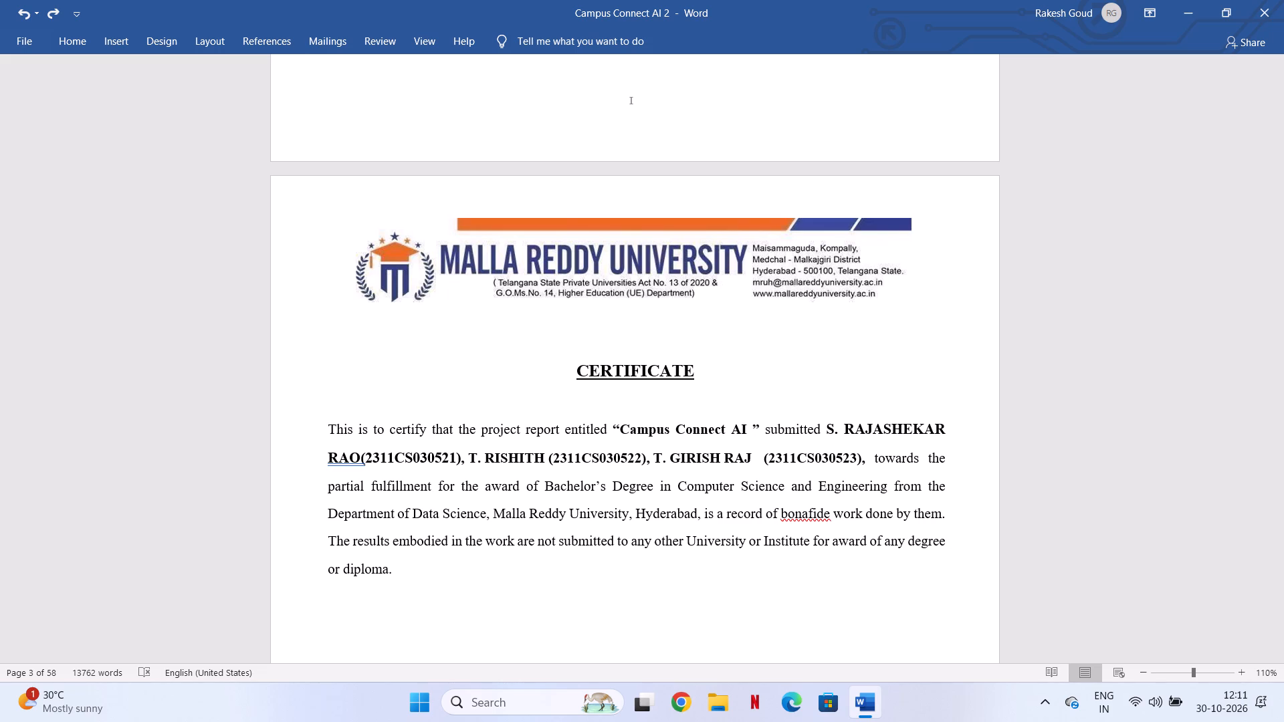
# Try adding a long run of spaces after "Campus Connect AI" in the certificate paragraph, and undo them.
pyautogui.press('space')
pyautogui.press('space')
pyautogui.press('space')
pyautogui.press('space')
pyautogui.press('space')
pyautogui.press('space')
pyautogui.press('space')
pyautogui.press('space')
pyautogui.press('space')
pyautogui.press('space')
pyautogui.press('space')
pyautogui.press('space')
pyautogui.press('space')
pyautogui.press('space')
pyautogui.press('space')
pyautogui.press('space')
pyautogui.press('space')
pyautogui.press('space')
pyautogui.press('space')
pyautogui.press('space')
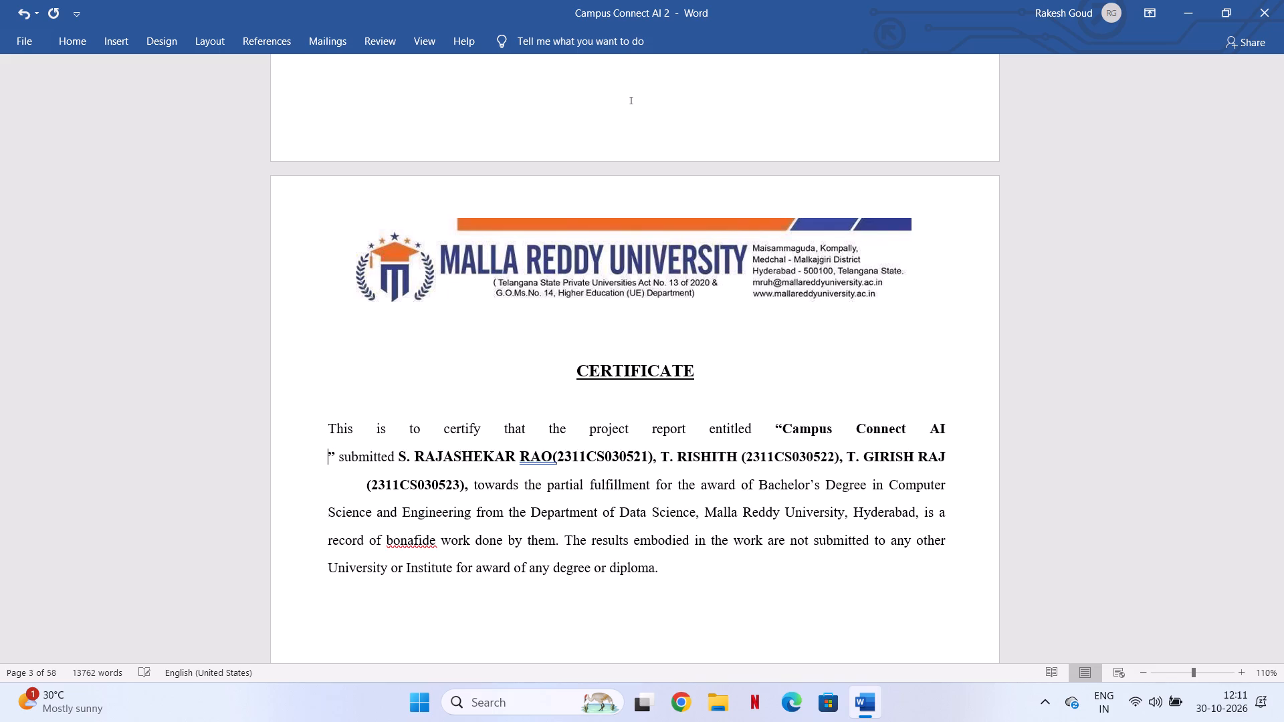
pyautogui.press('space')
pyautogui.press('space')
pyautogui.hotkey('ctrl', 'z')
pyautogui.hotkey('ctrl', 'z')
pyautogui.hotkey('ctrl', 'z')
# Insert three blank lines after the certificate paragraph ending "or diploma.", above the Internal Guide and Head of the Department signatures.
pyautogui.scroll(-1, 381, 372)
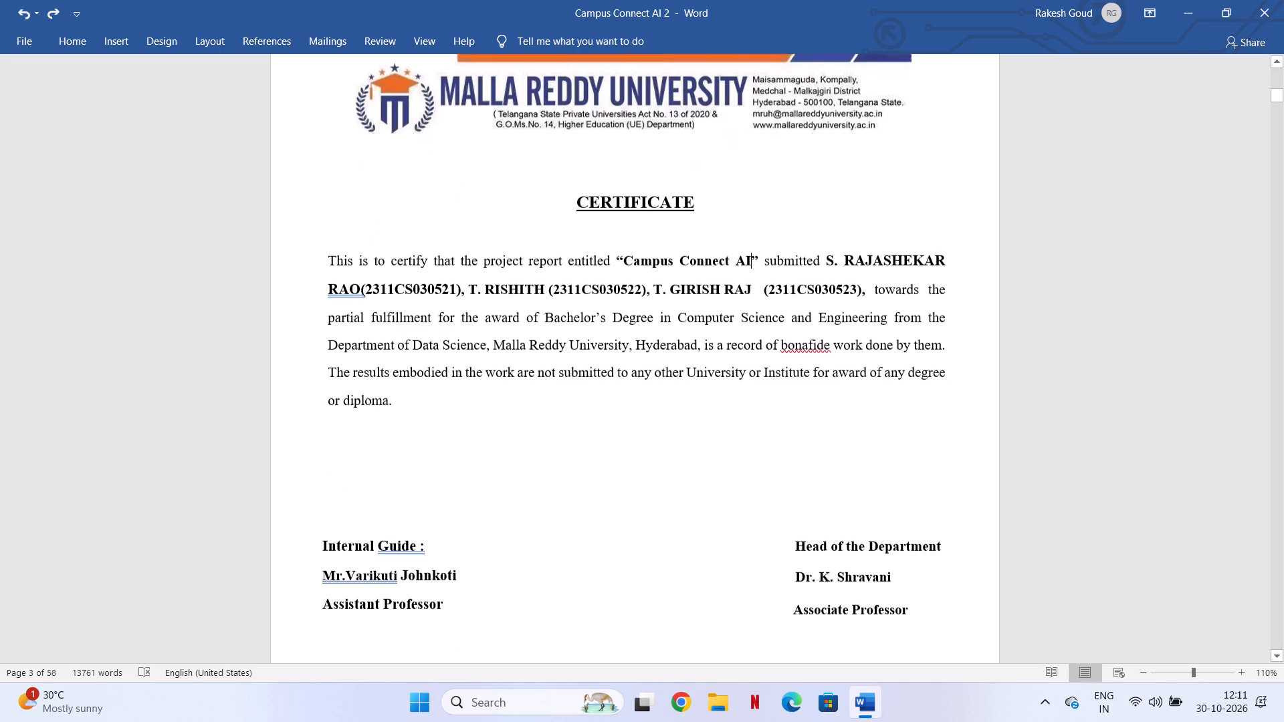
pyautogui.scroll(-2, 381, 372)
pyautogui.click(336, 410)
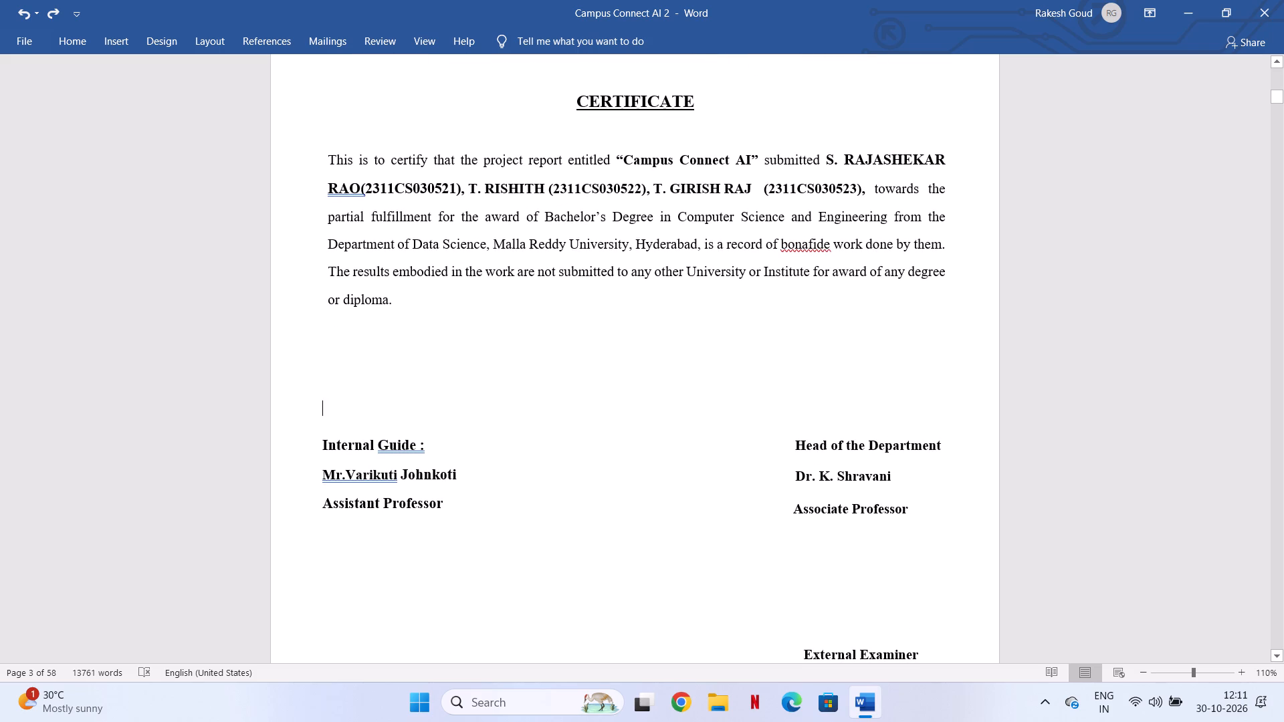
pyautogui.click(408, 299)
pyautogui.press('Return')
pyautogui.press('Return')
pyautogui.press('Return')
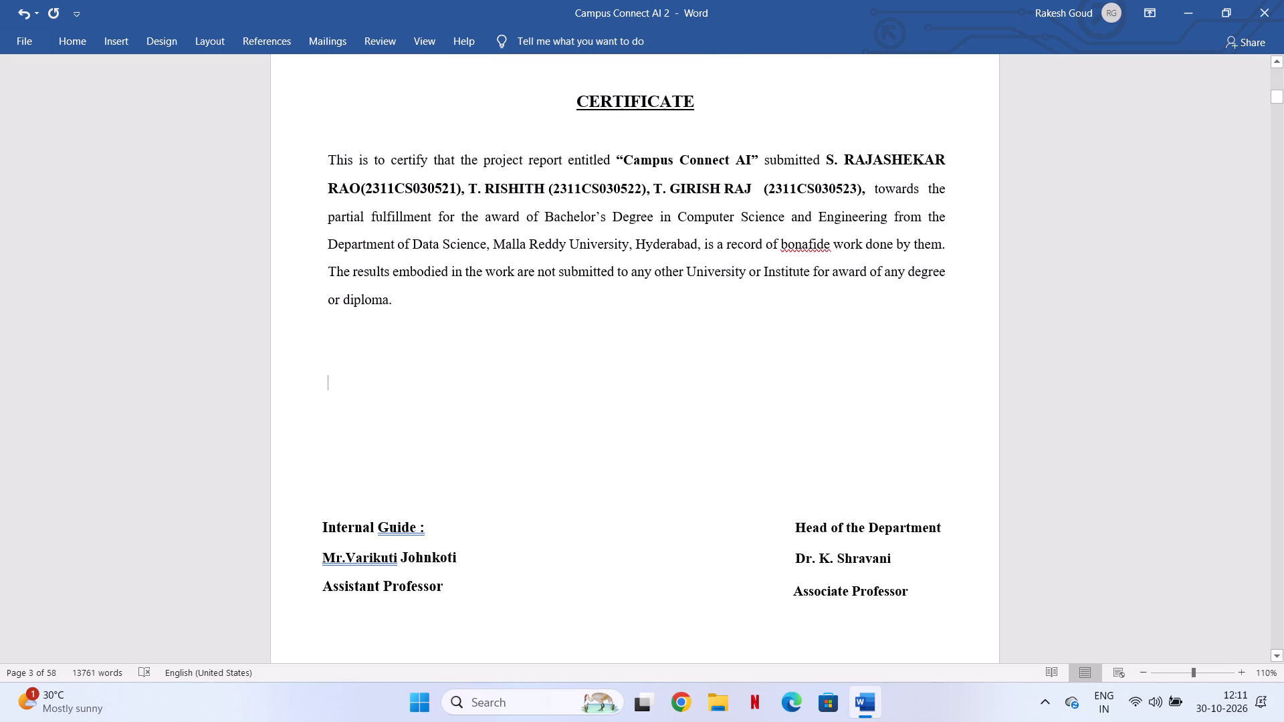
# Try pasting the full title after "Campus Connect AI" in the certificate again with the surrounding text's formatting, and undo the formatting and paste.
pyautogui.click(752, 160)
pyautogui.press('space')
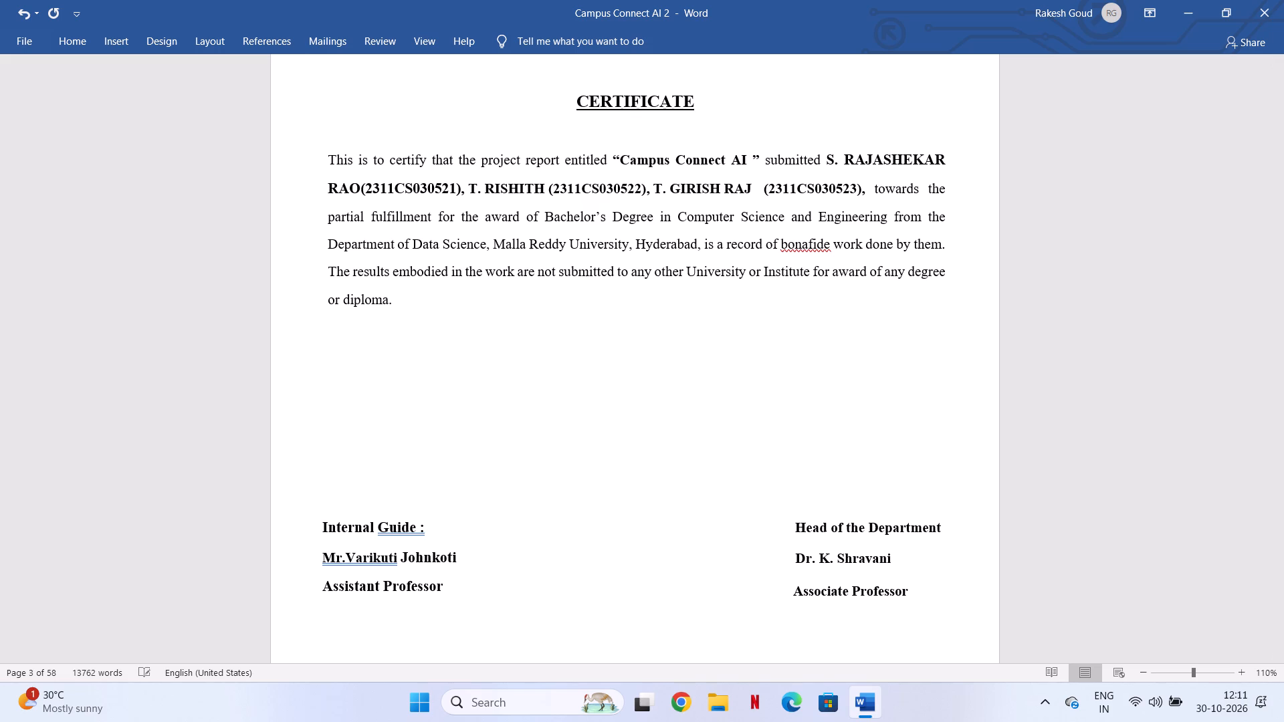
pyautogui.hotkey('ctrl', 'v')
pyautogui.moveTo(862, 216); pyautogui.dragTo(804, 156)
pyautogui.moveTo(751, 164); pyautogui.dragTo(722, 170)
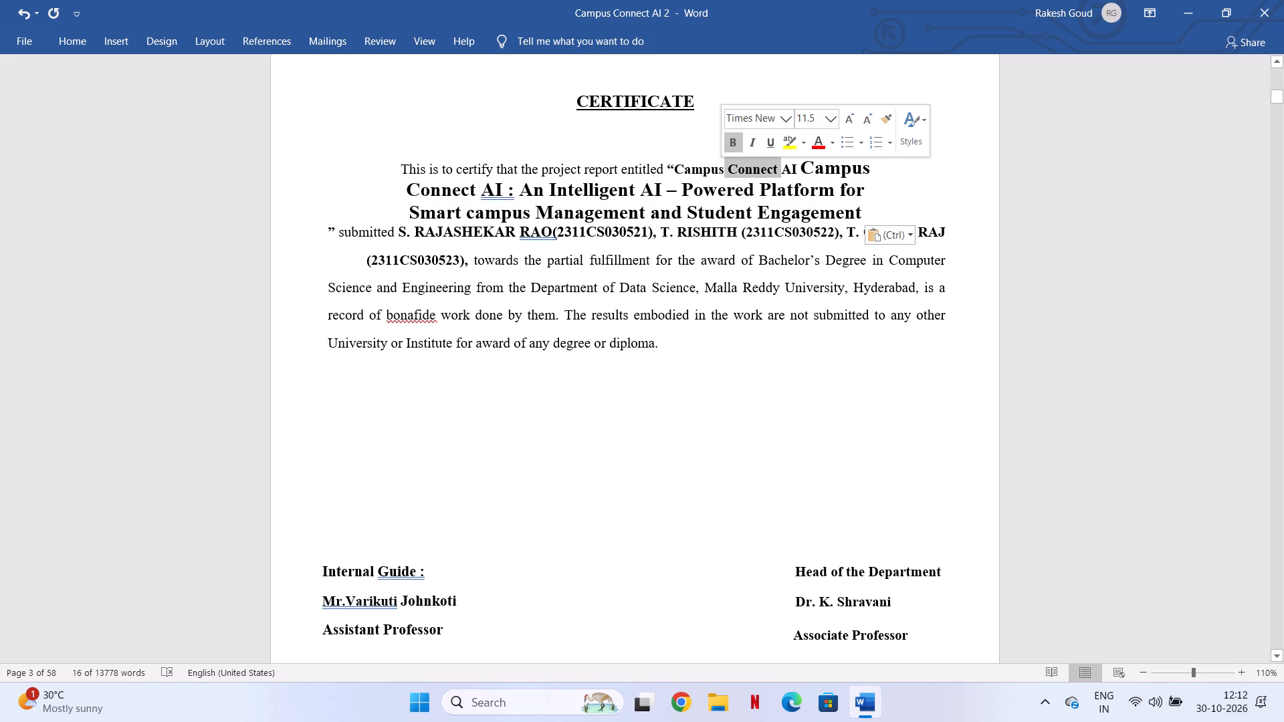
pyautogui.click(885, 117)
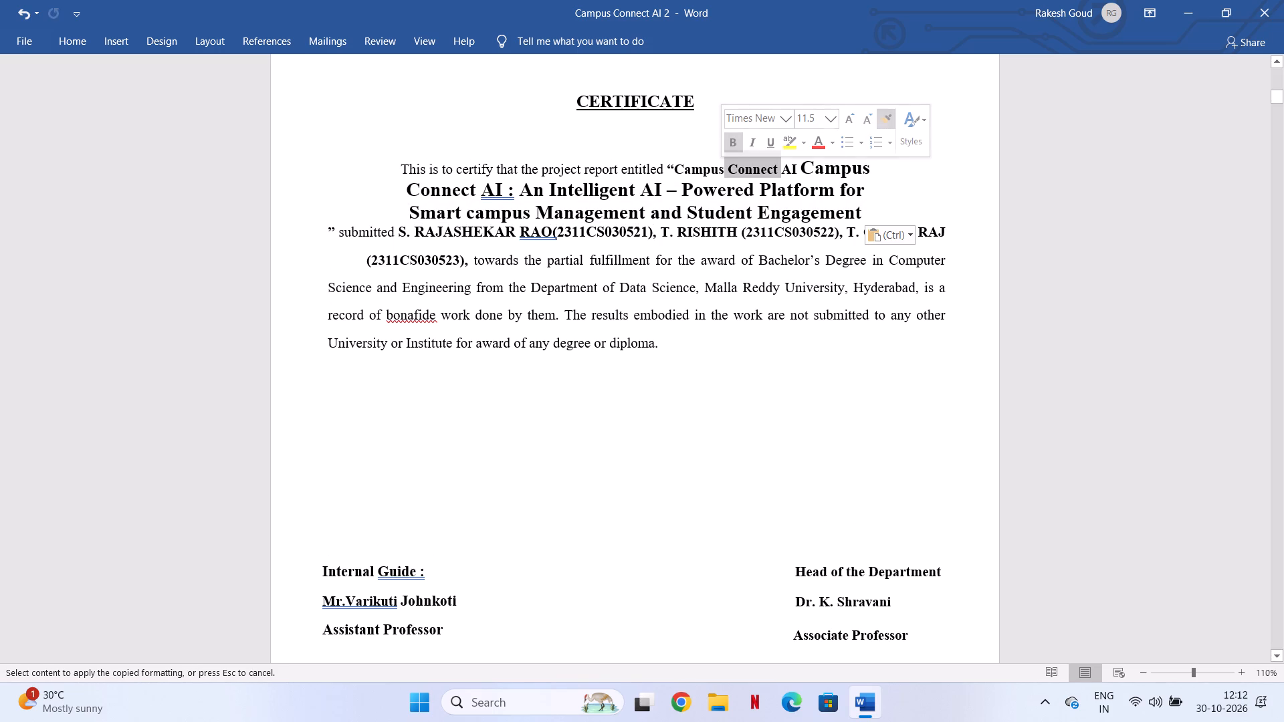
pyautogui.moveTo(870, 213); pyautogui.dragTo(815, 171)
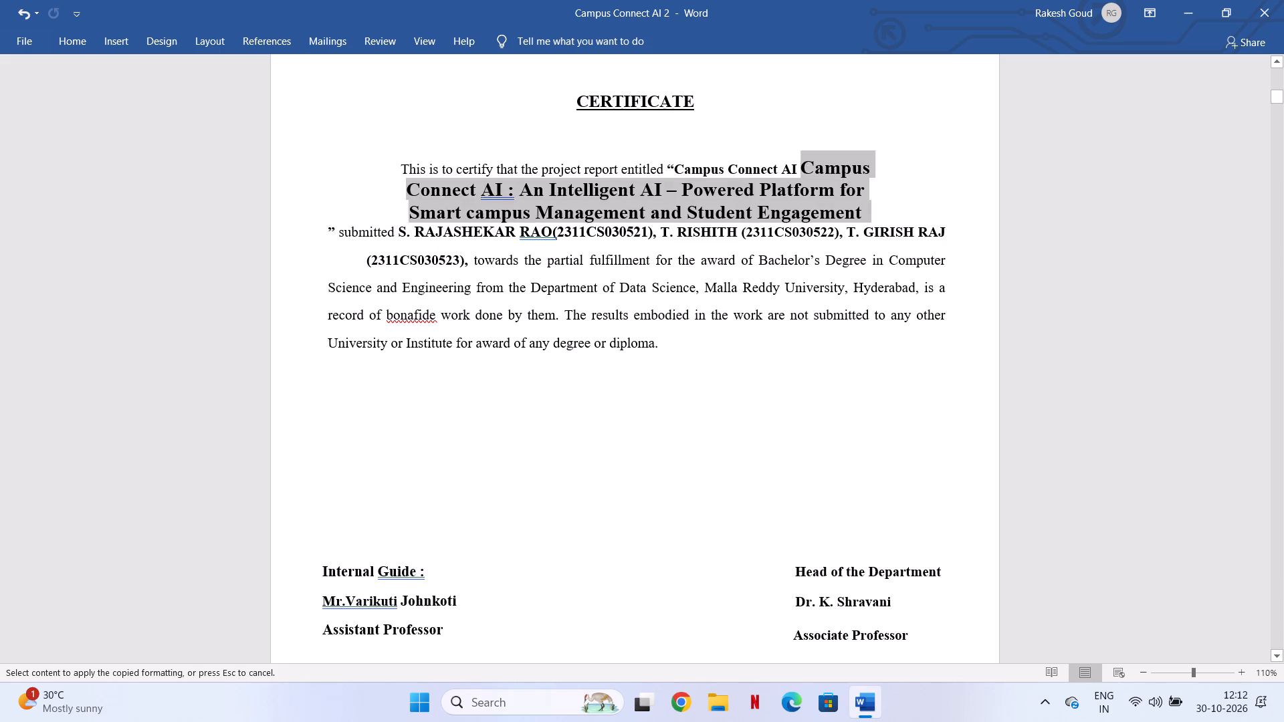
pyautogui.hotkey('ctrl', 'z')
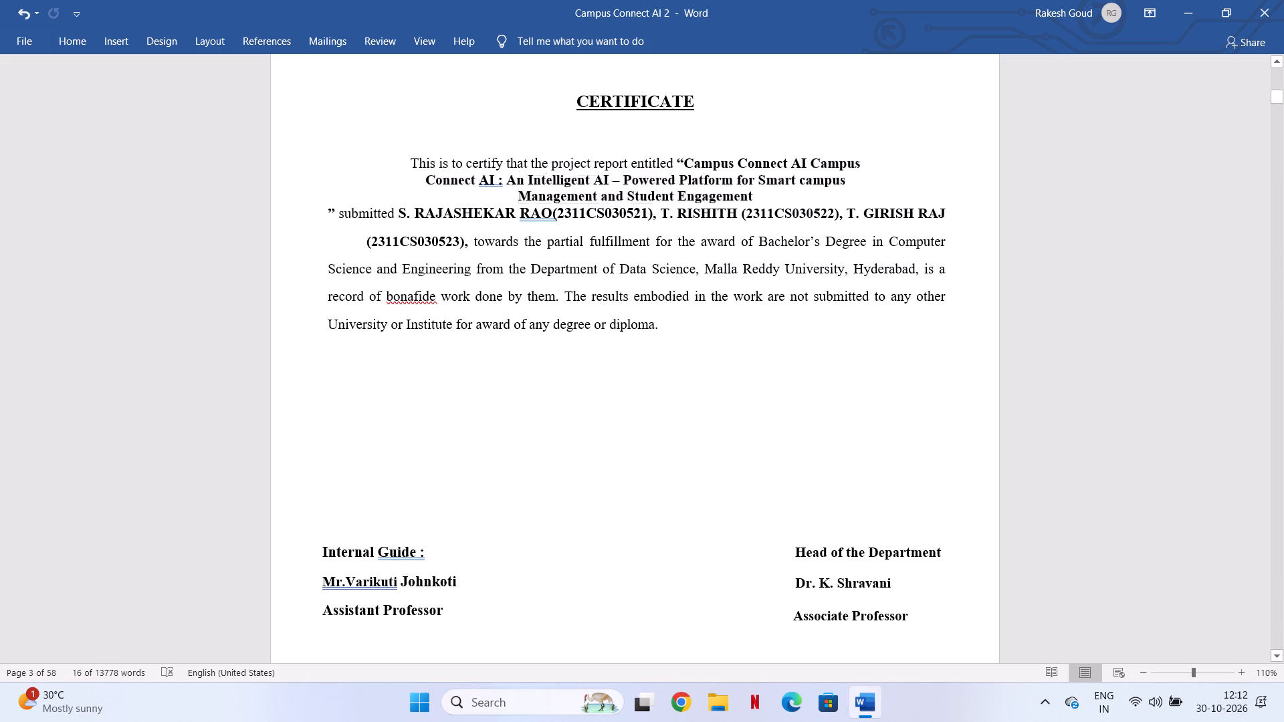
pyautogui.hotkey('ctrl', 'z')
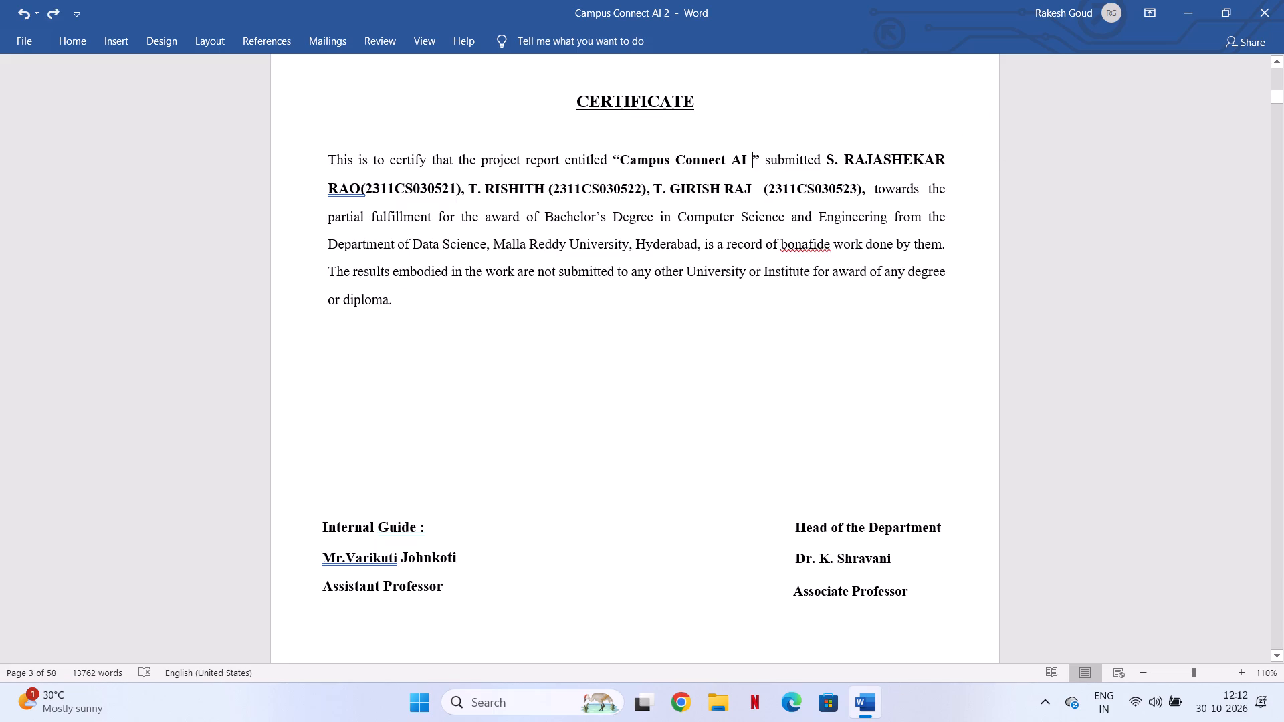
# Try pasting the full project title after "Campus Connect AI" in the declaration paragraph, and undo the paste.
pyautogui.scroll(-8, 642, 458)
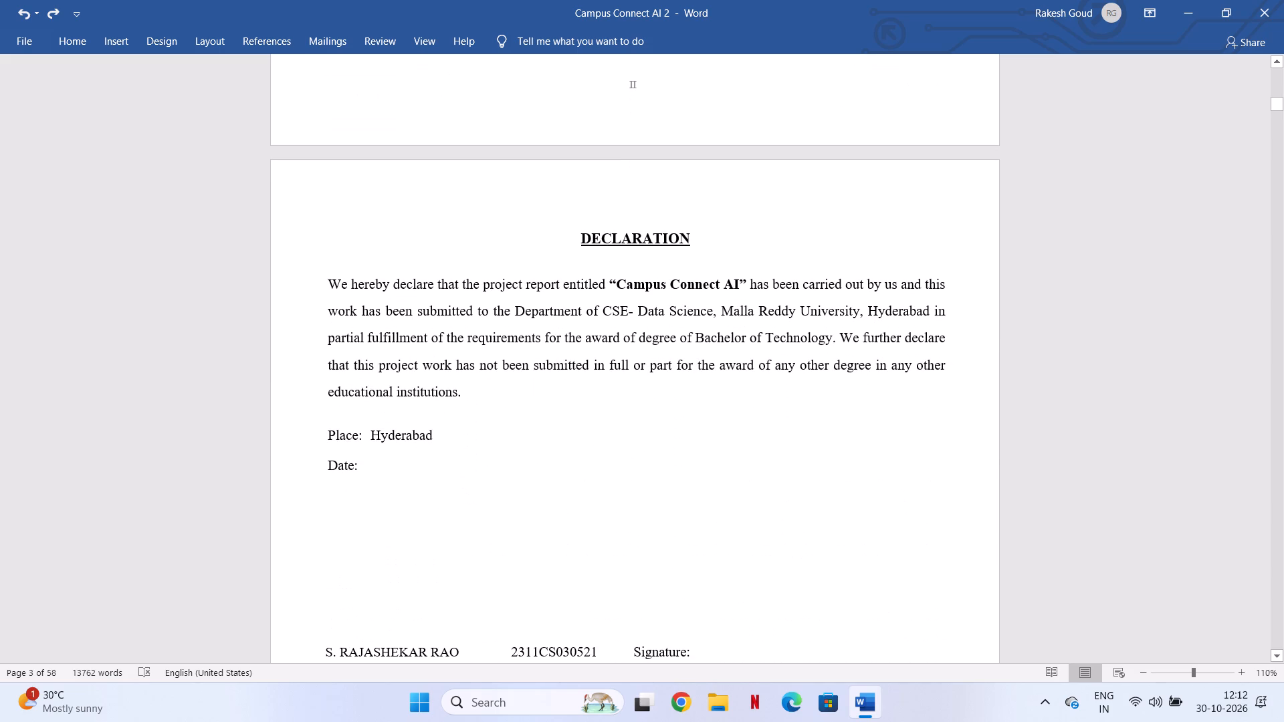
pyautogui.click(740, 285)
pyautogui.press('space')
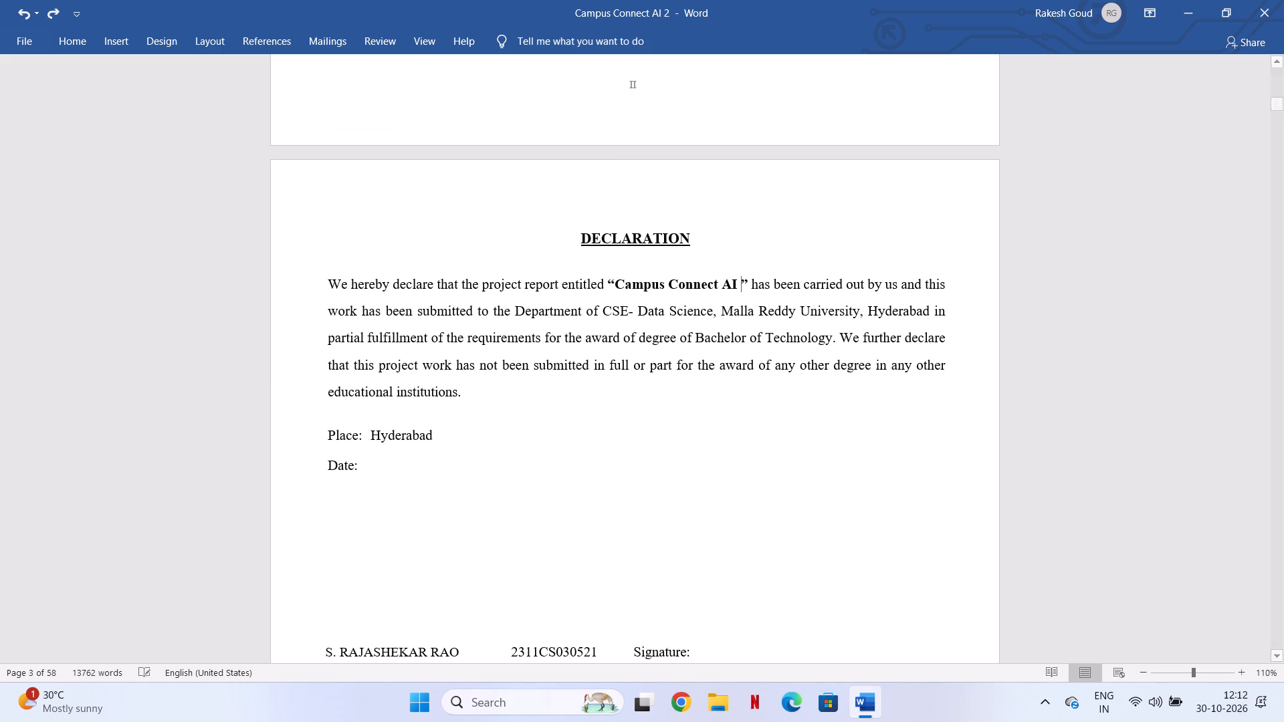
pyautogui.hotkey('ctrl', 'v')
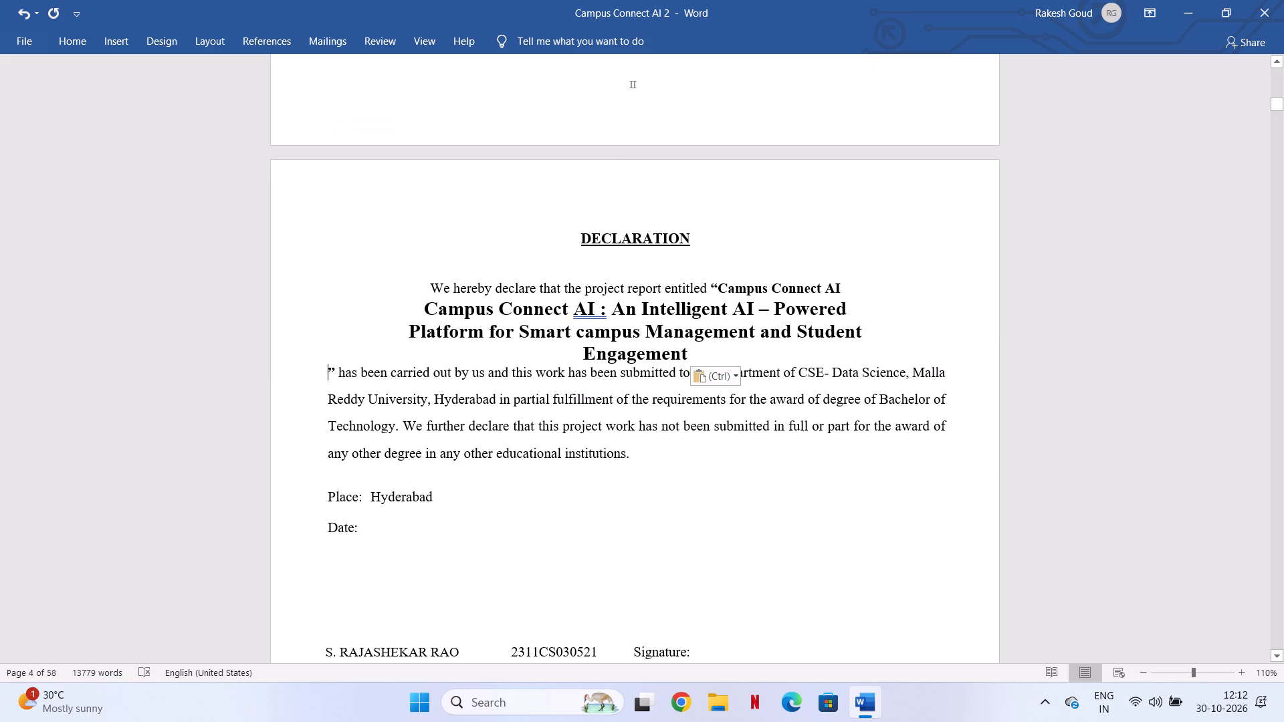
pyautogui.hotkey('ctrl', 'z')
# Copy the whole certificate paragraph, from "This is to certify" to "or diploma.".
pyautogui.scroll(3, 770, 406)
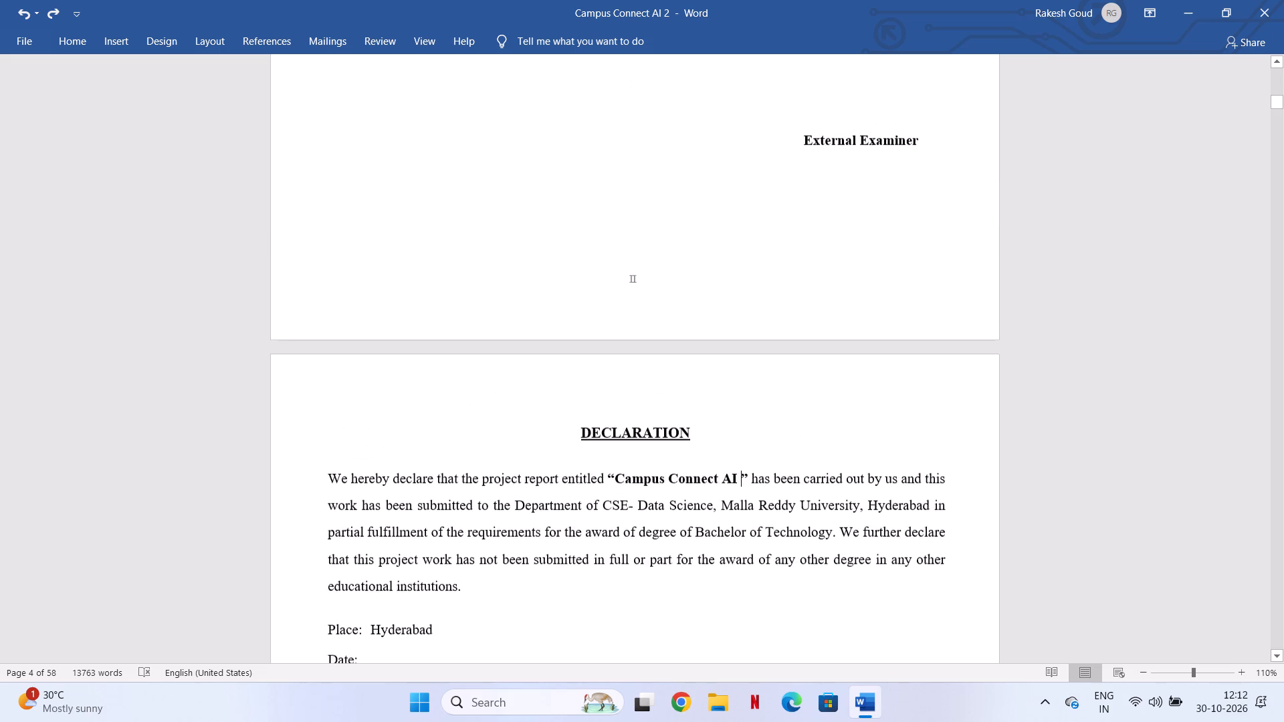
pyautogui.scroll(5, 770, 406)
pyautogui.scroll(-1, 770, 406)
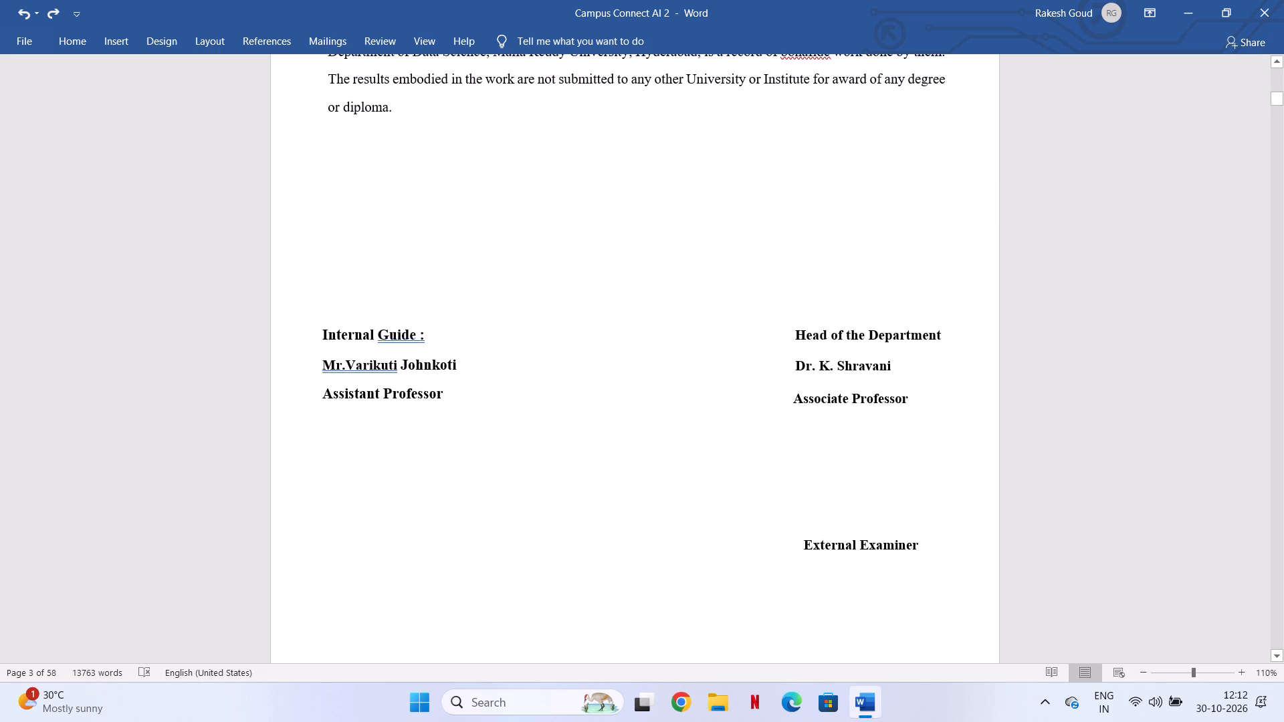
pyautogui.scroll(2, 770, 406)
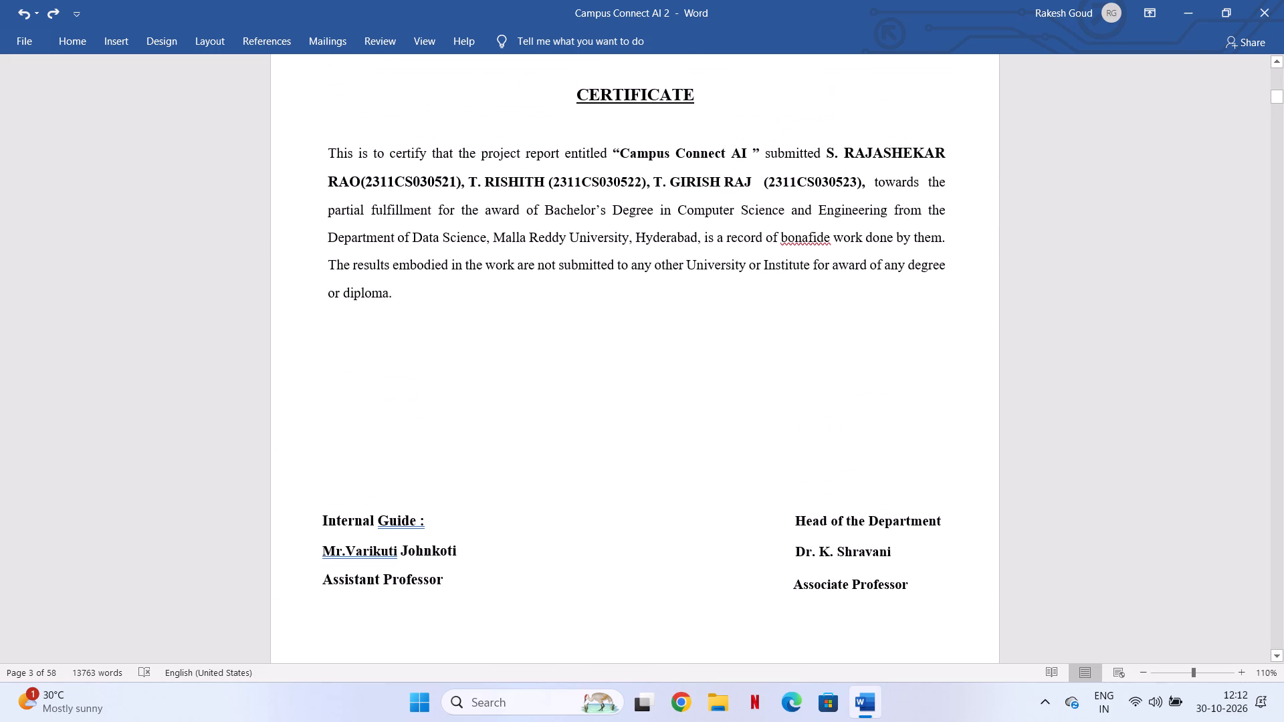
pyautogui.scroll(3, 770, 406)
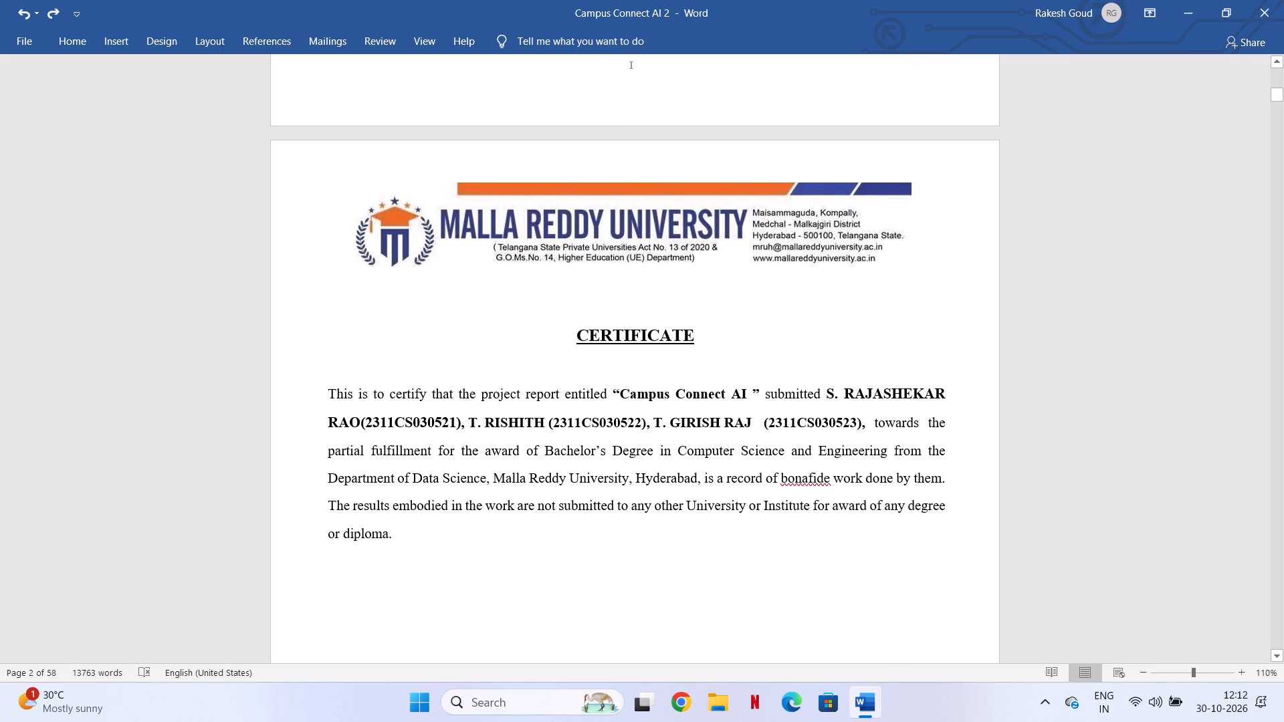
pyautogui.moveTo(399, 531); pyautogui.dragTo(330, 401)
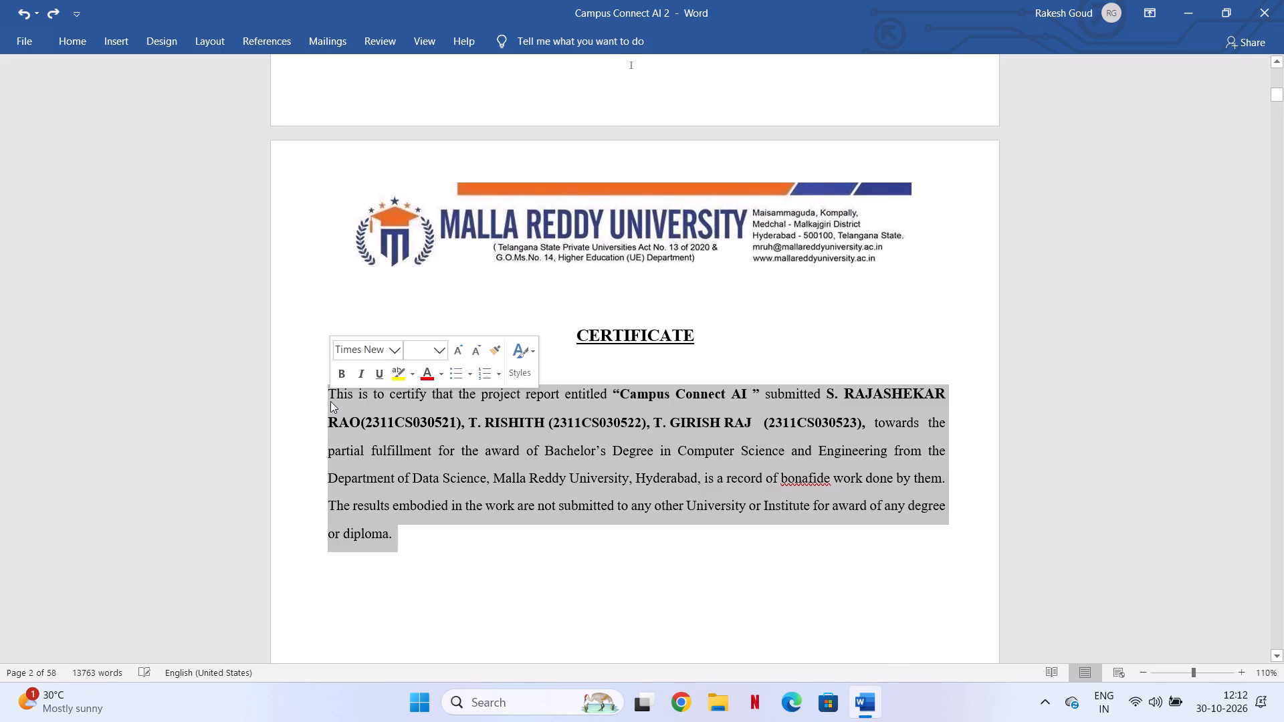
pyautogui.hotkey('ctrl', 'c')
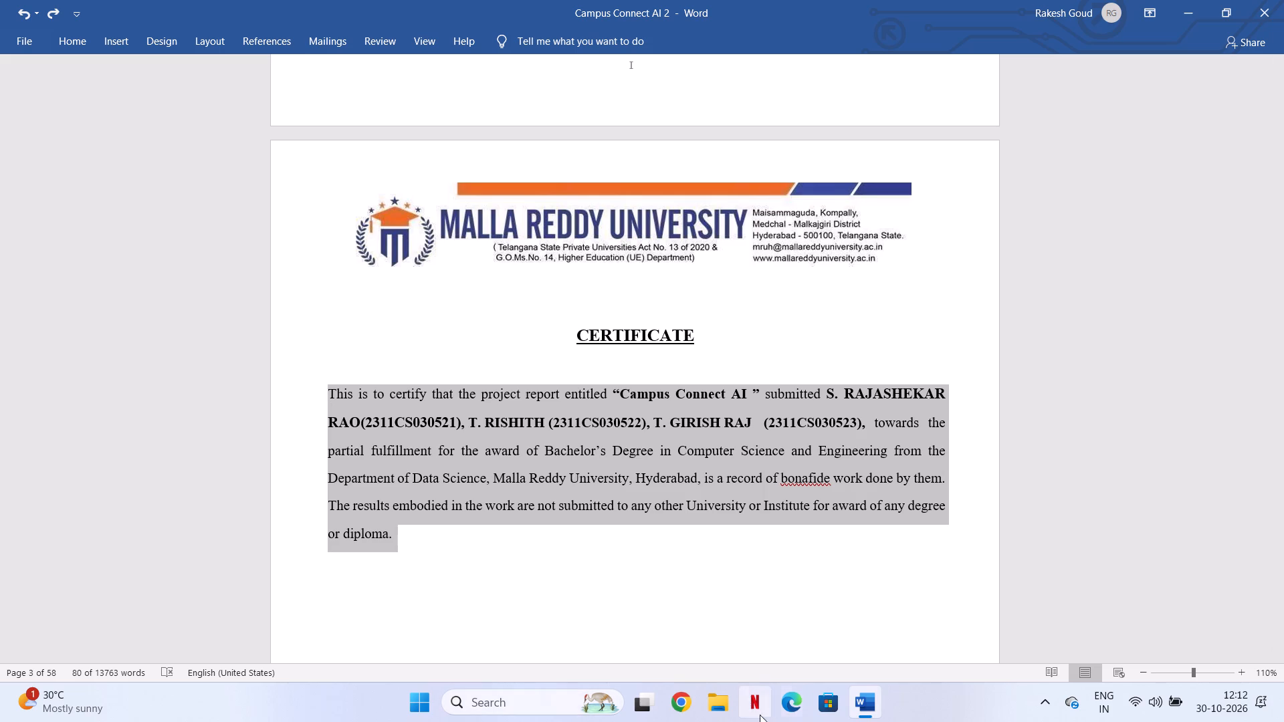
# Open Notepad and paste the copied certificate paragraph a few lines below the existing code in the "from pydantic" note.
pyautogui.click(540, 701)
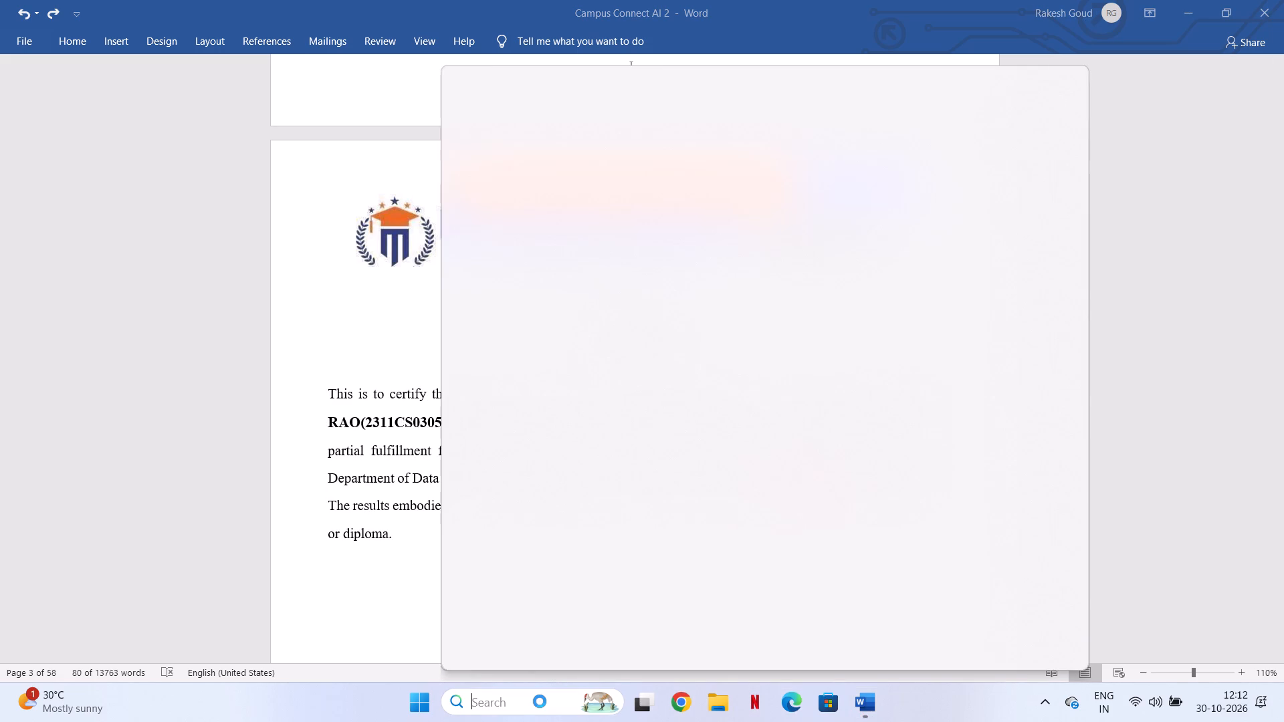
pyautogui.write('no')
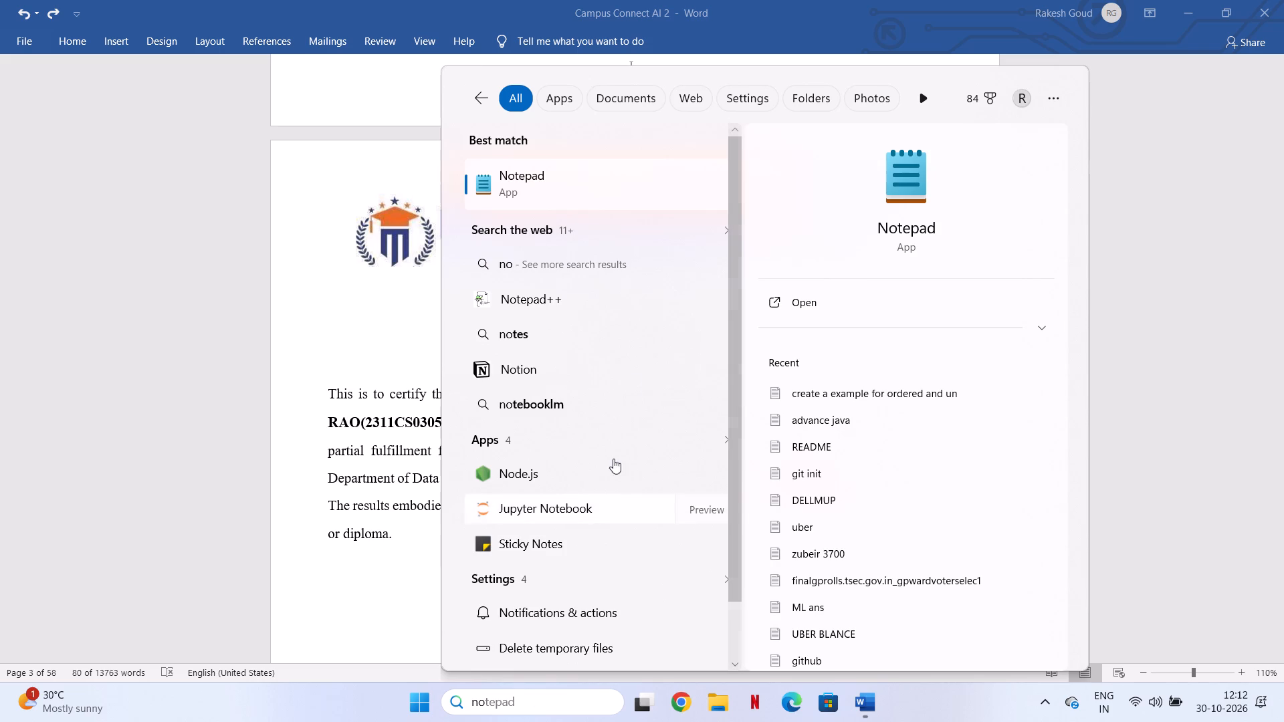
pyautogui.click(848, 304)
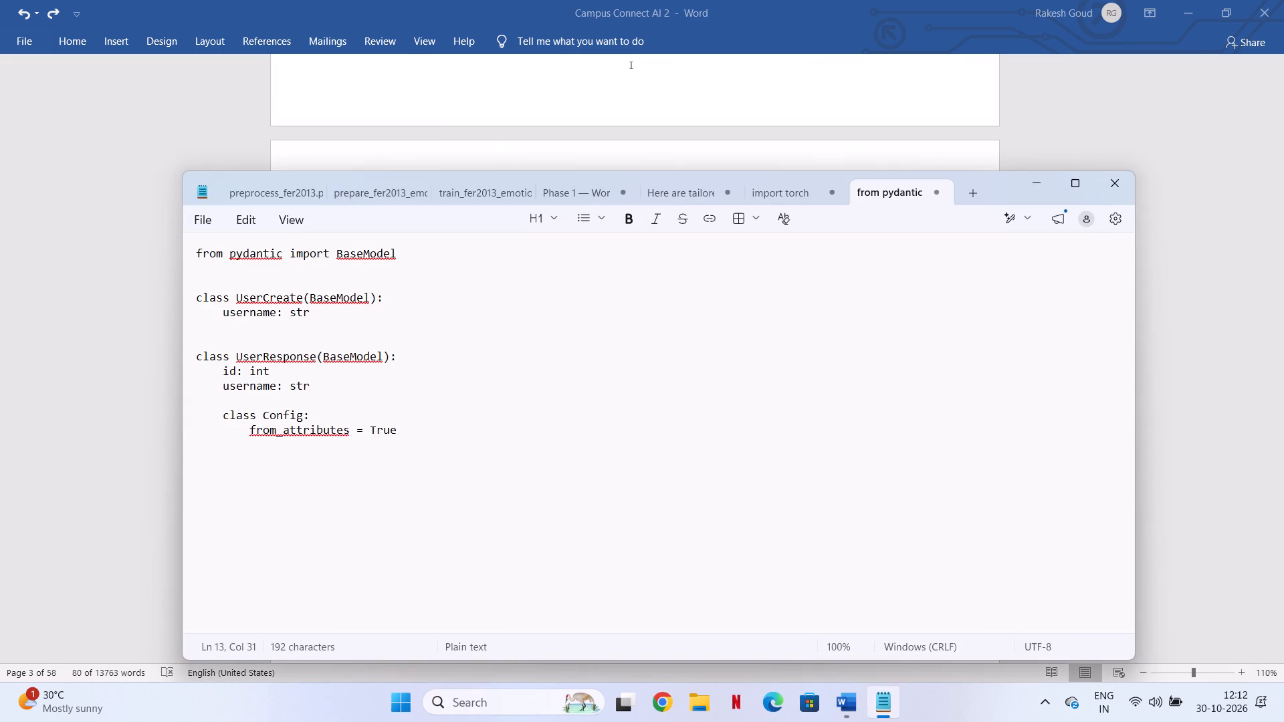
pyautogui.click(507, 429)
pyautogui.press('Return')
pyautogui.press('Return')
pyautogui.press('Return')
pyautogui.hotkey('ctrl', 'v')
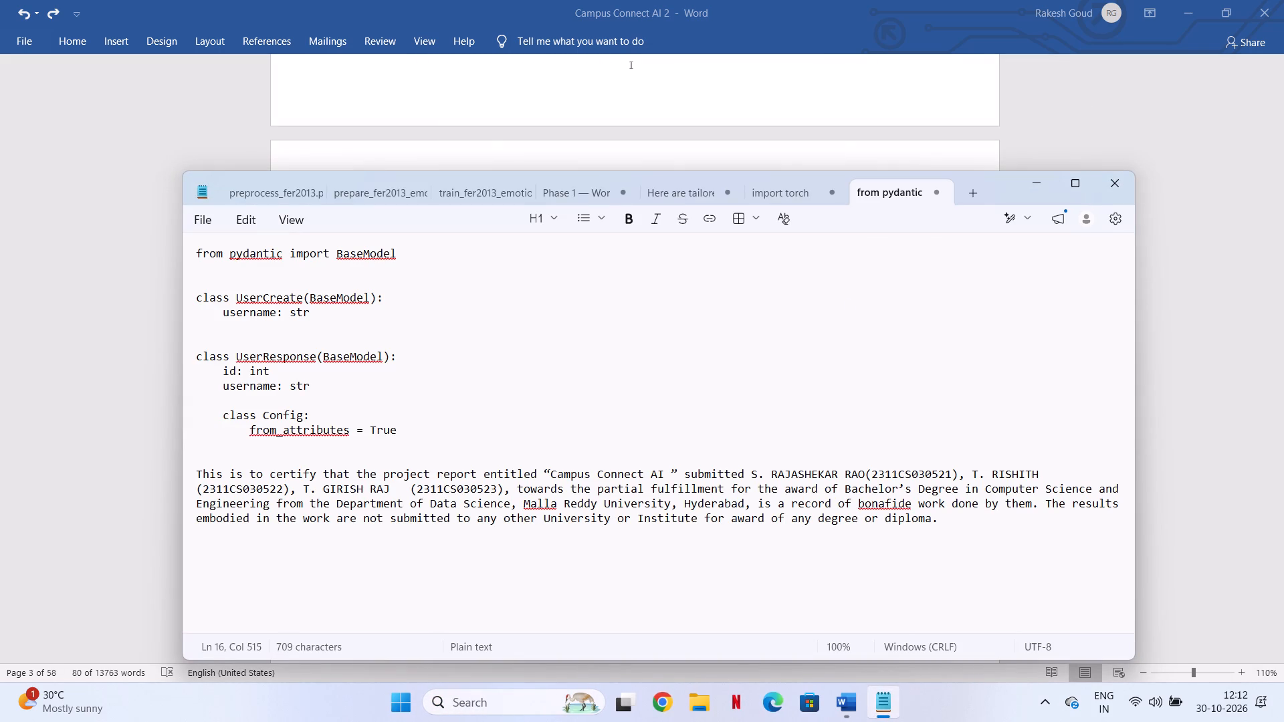
# Copy "An Intelligent AI – Powered Platform for Smart campus Management and Student Engagement" from Word's title page and insert it after "Campus Connect AI" in the Notepad paragraph.
pyautogui.click(670, 475)
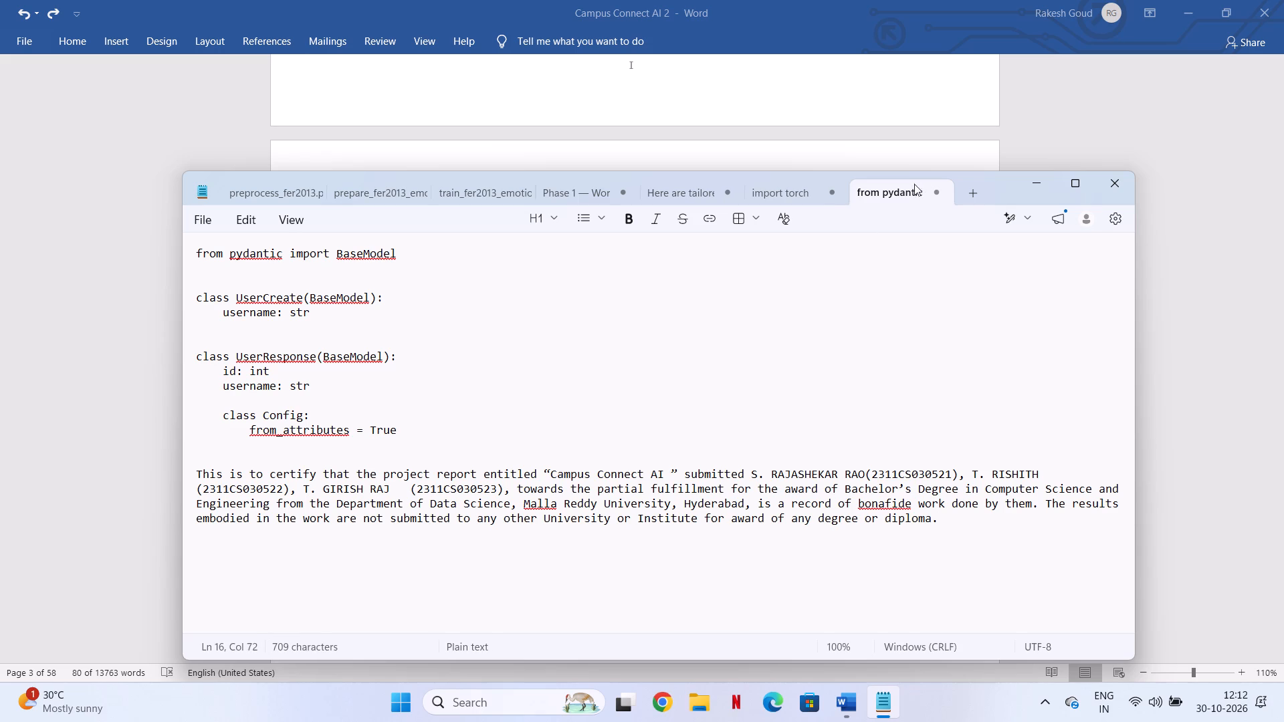
pyautogui.click(1037, 187)
pyautogui.scroll(5, 846, 245)
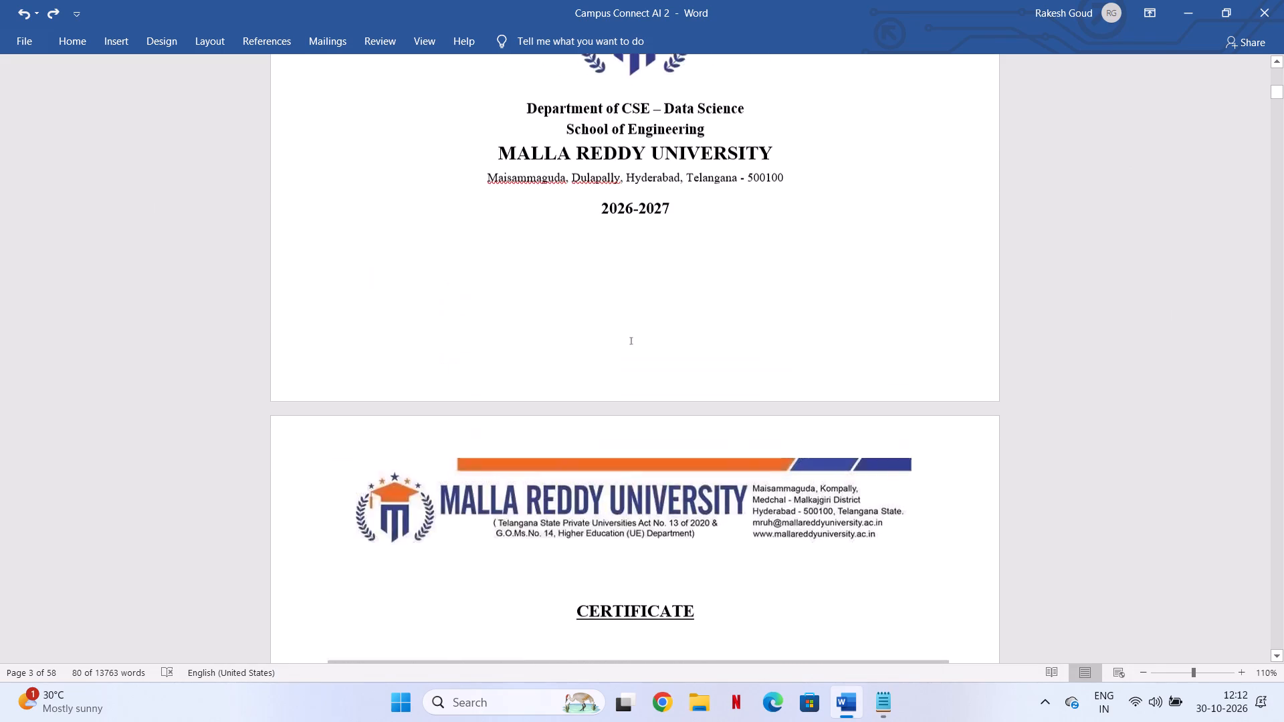
pyautogui.scroll(6, 846, 245)
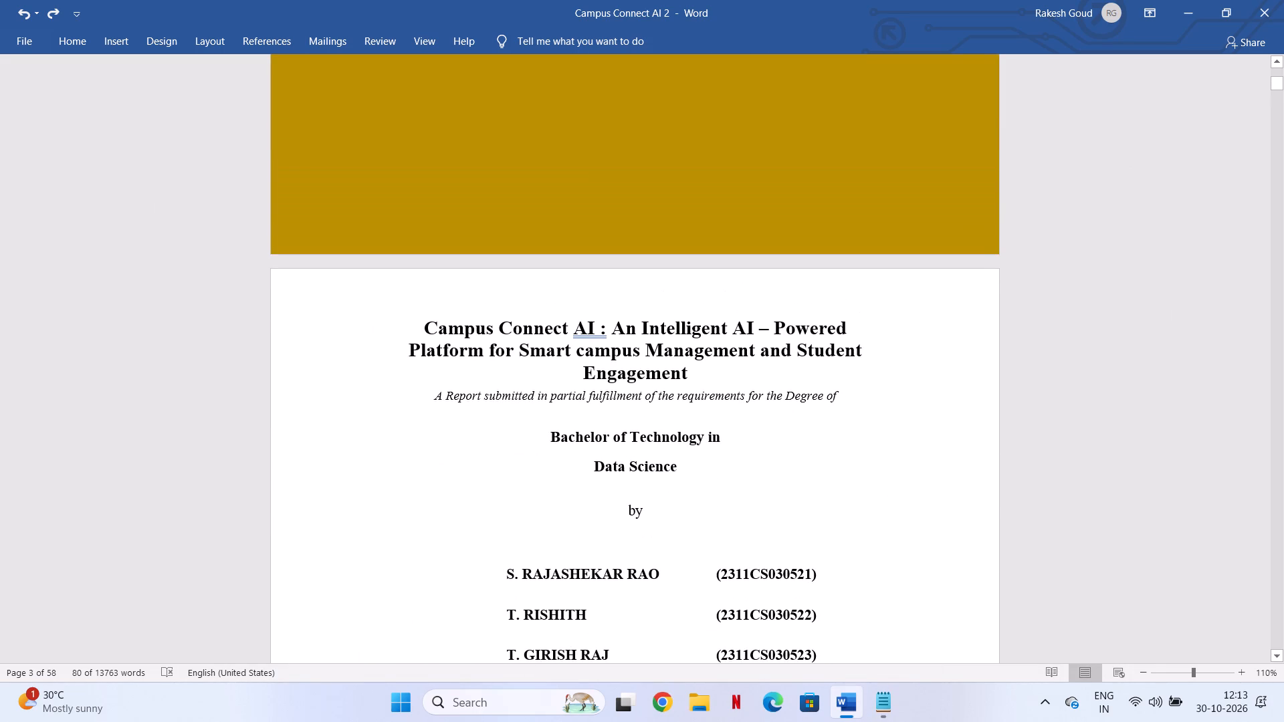
pyautogui.moveTo(690, 373); pyautogui.dragTo(662, 342)
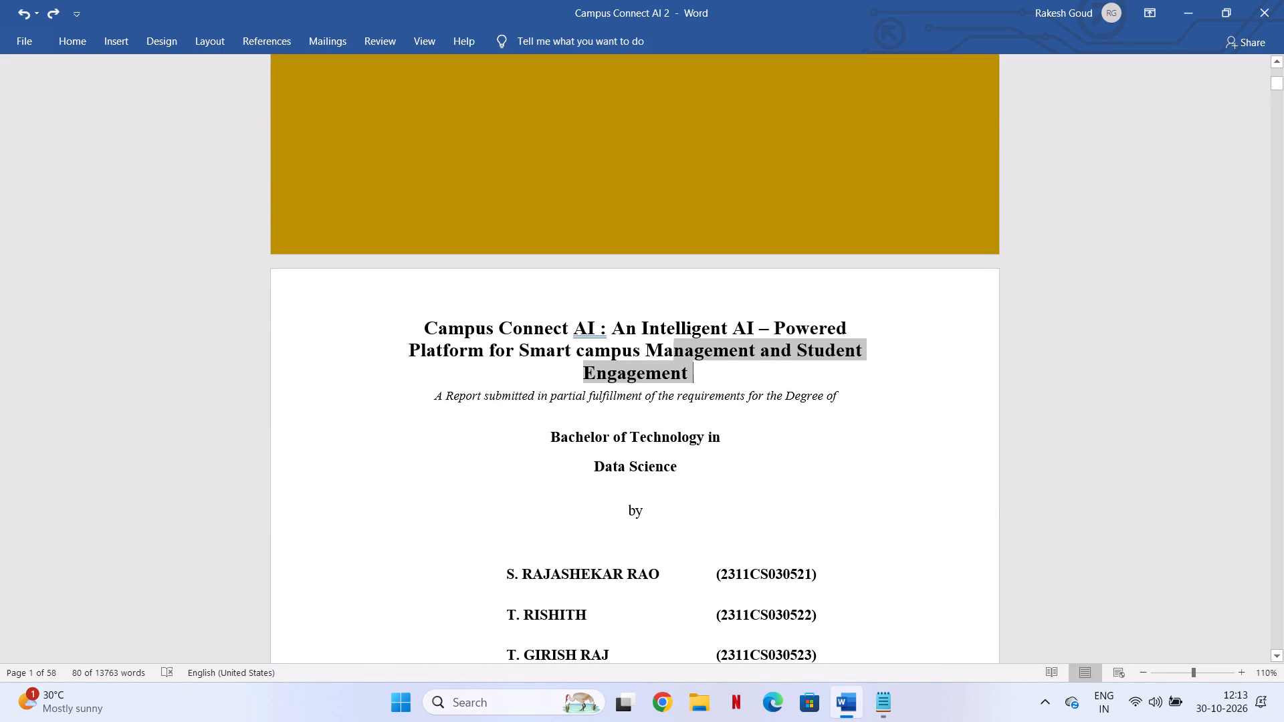
pyautogui.moveTo(662, 342); pyautogui.dragTo(615, 335)
pyautogui.hotkey('ctrl', 'c')
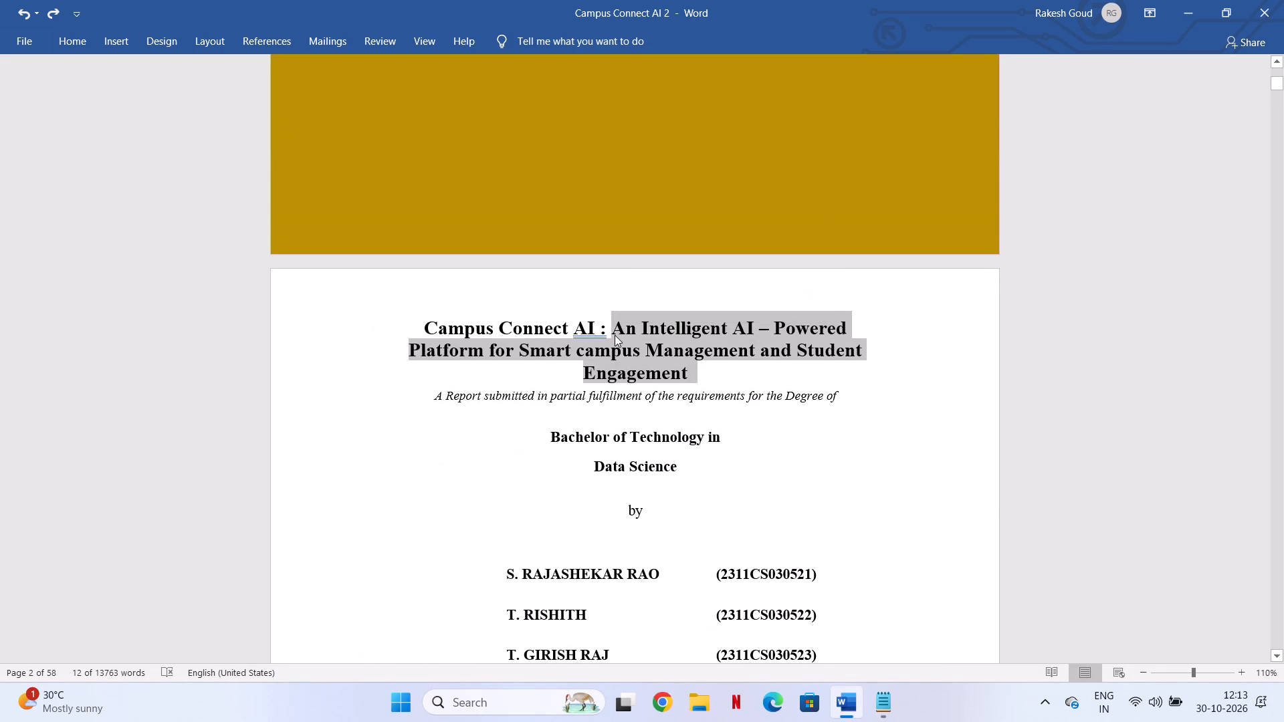
pyautogui.hotkey('alt', 'Tab')
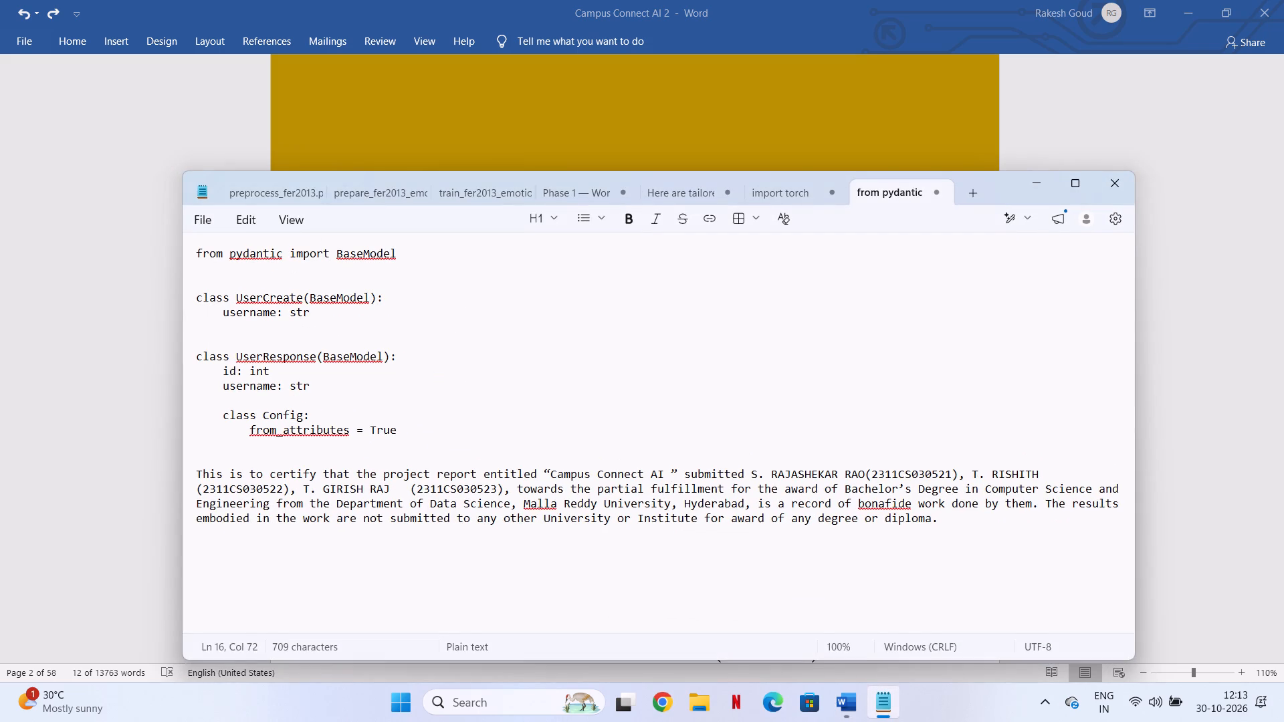
pyautogui.hotkey('ctrl', 'v')
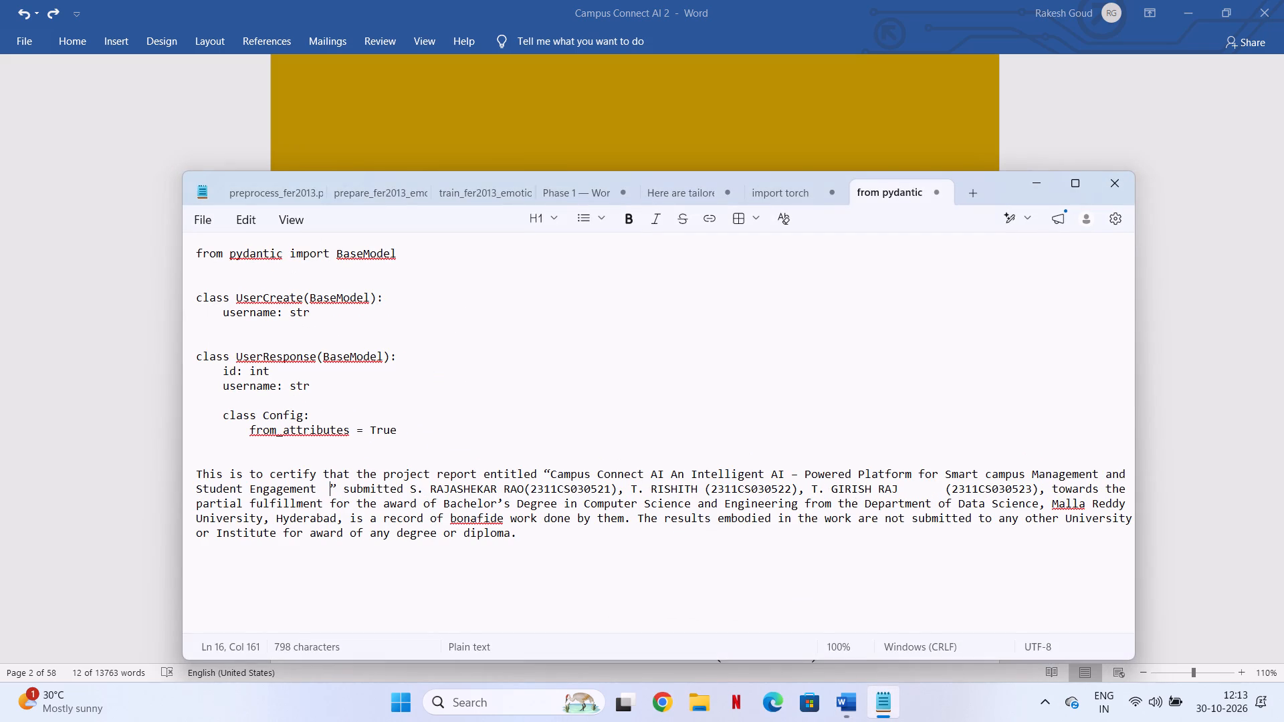
# Copy the whole edited paragraph from Notepad and paste it over the certificate paragraph in the Word report.
pyautogui.moveTo(517, 532); pyautogui.dragTo(290, 479)
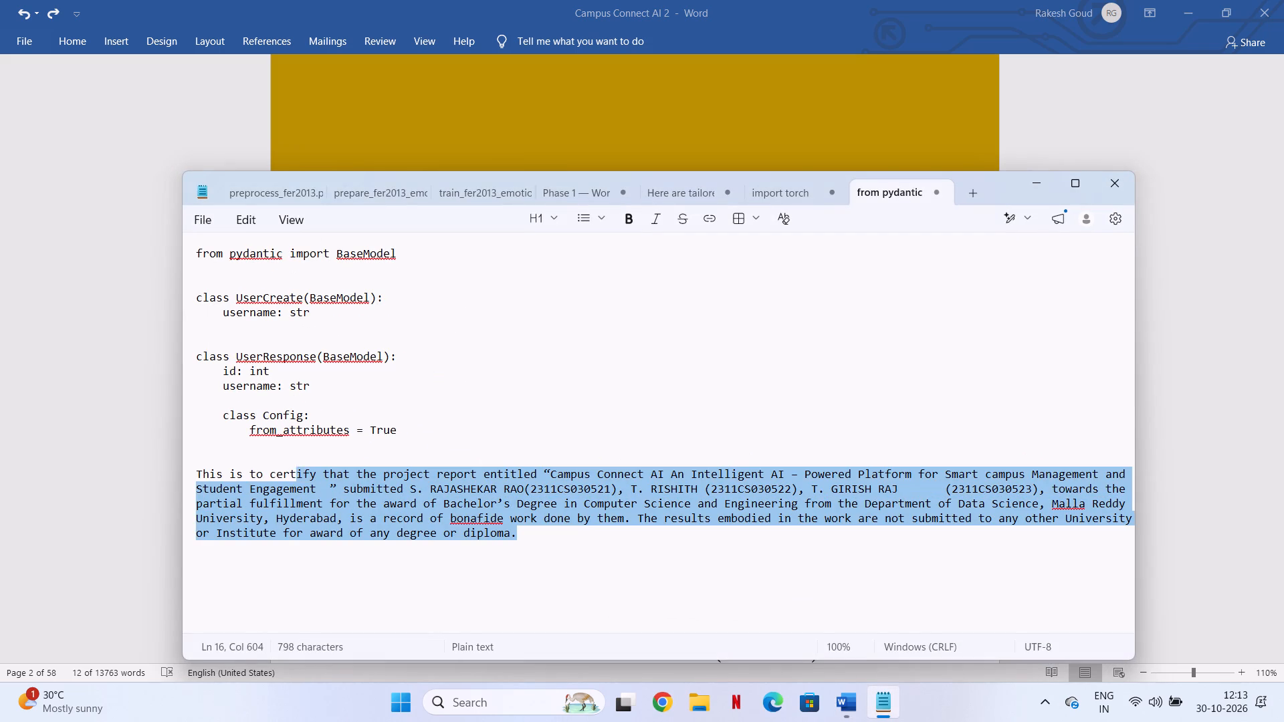
pyautogui.moveTo(290, 479); pyautogui.dragTo(156, 472)
pyautogui.hotkey('ctrl', 'c')
pyautogui.hotkey('ctrl', 'c')
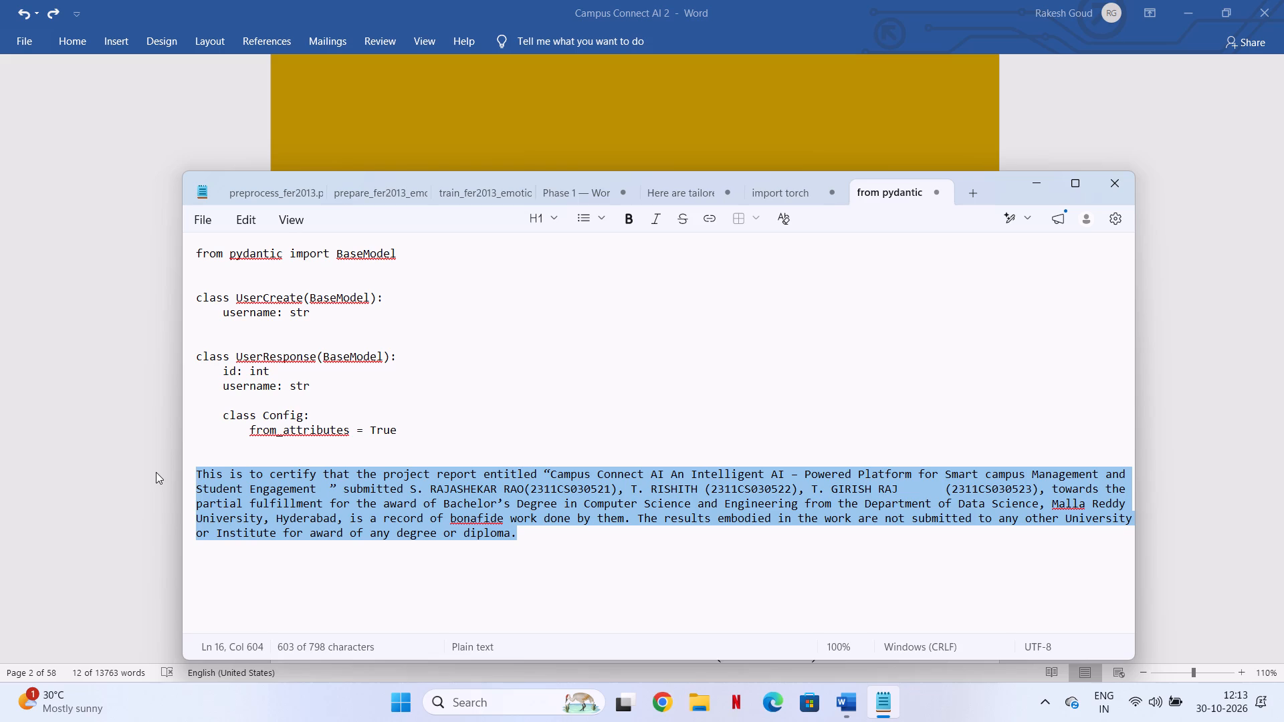
pyautogui.hotkey('alt', 'Tab')
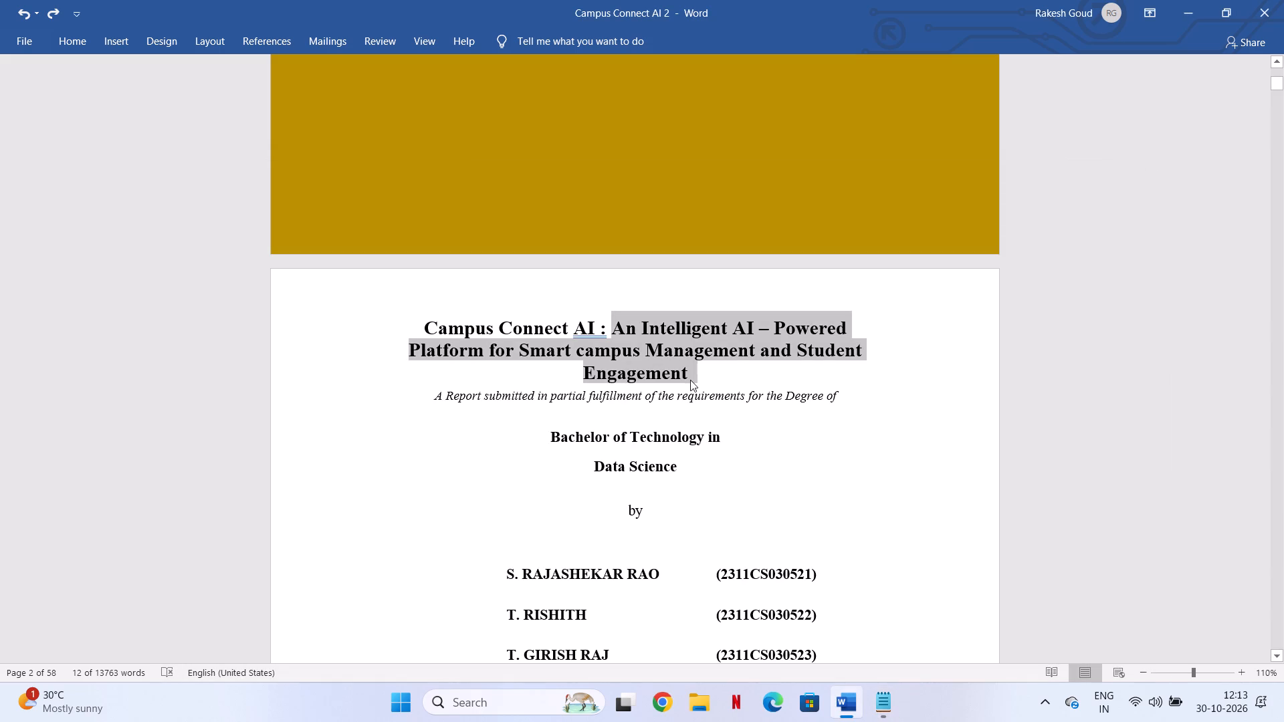
pyautogui.click(729, 487)
pyautogui.scroll(-5, 729, 487)
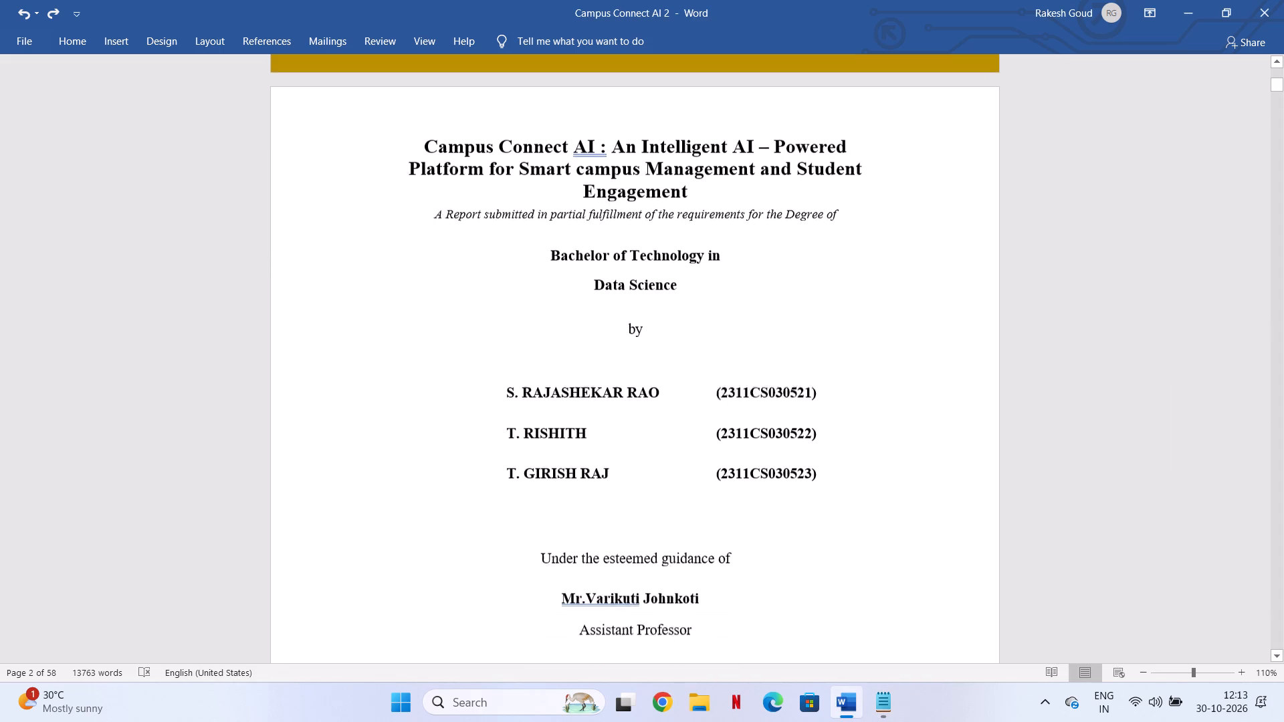
pyautogui.scroll(-10, 729, 487)
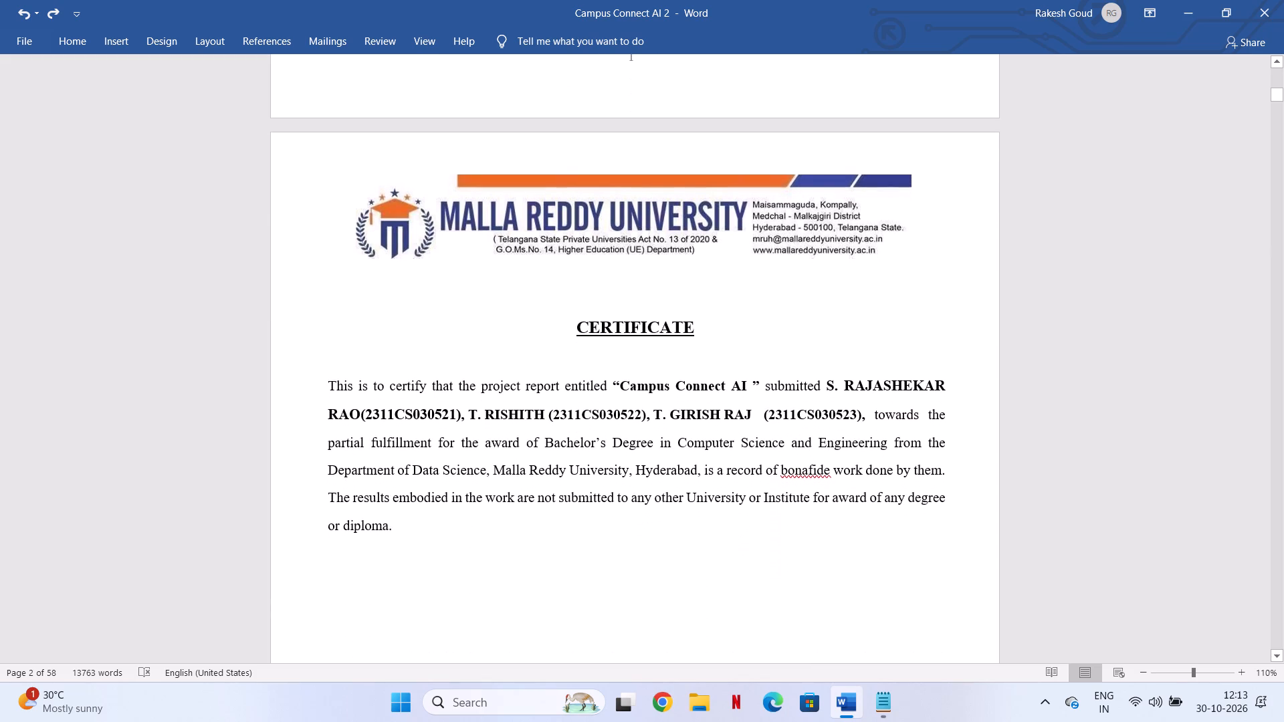
pyautogui.moveTo(396, 528); pyautogui.dragTo(338, 400)
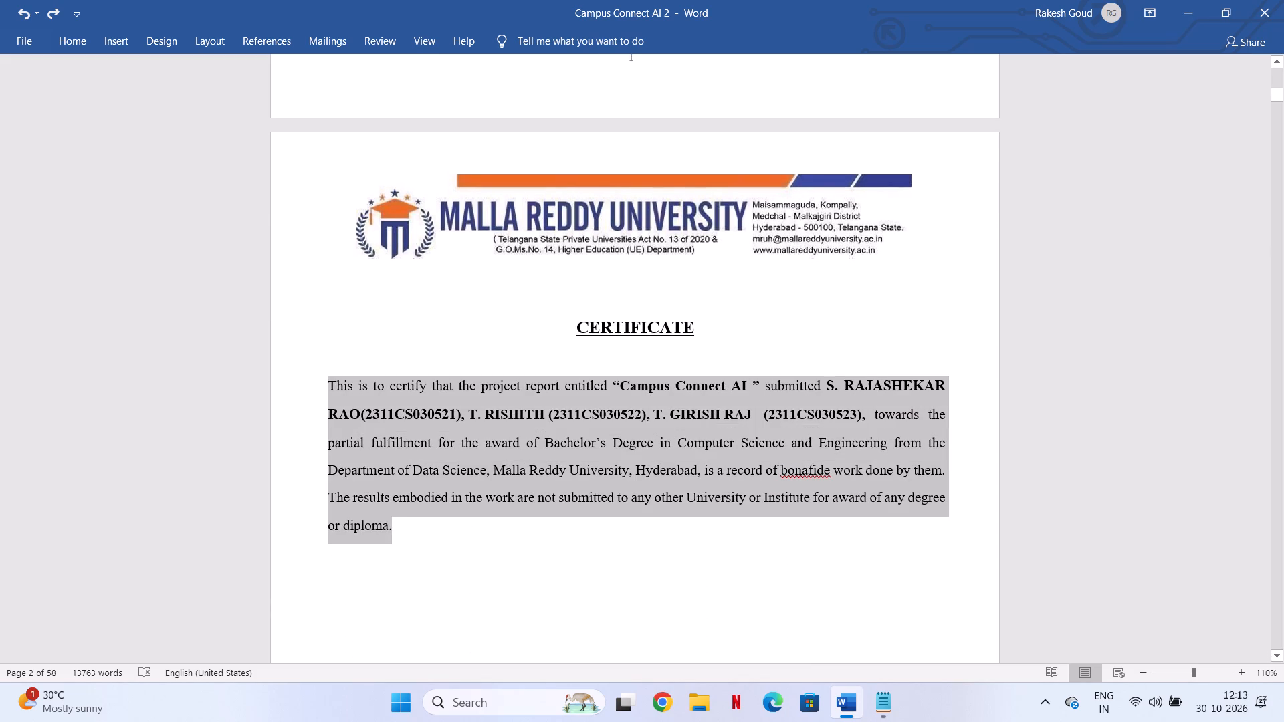
pyautogui.moveTo(338, 400); pyautogui.dragTo(337, 395)
pyautogui.hotkey('ctrl', 'v')
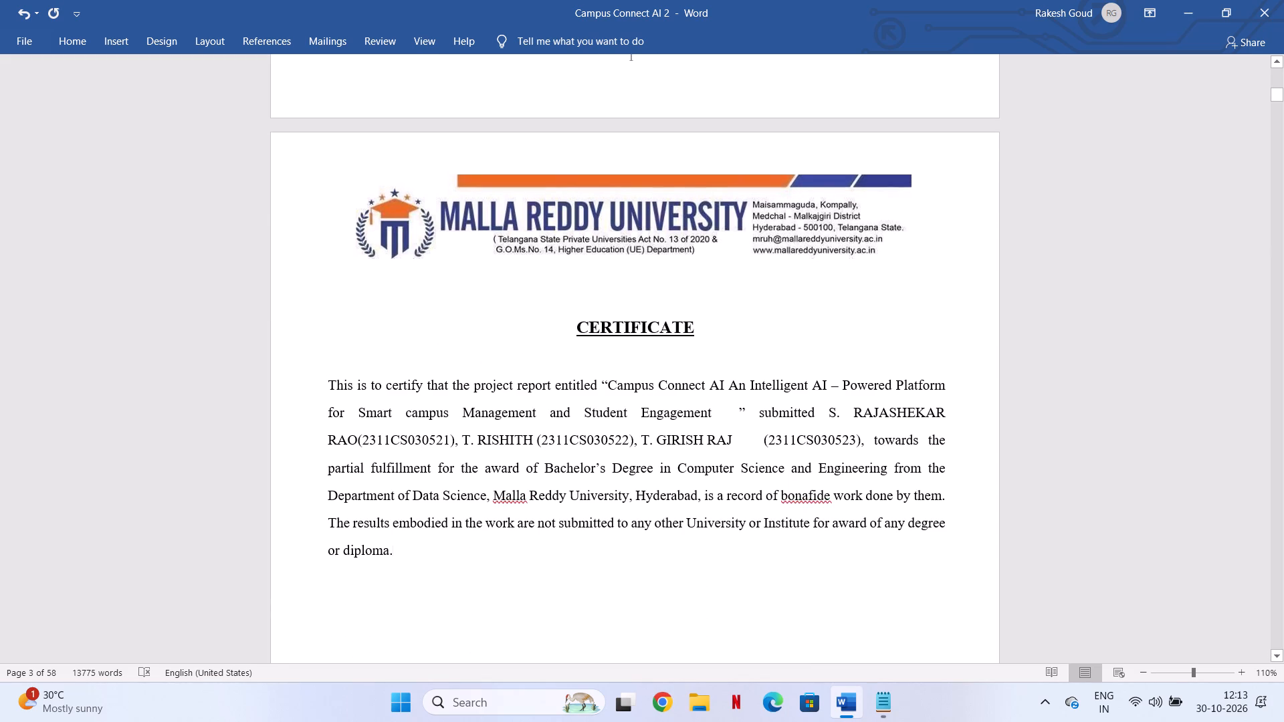
# Make the full quoted project title in the certificate paragraph bold, including its quotation marks.
pyautogui.moveTo(601, 384); pyautogui.dragTo(638, 396)
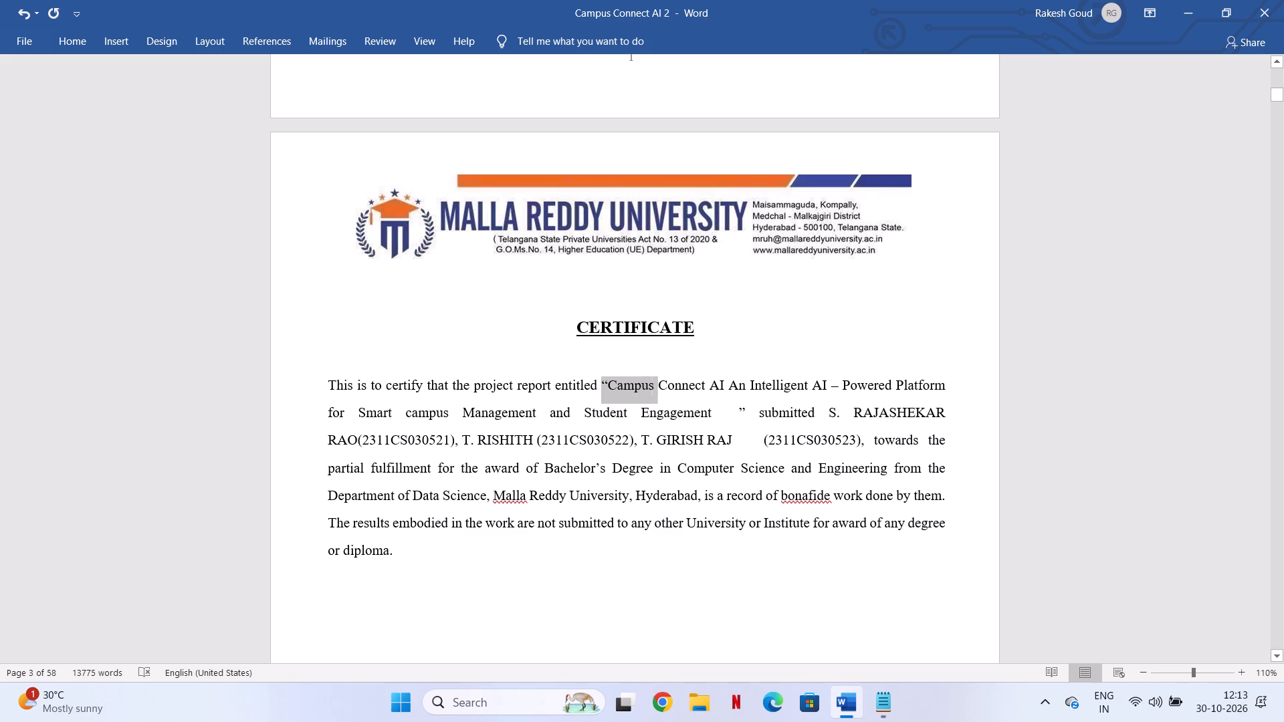
pyautogui.moveTo(638, 396); pyautogui.dragTo(740, 417)
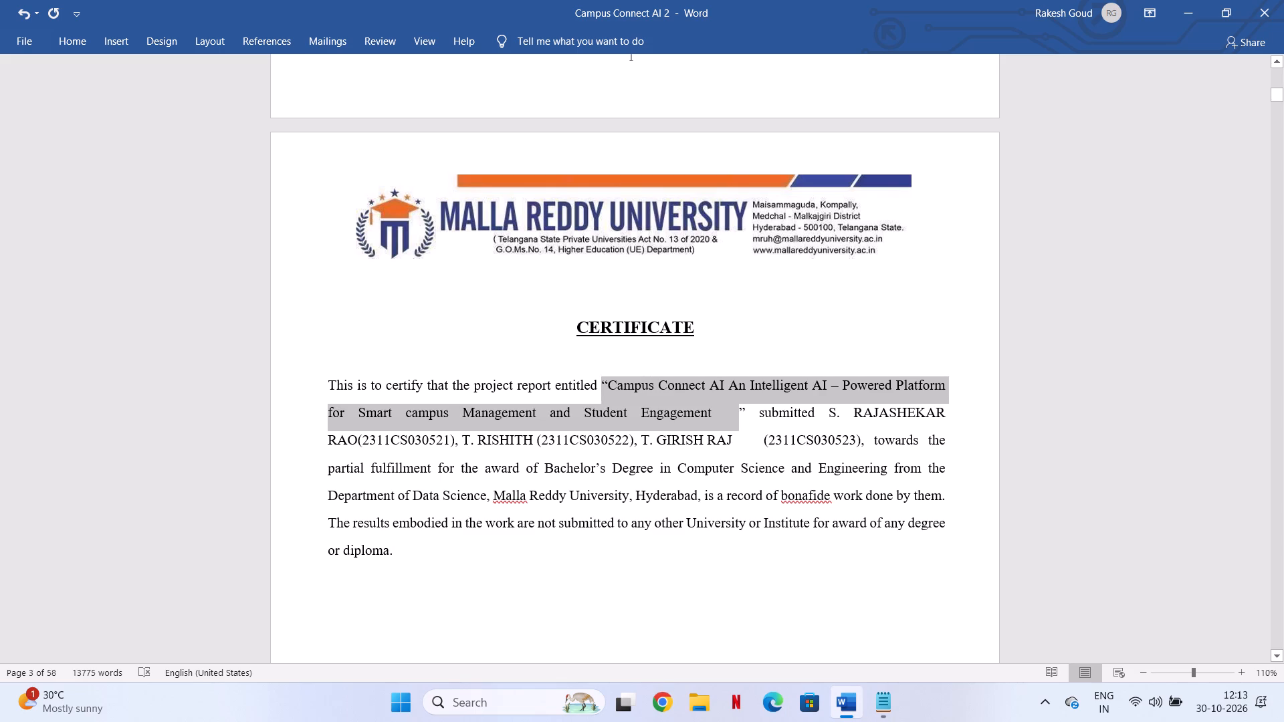
pyautogui.moveTo(740, 417); pyautogui.dragTo(744, 417)
pyautogui.click(763, 398)
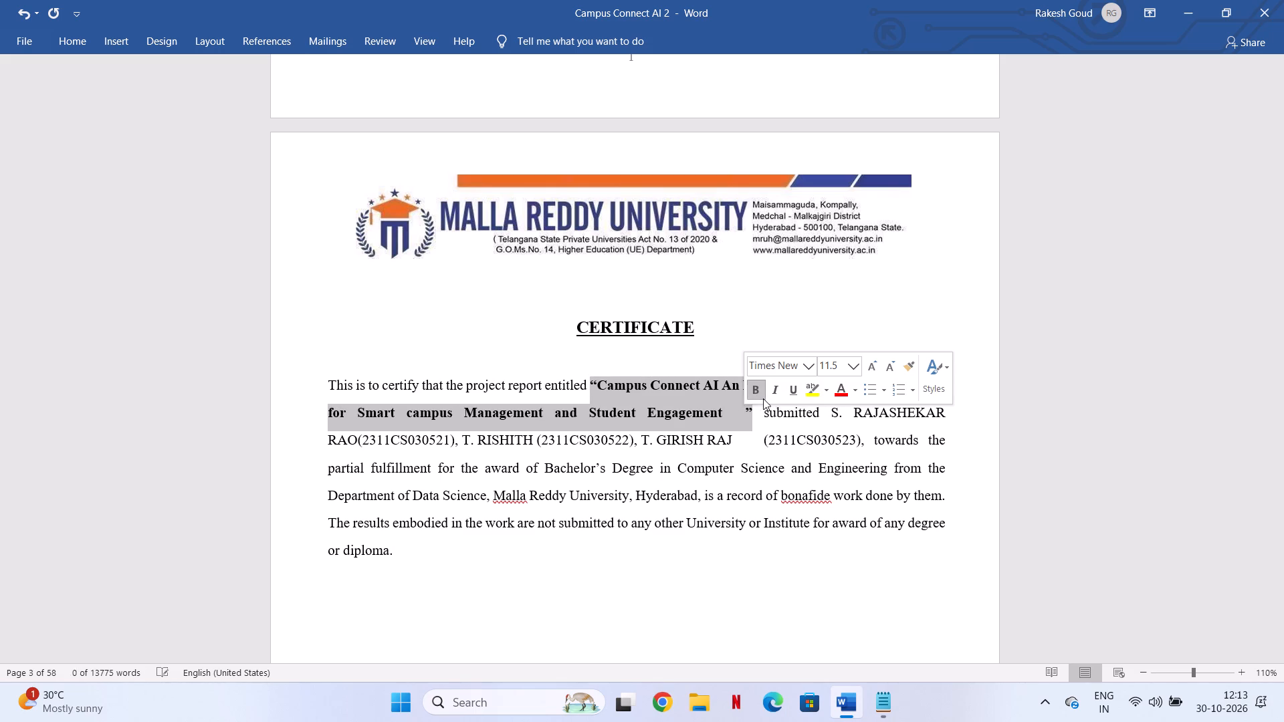
# Make the first student's name and bracketed roll number in the certificate paragraph bold, across both lines.
pyautogui.click(827, 412)
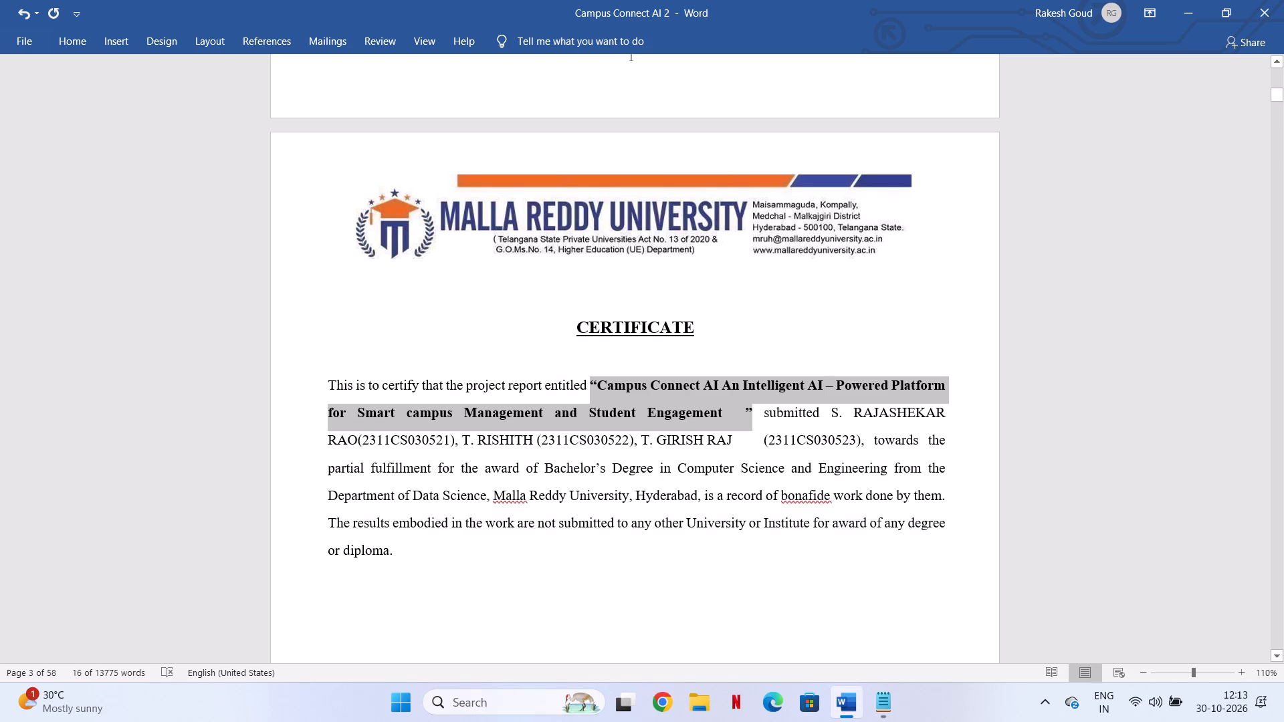
pyautogui.moveTo(827, 412); pyautogui.dragTo(903, 412)
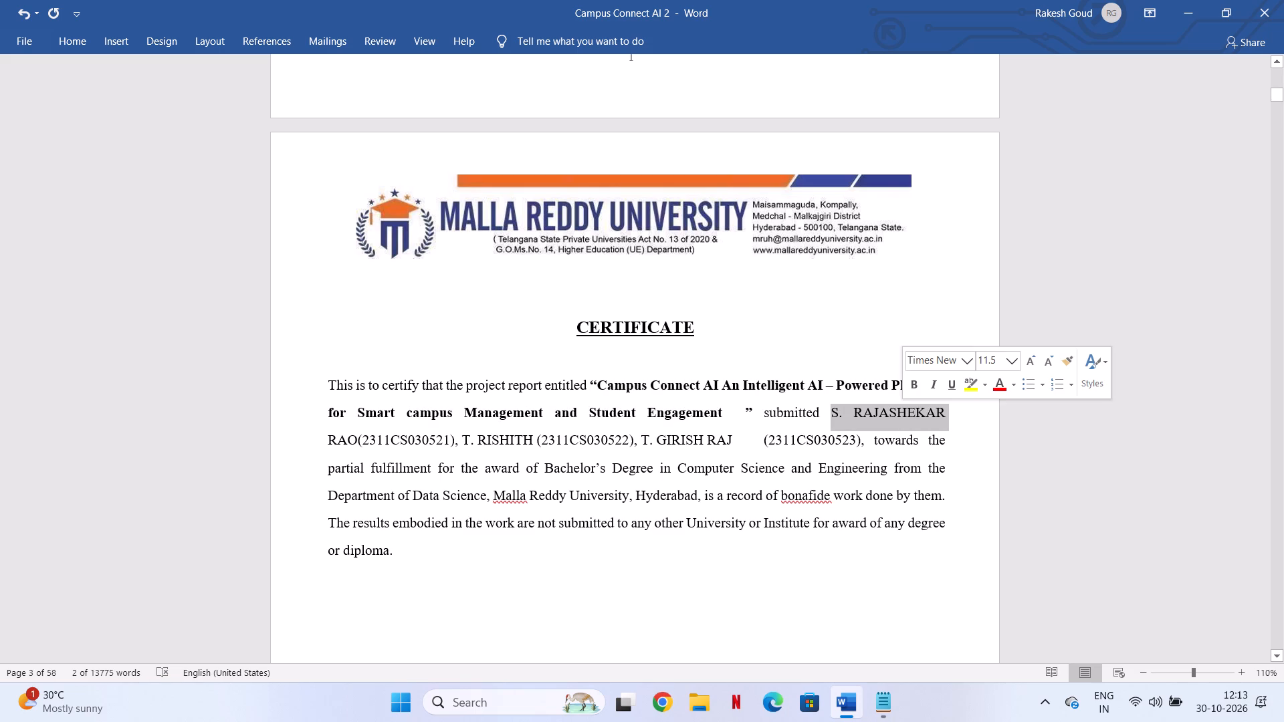
pyautogui.click(909, 393)
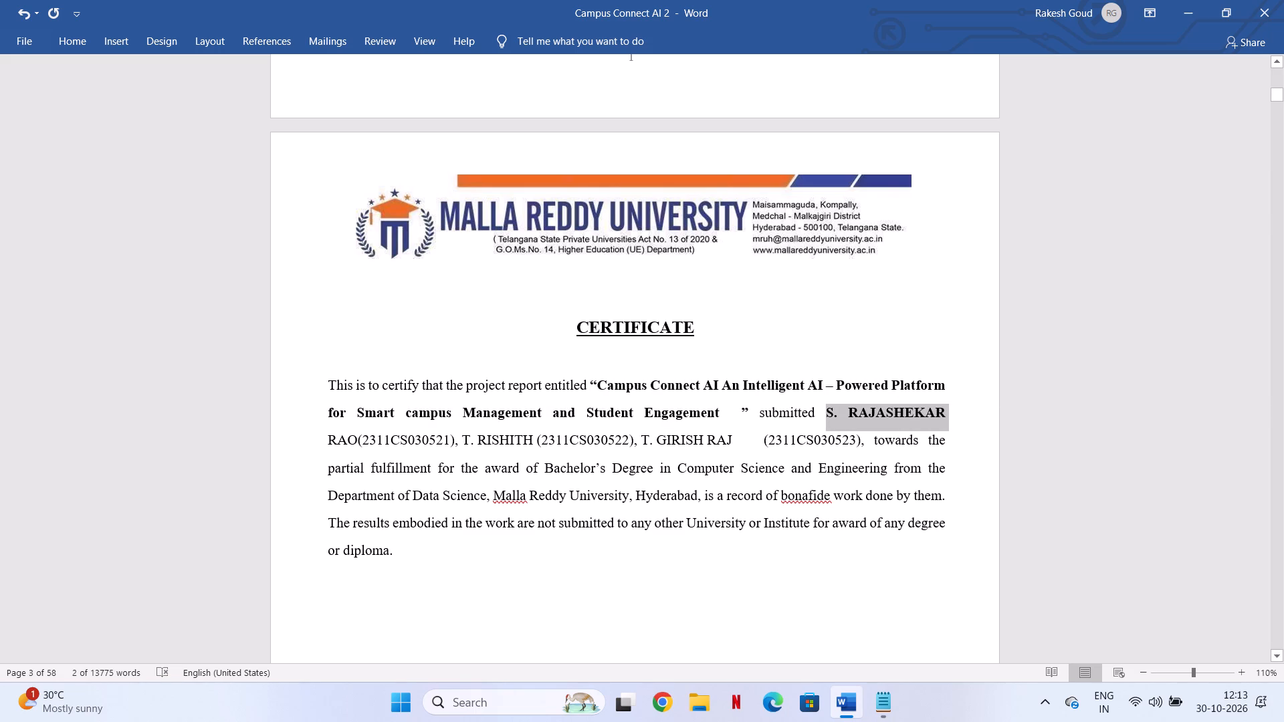
pyautogui.moveTo(324, 440); pyautogui.dragTo(445, 439)
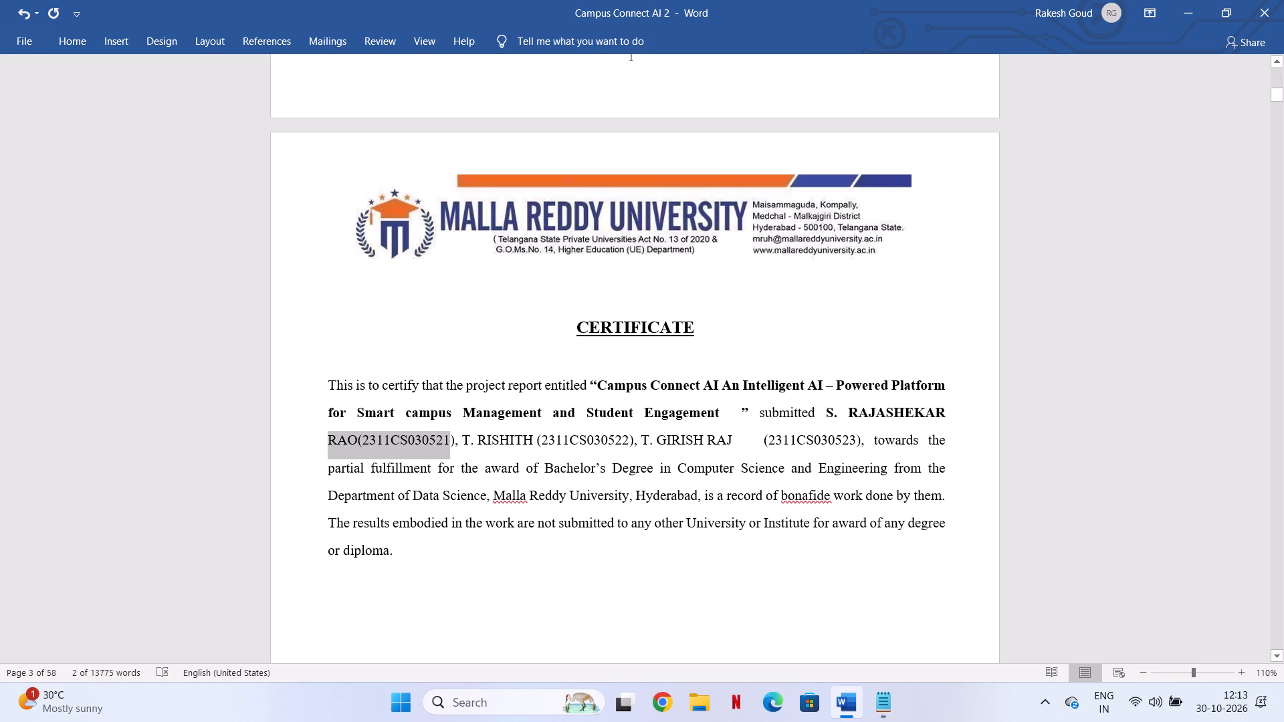
pyautogui.moveTo(445, 439); pyautogui.dragTo(453, 439)
pyautogui.moveTo(453, 439); pyautogui.dragTo(455, 439)
pyautogui.moveTo(455, 439); pyautogui.dragTo(456, 443)
pyautogui.click(461, 423)
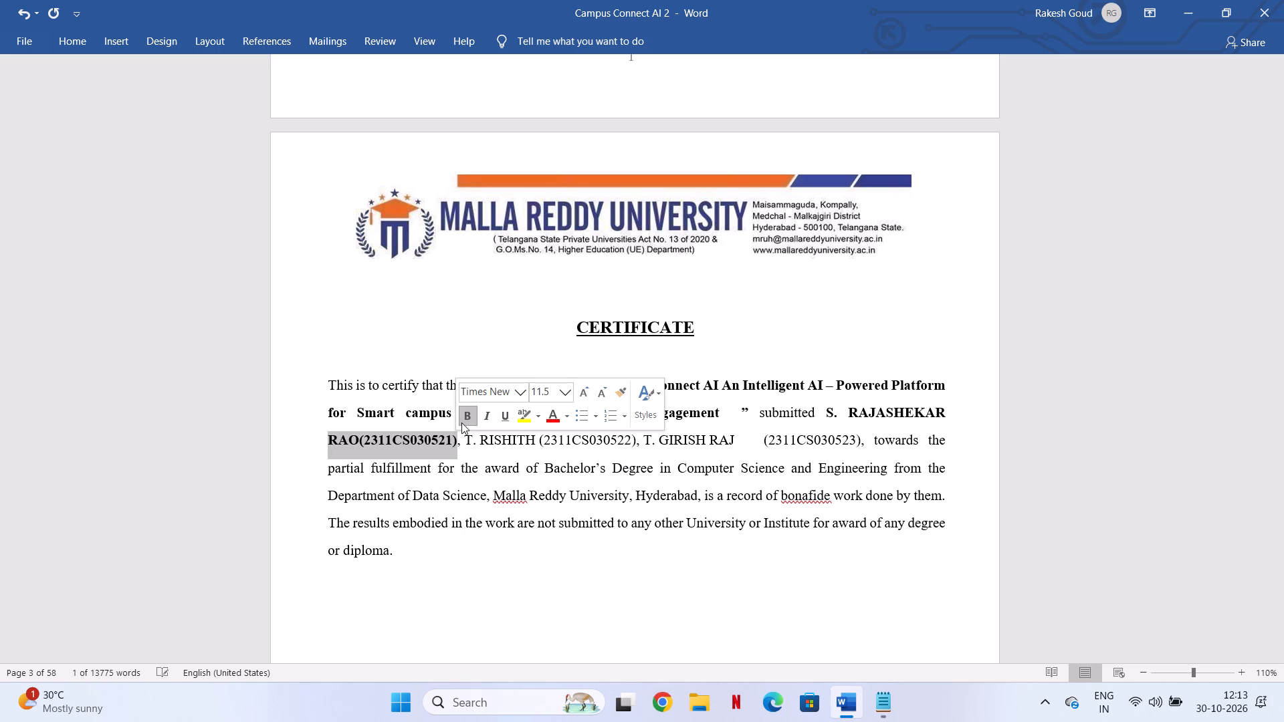
# Make the second student's name and bracketed roll number in the certificate paragraph bold.
pyautogui.moveTo(465, 441); pyautogui.dragTo(611, 444)
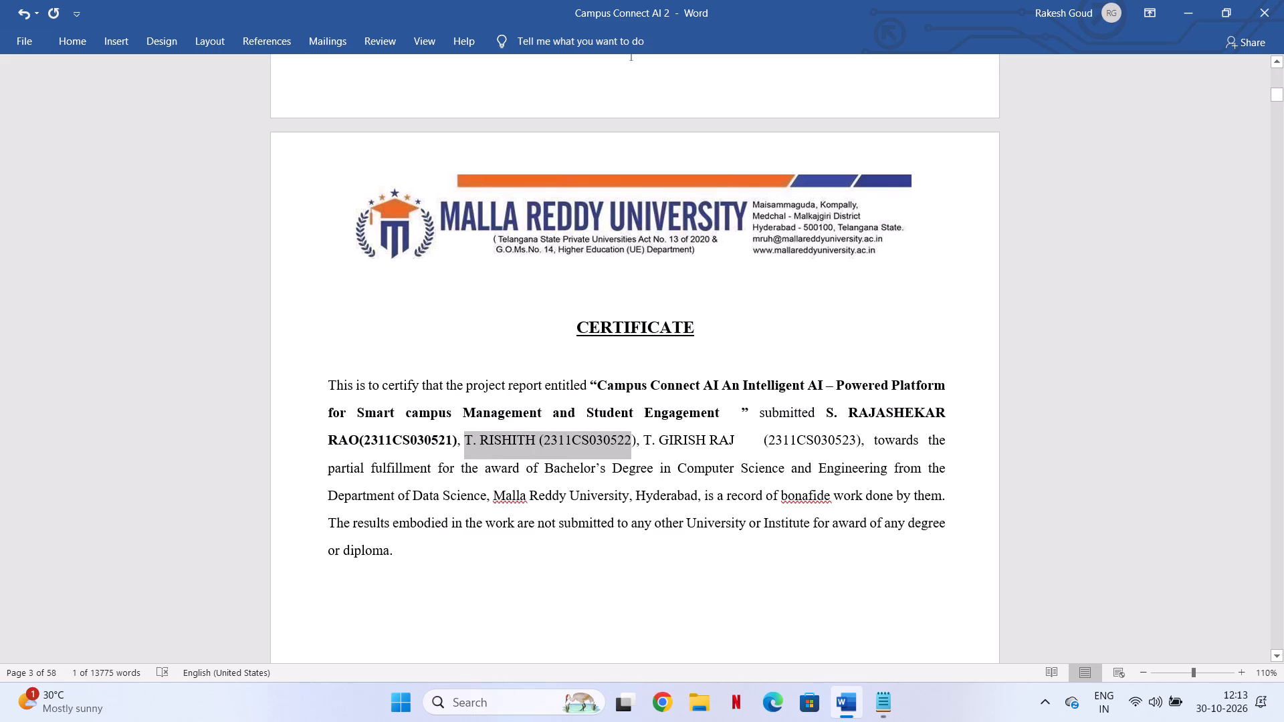
pyautogui.moveTo(611, 444); pyautogui.dragTo(635, 448)
pyautogui.moveTo(635, 448); pyautogui.dragTo(634, 454)
pyautogui.click(643, 428)
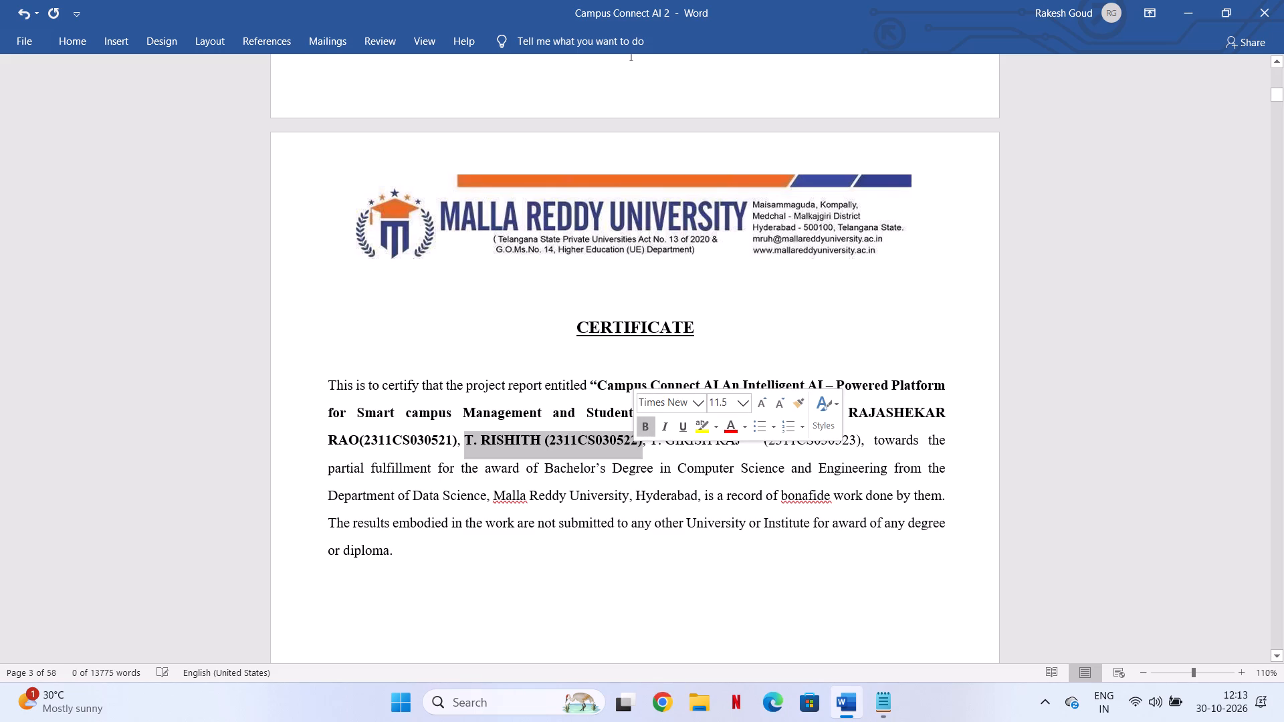
# Make the third student's name and bracketed roll number in the certificate paragraph bold, leaving out the comma after it.
pyautogui.click(651, 451)
pyautogui.moveTo(651, 451); pyautogui.dragTo(816, 459)
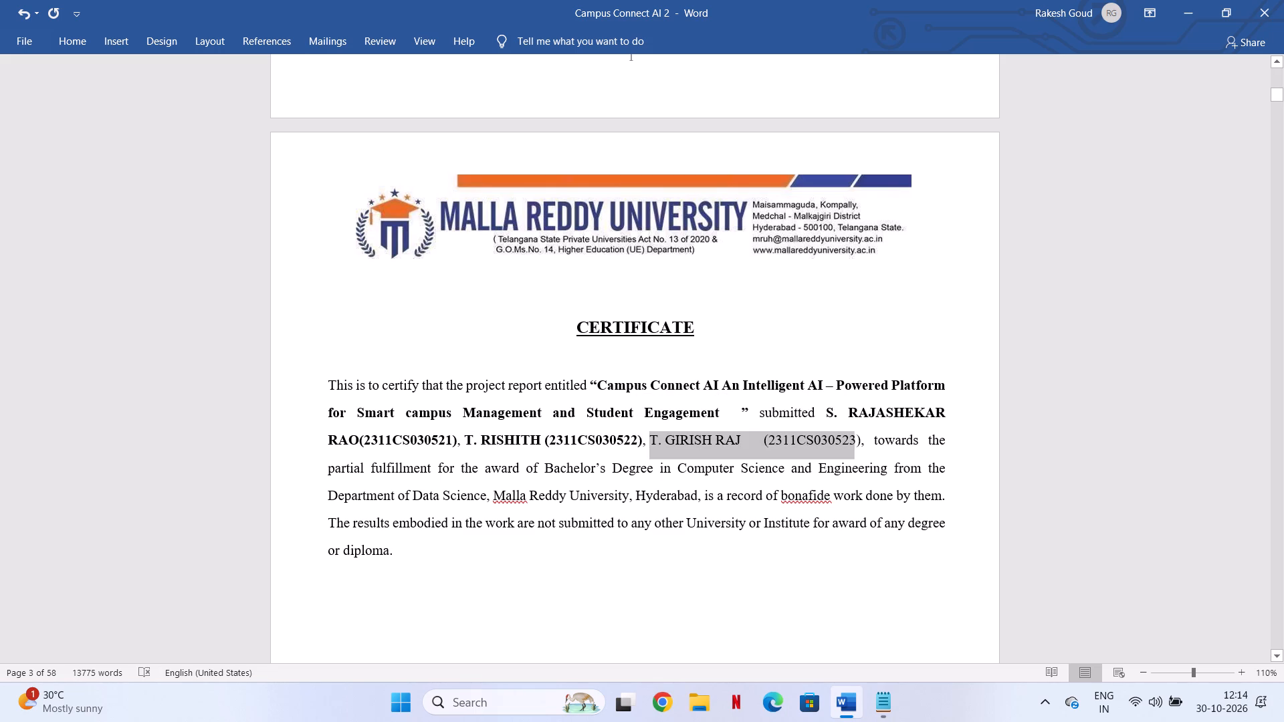
pyautogui.moveTo(816, 459); pyautogui.dragTo(863, 449)
pyautogui.moveTo(863, 449); pyautogui.dragTo(860, 451)
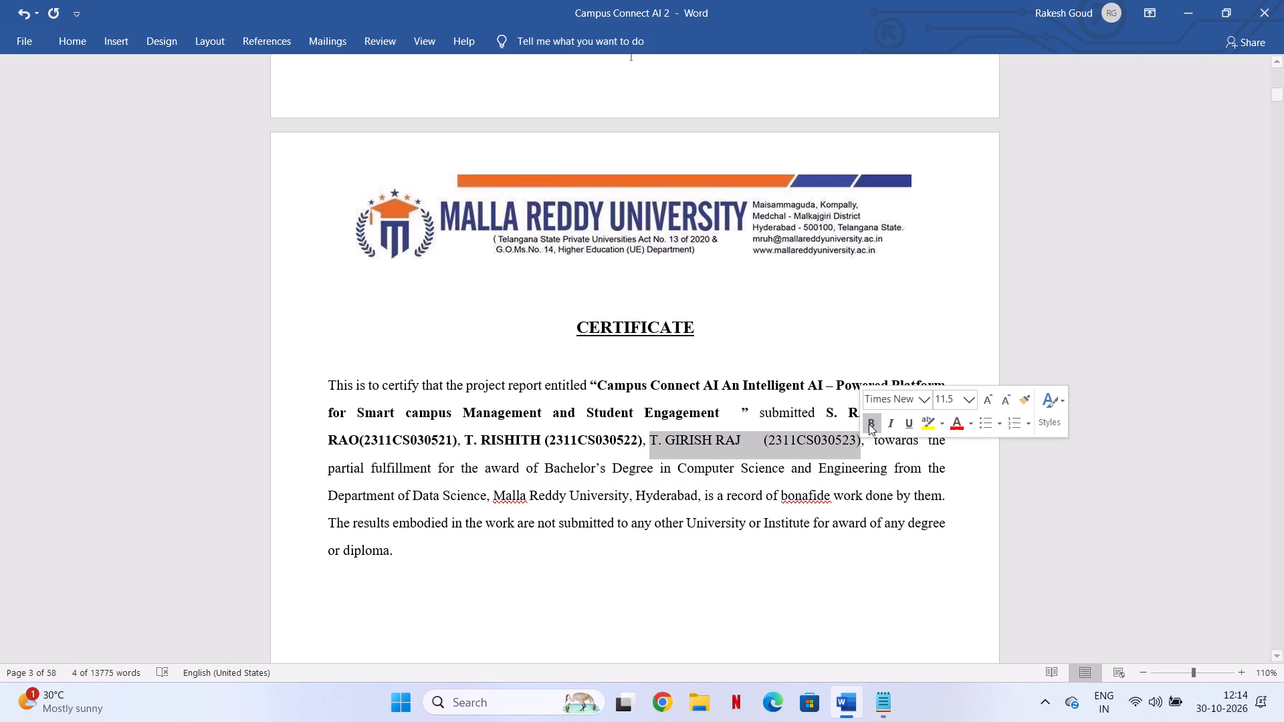
pyautogui.click(869, 424)
pyautogui.click(683, 604)
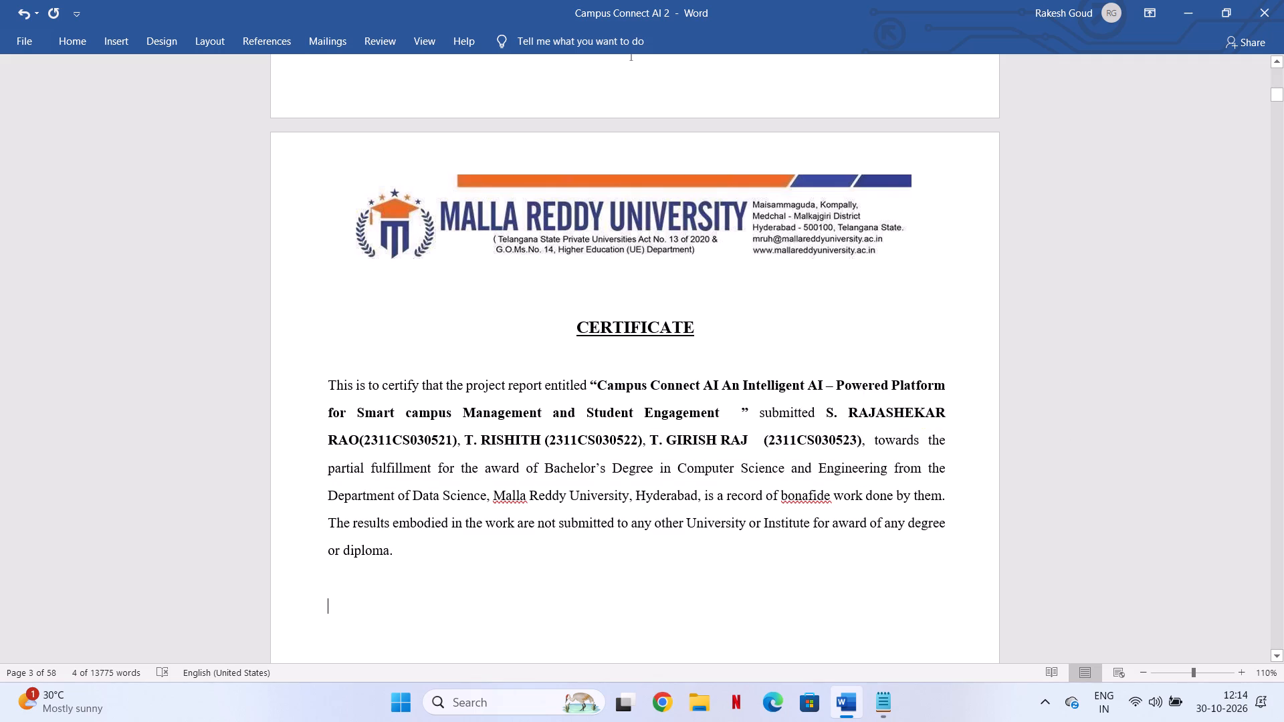
# Remove the gap between the third student's name and the bracketed roll number in the certificate paragraph.
pyautogui.click(758, 439)
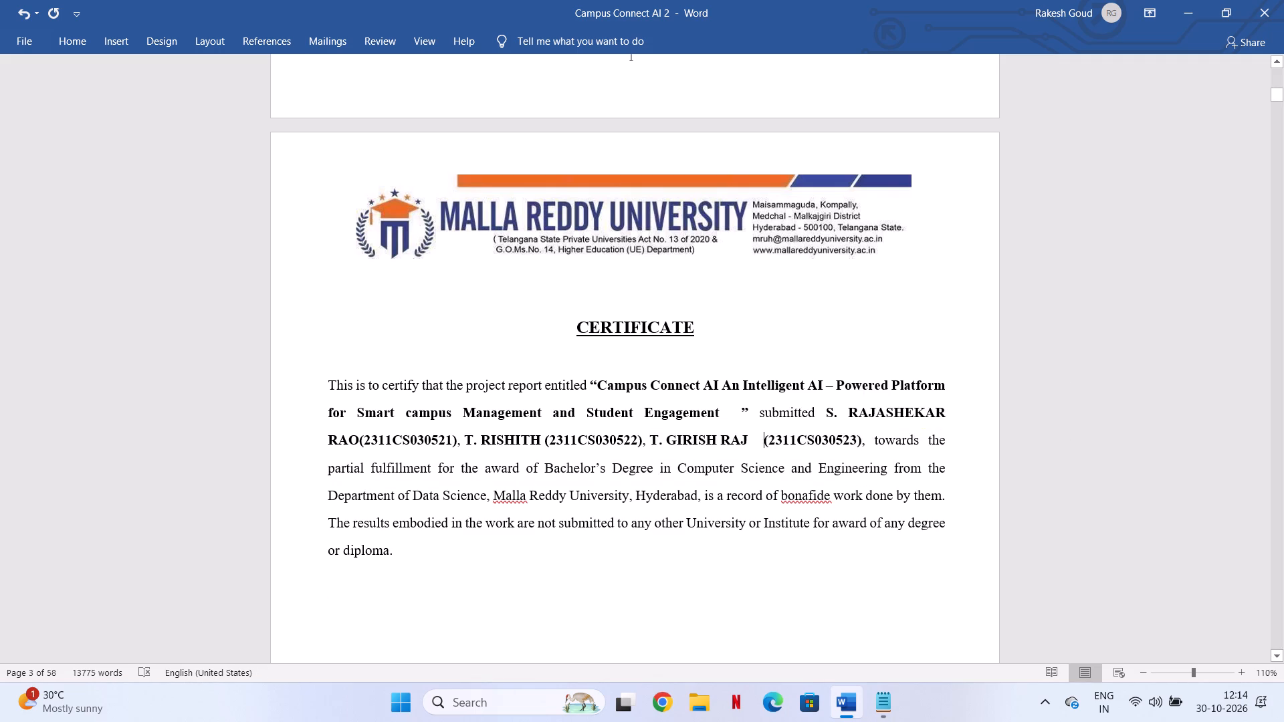
pyautogui.press('BackSpace')
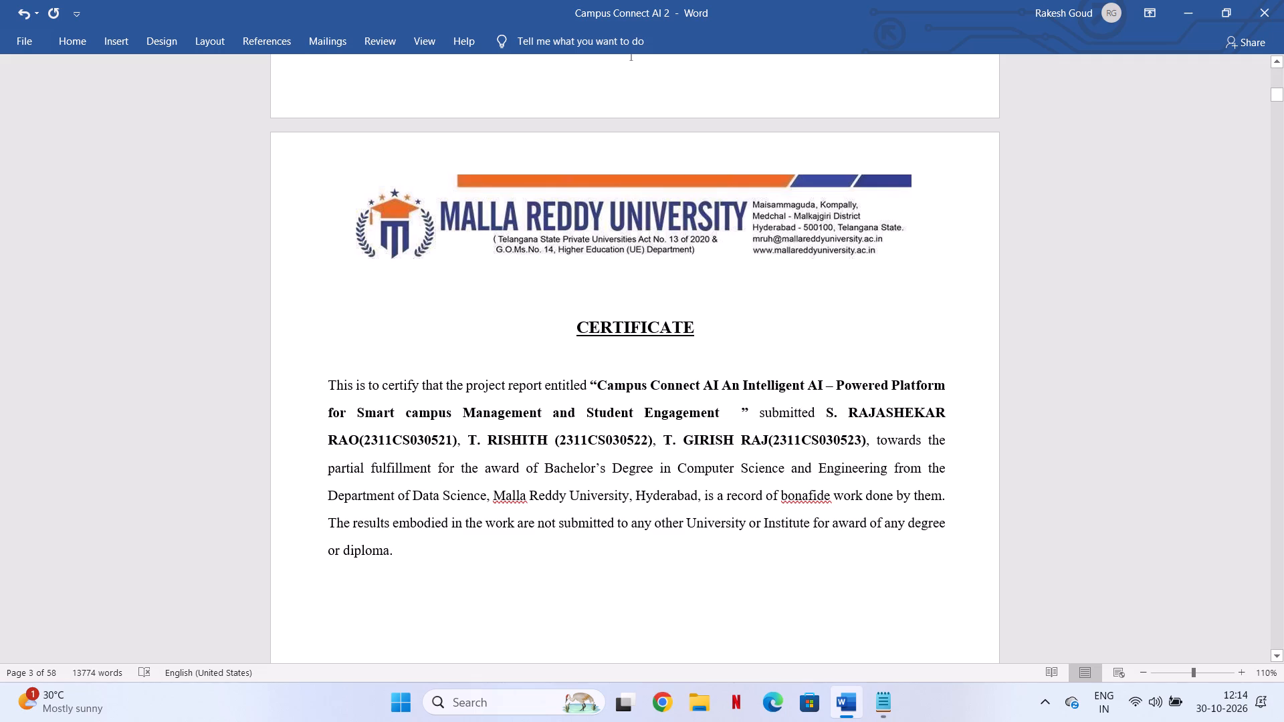
# Clean up the certificate title's spacing: delete the spaces before the closing quotation mark and re-enter the single space before "Management".
pyautogui.click(736, 408)
pyautogui.press('BackSpace')
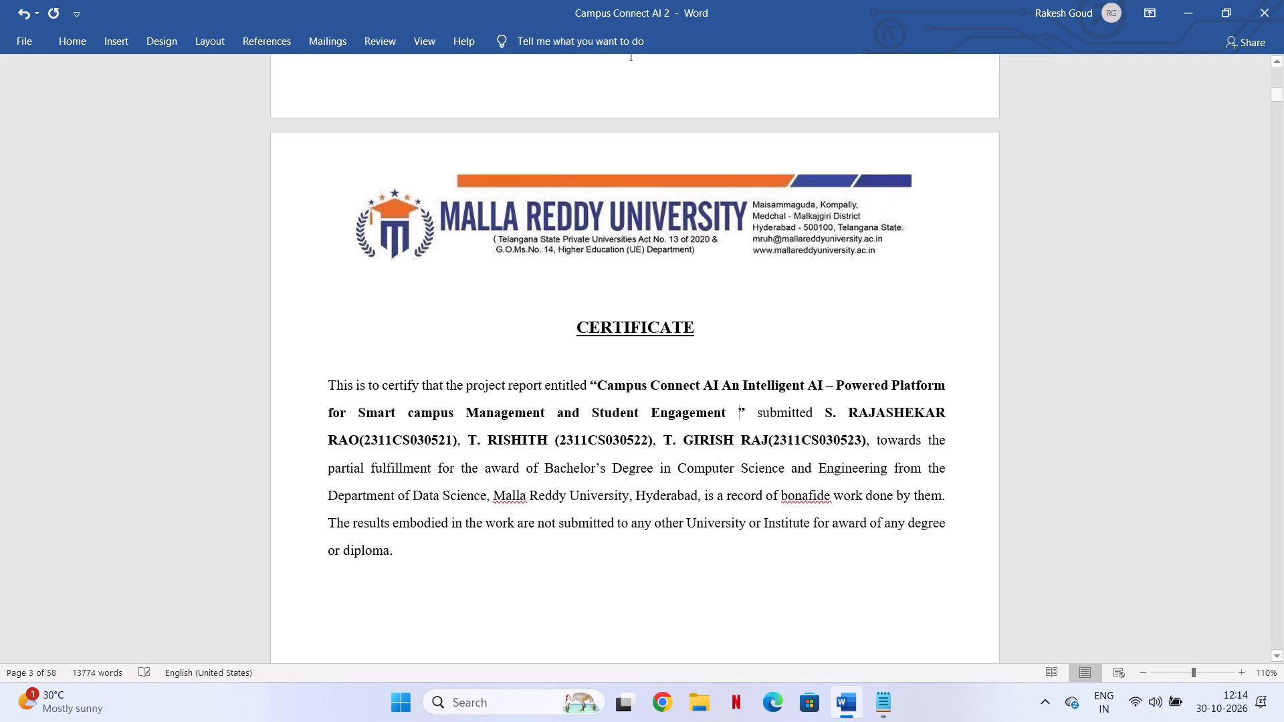
pyautogui.press('BackSpace')
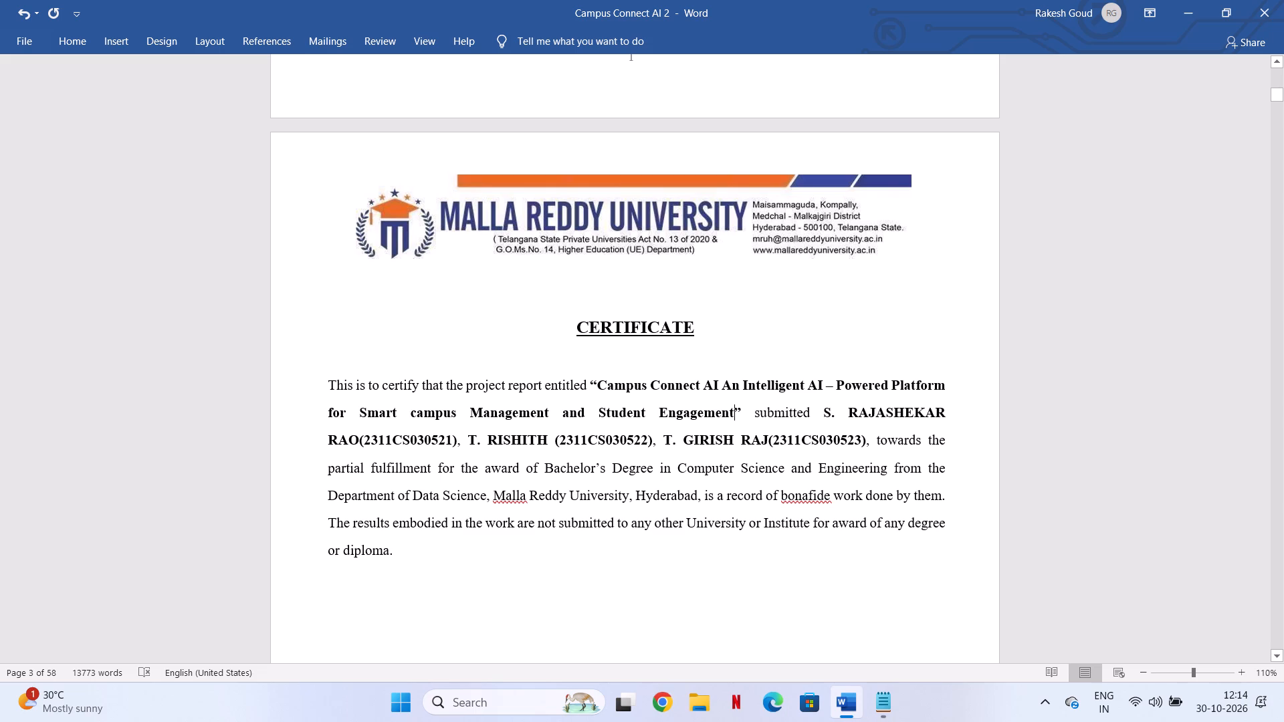
pyautogui.click(469, 413)
pyautogui.press('BackSpace')
pyautogui.press('space')
# Insert an extra space before "Intelligent" and another before the following "AI" in the certificate's quoted project title.
pyautogui.click(743, 383)
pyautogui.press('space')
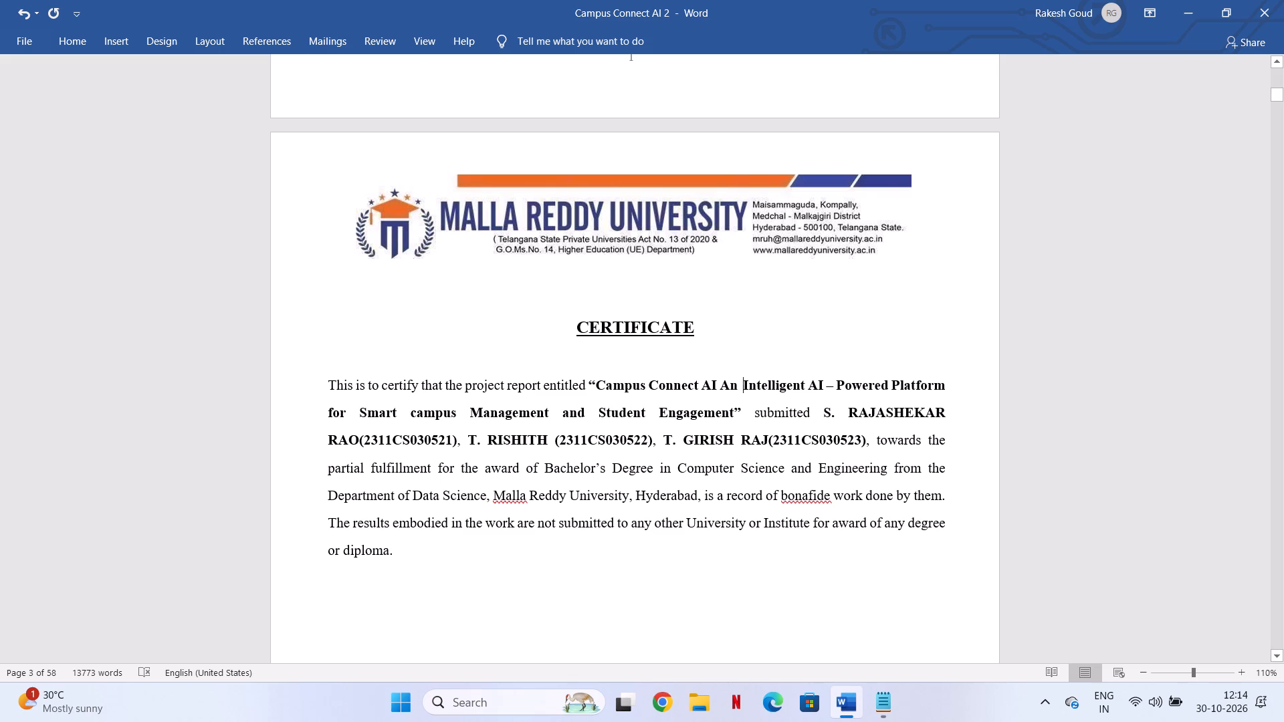
pyautogui.click(810, 386)
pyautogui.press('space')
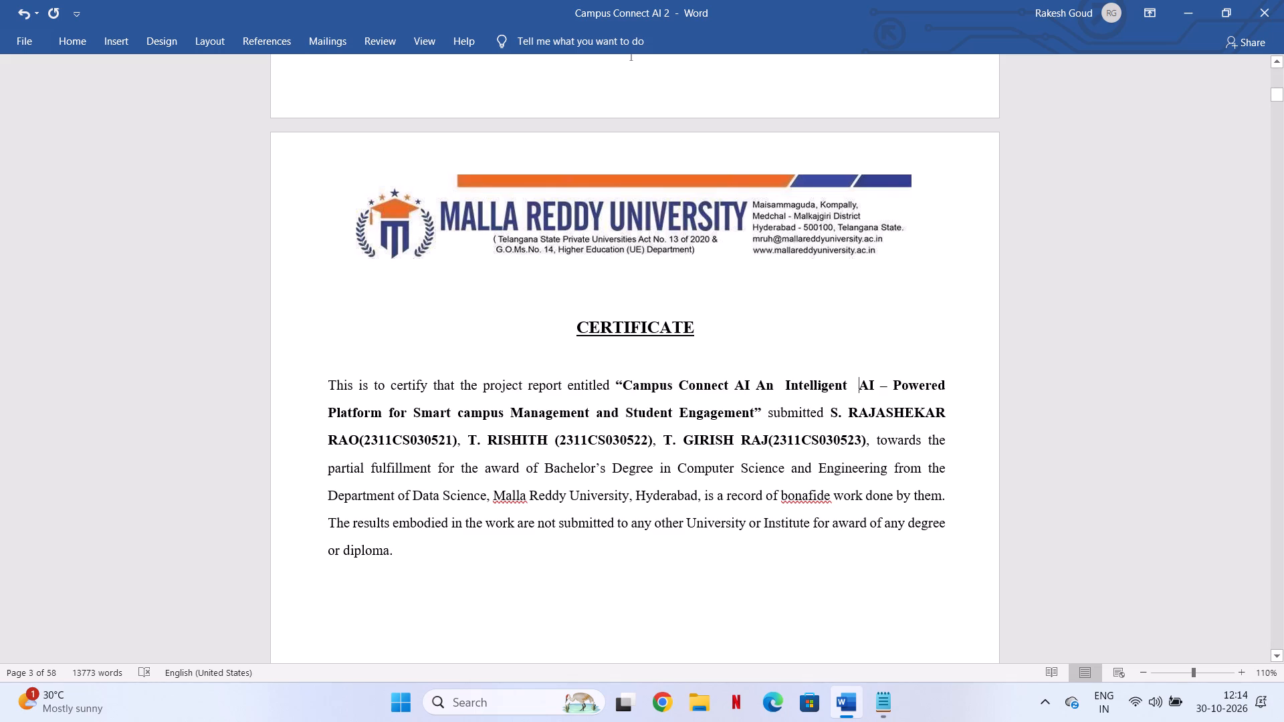
# Look over the rest of the certificate page, including the signature blocks, and the start of the declaration page.
pyautogui.scroll(-1, 740, 574)
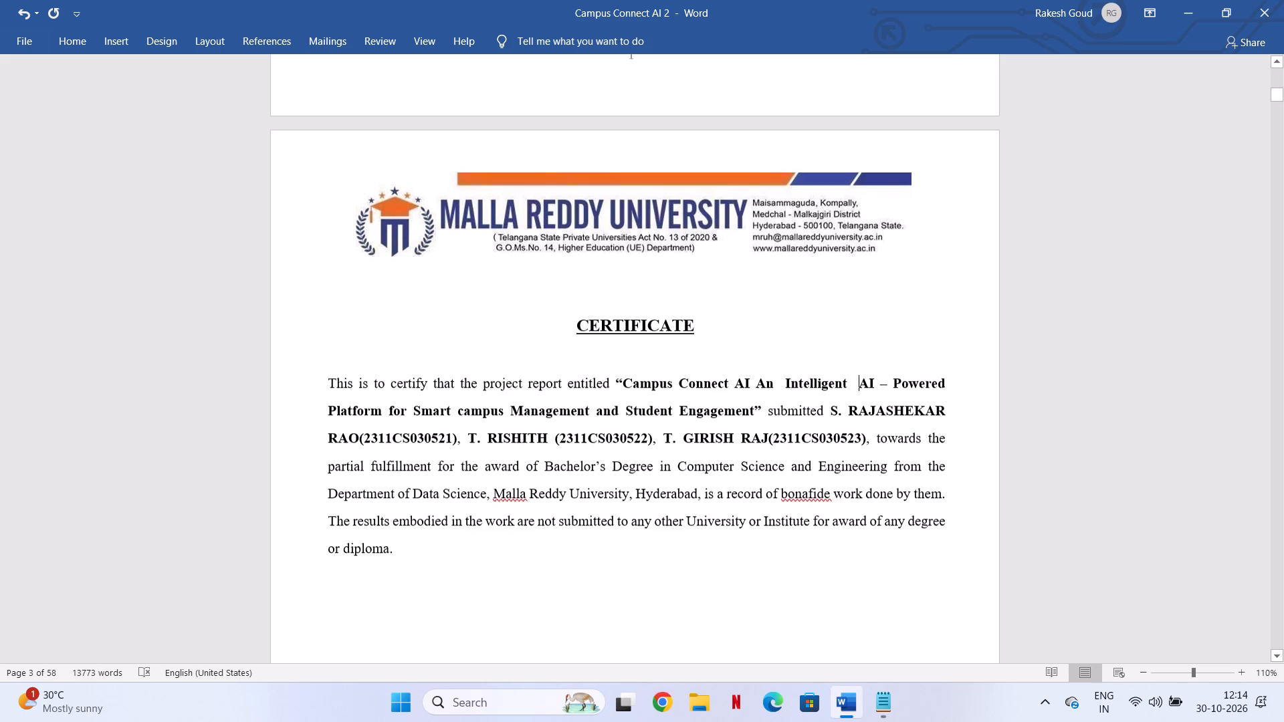
pyautogui.scroll(-6, 740, 574)
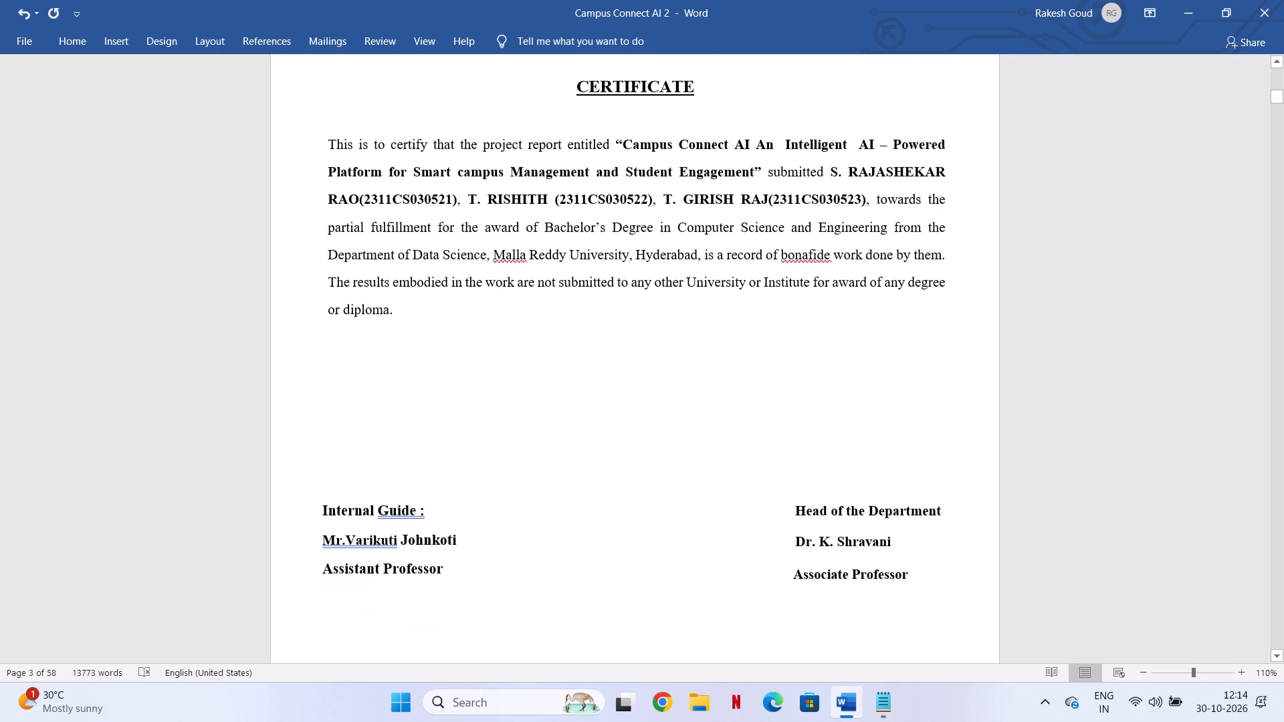
pyautogui.scroll(-8, 740, 574)
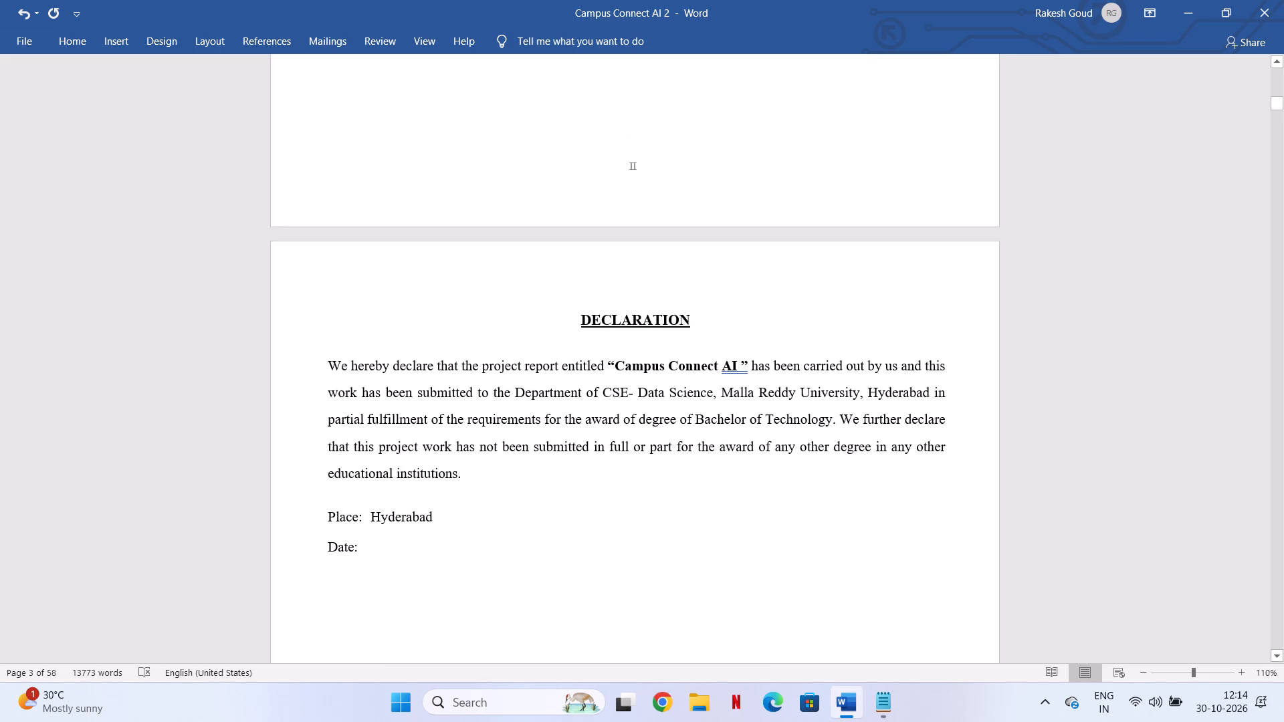
pyautogui.scroll(6, 495, 497)
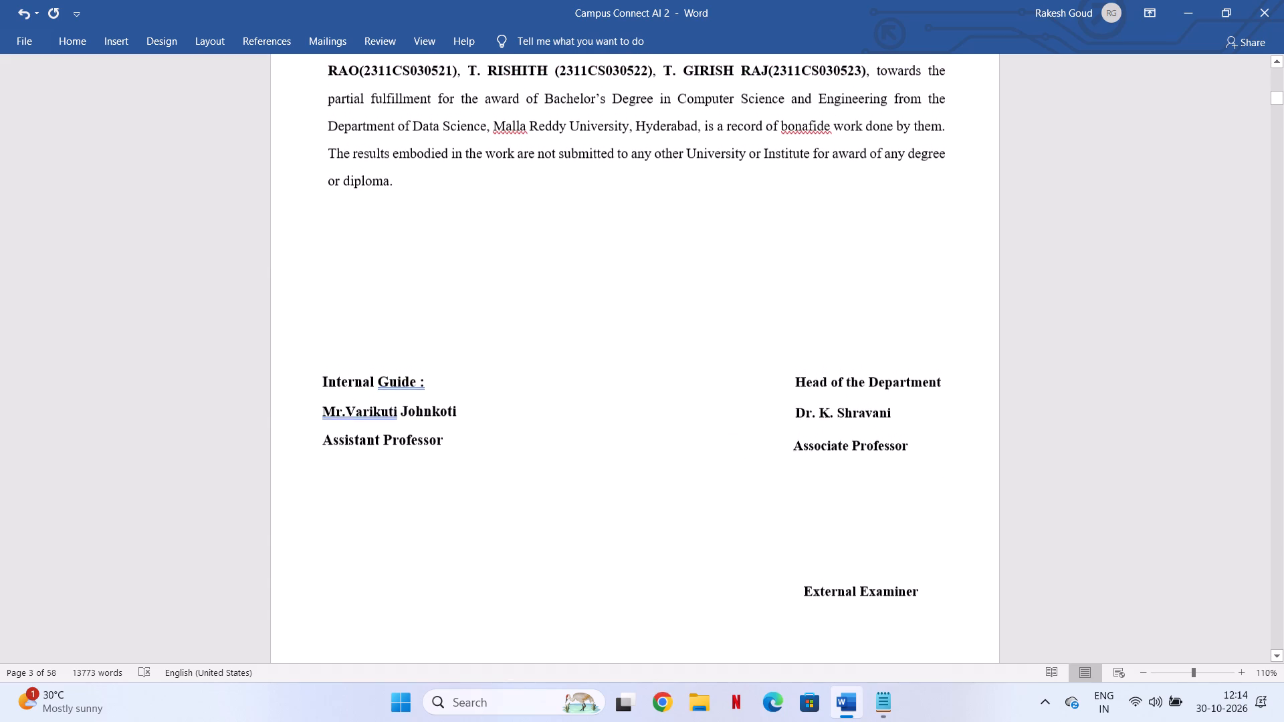
pyautogui.scroll(1, 495, 497)
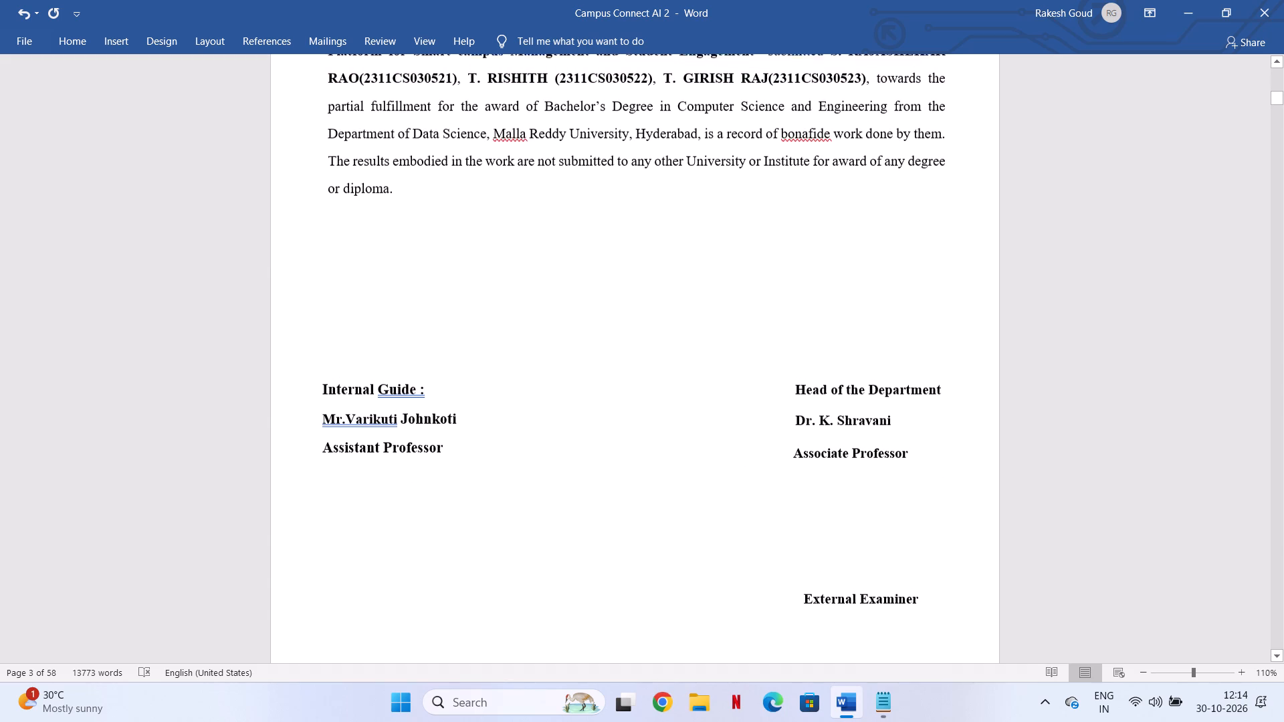
pyautogui.scroll(1, 495, 497)
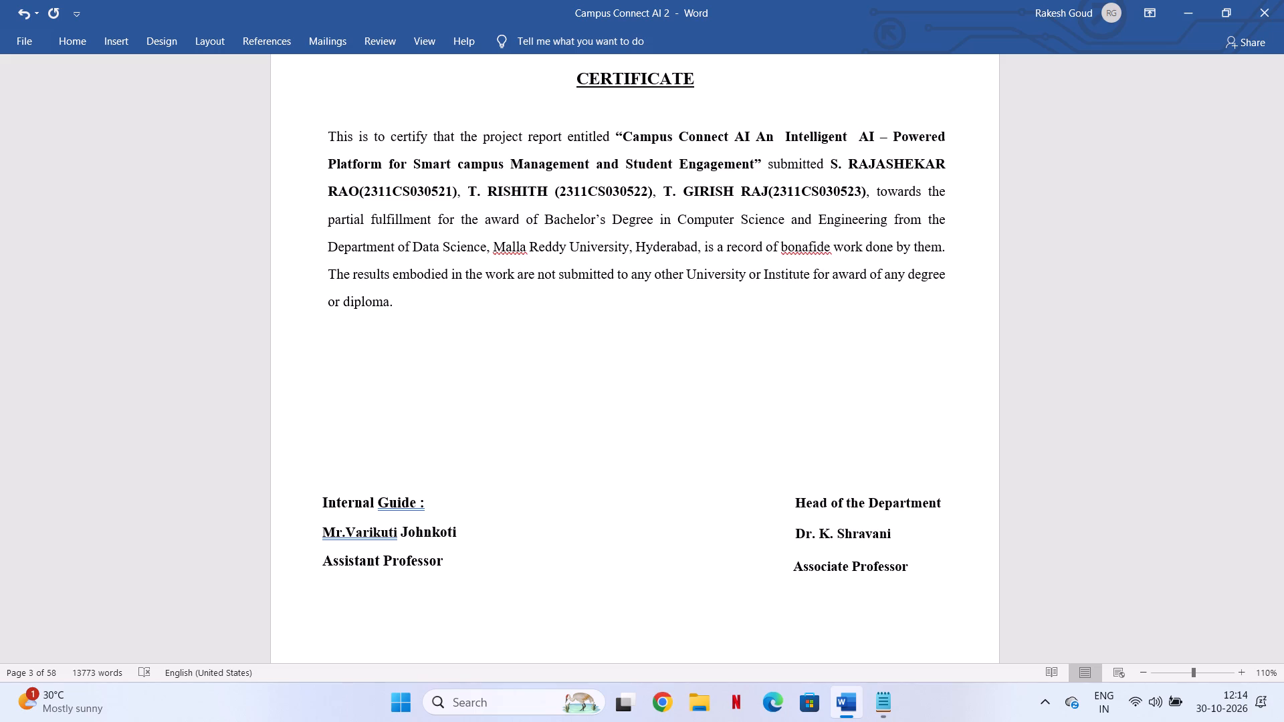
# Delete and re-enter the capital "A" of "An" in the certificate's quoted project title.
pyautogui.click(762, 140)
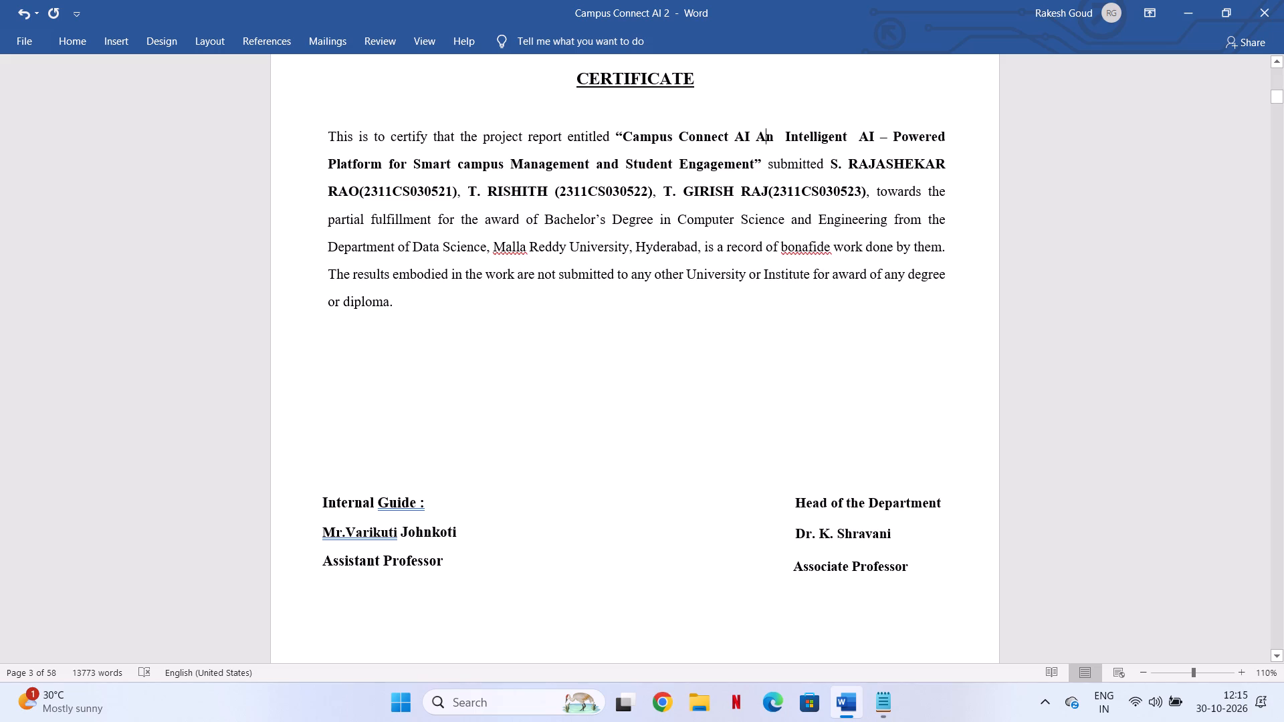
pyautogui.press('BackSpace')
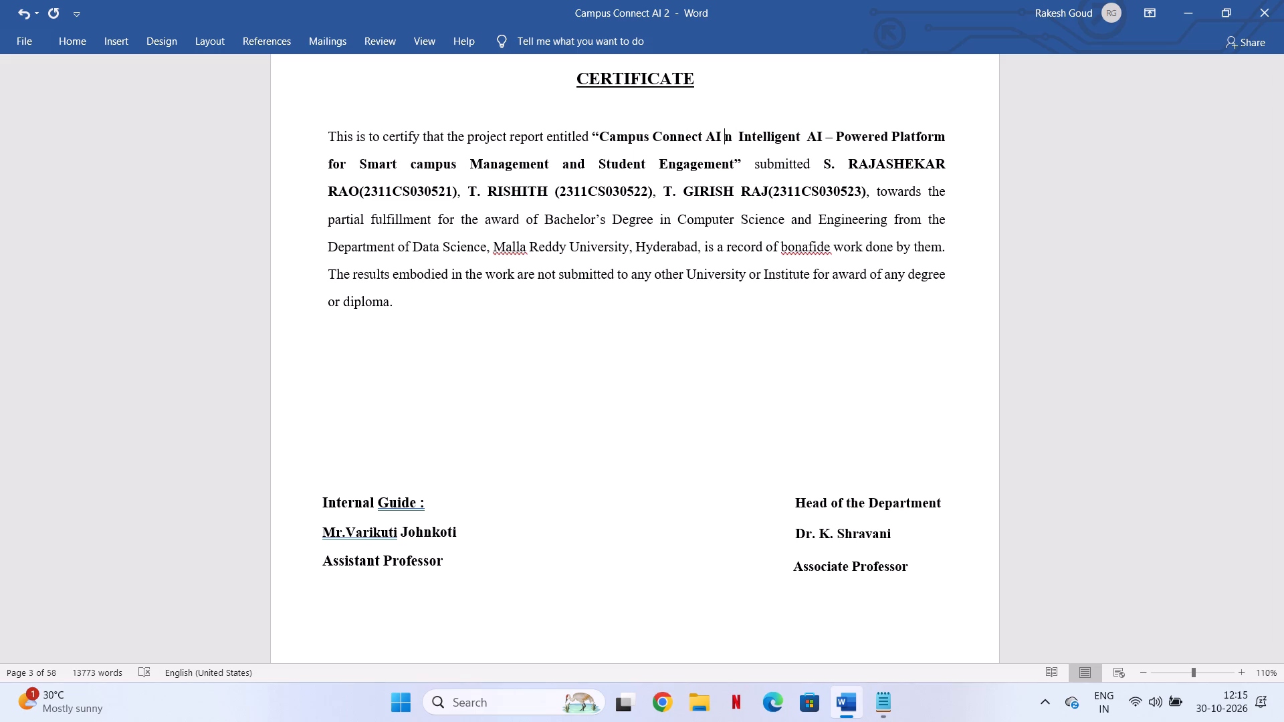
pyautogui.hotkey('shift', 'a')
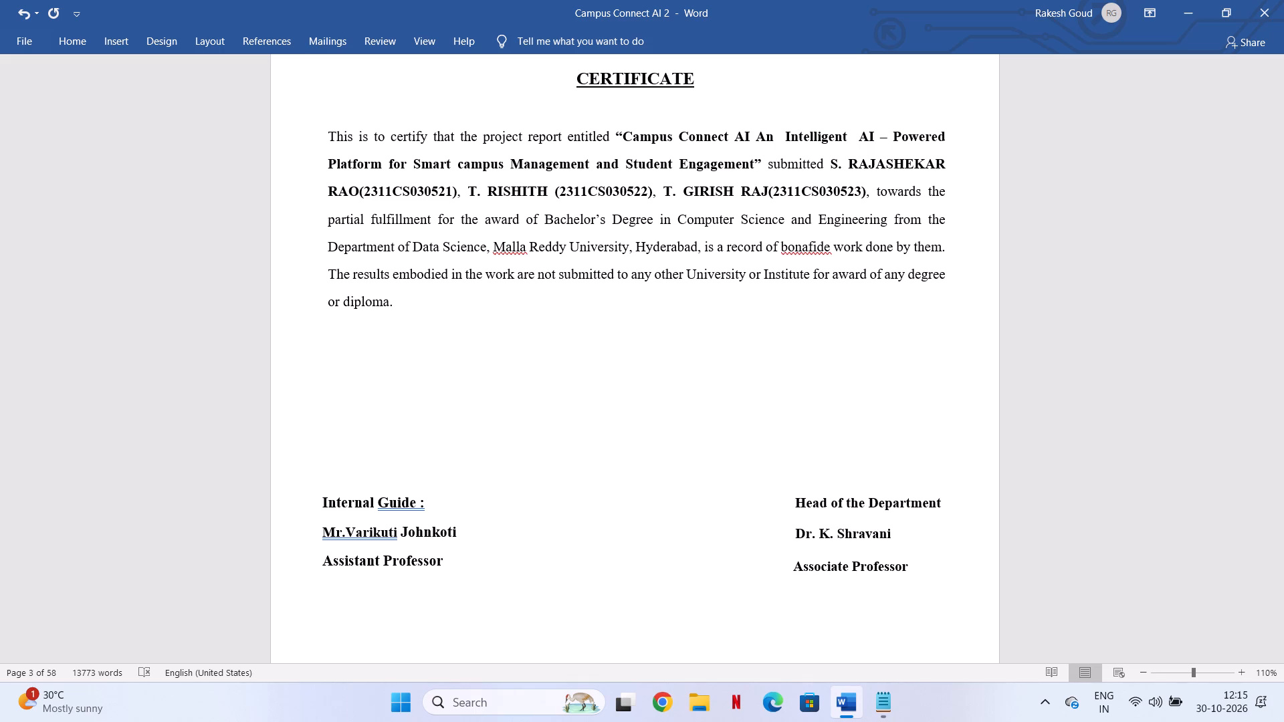
# Insert a colon and a space between "Campus Connect AI" and "An" in the certificate paragraph's project title.
pyautogui.click(753, 134)
pyautogui.write(':')
pyautogui.press('space')
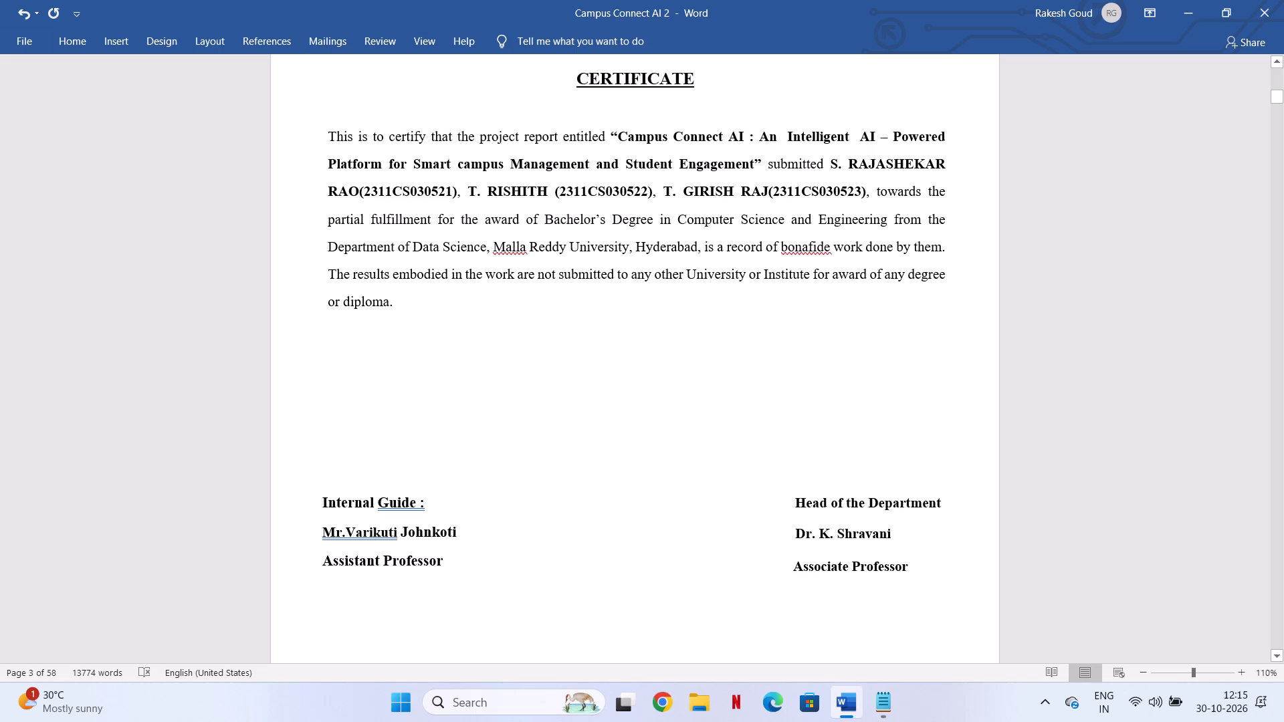
# Capitalize the lowercase "campus" in the certificate title so that it reads "Smart Campus Management".
pyautogui.click(336, 162)
pyautogui.moveTo(466, 166); pyautogui.dragTo(471, 215)
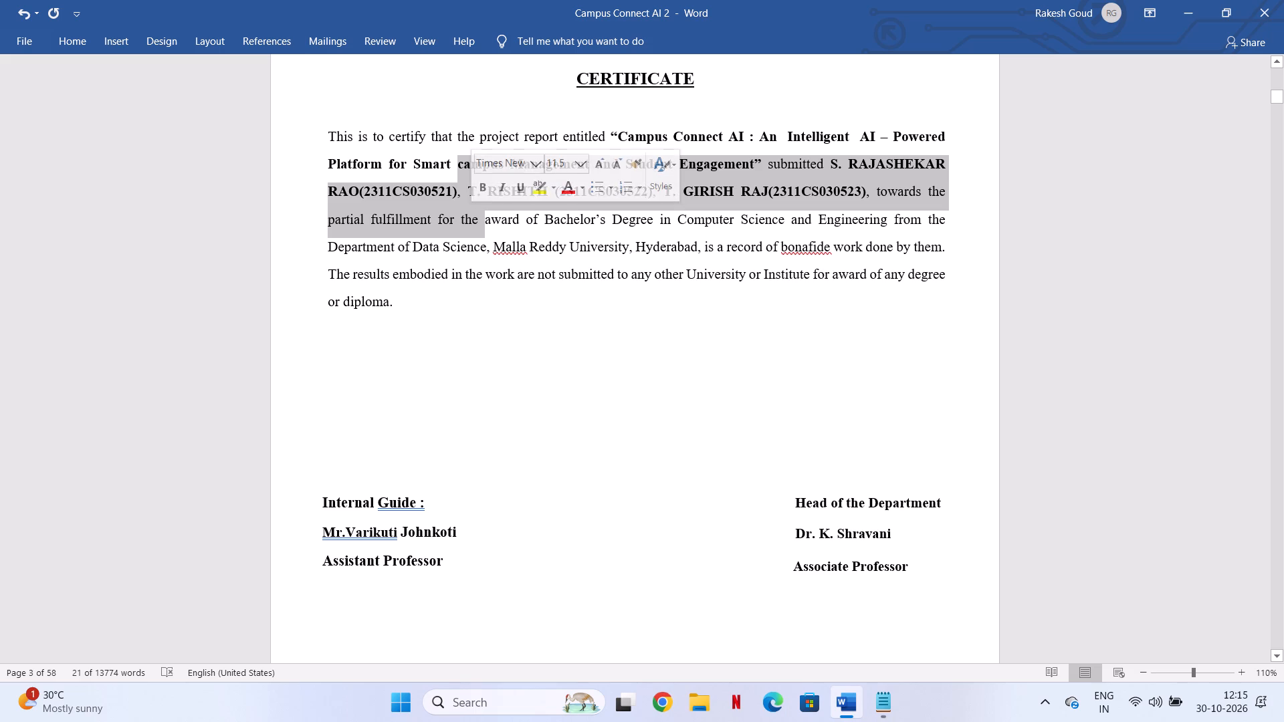
pyautogui.click(447, 164)
pyautogui.click(461, 165)
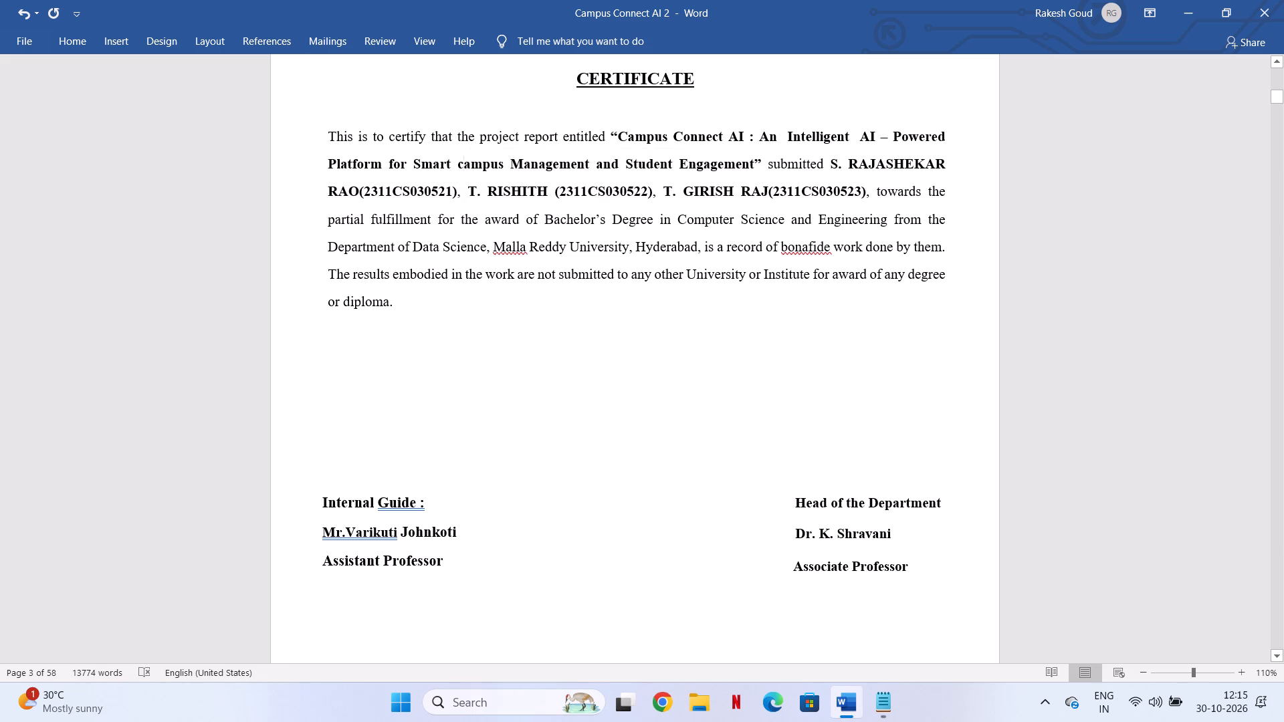
pyautogui.press('BackSpace')
pyautogui.hotkey('shift', 'c')
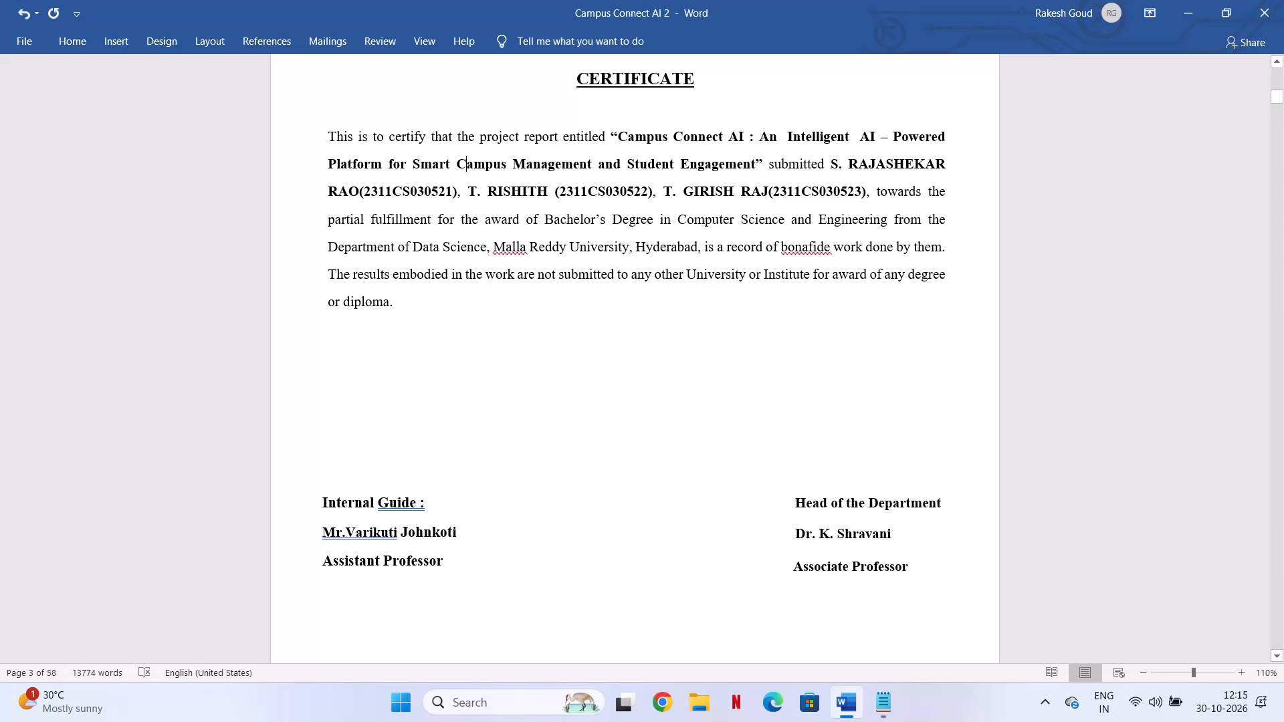
# Copy the whole declaration paragraph from the Word report and paste it in Notepad a few blank lines below the certificate paragraph.
pyautogui.scroll(-1, 591, 331)
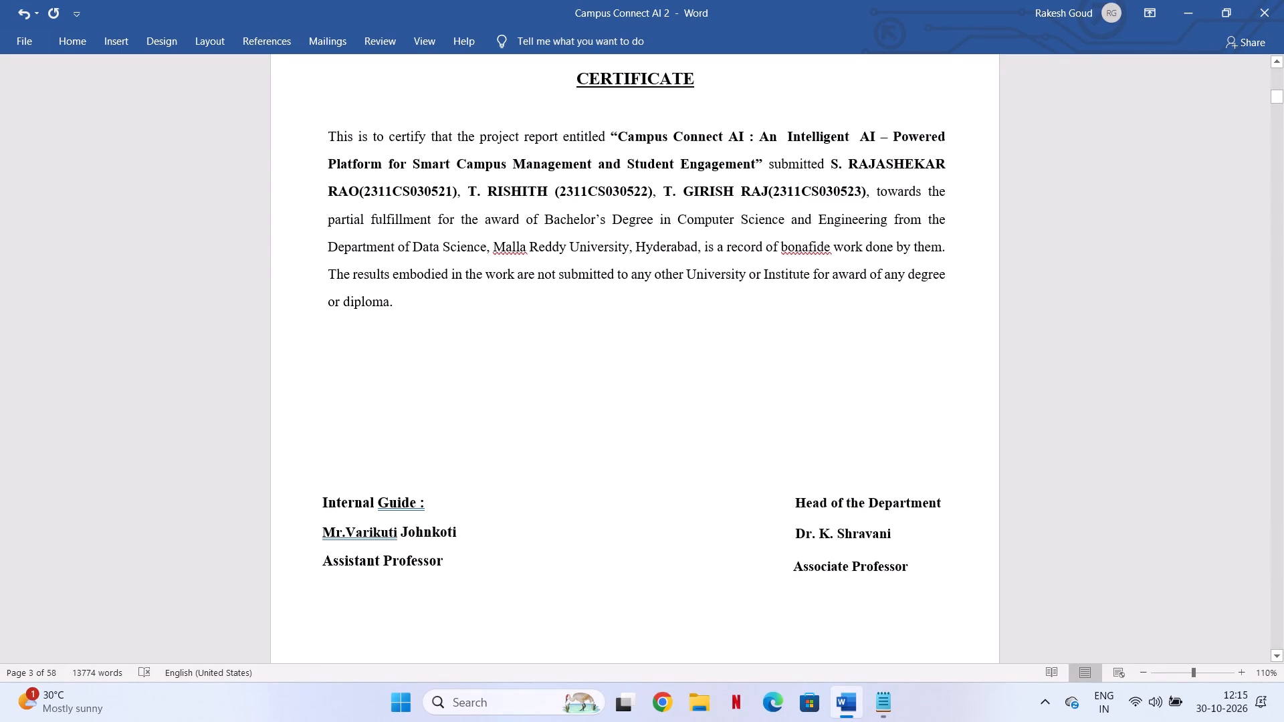
pyautogui.scroll(-4, 591, 331)
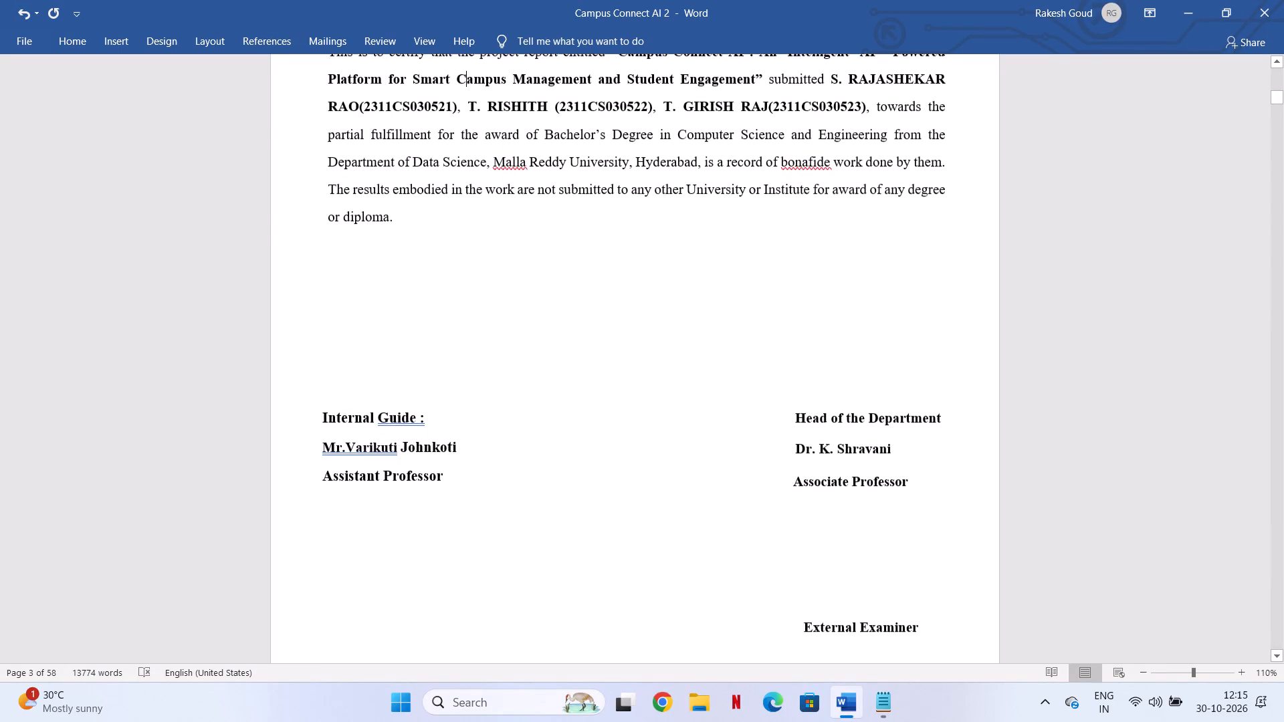
pyautogui.scroll(-10, 591, 331)
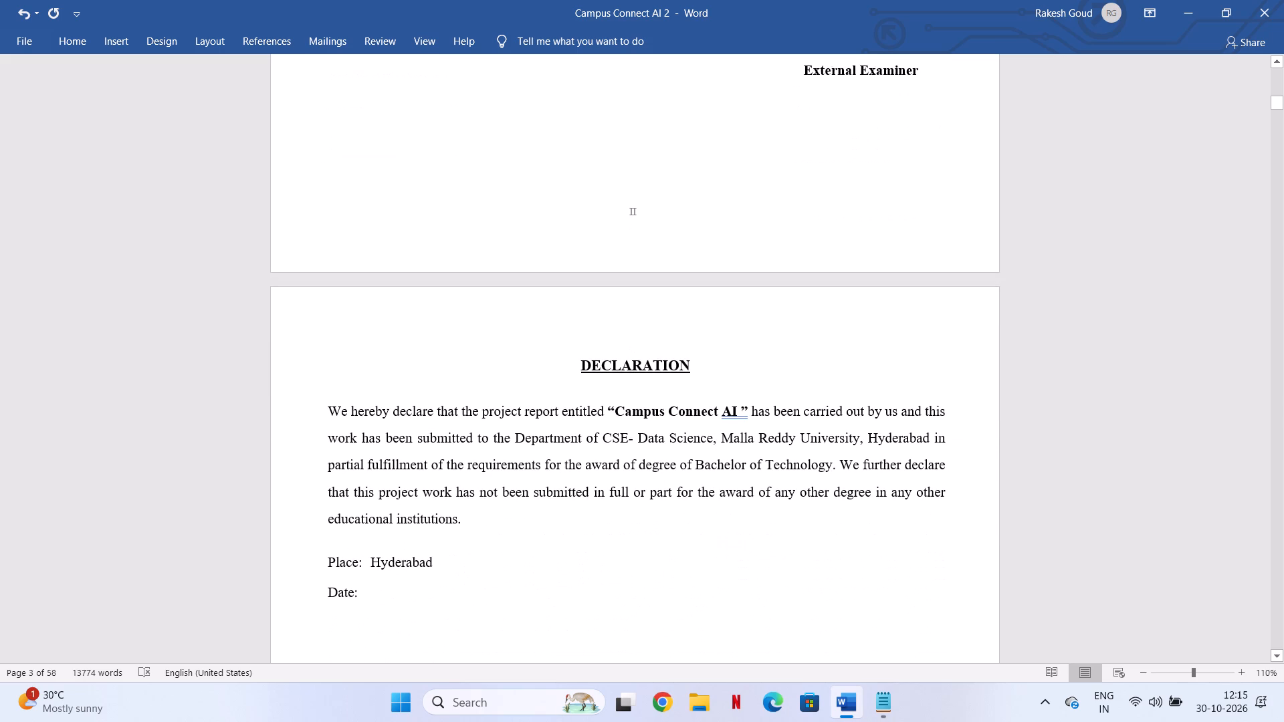
pyautogui.scroll(-1, 591, 331)
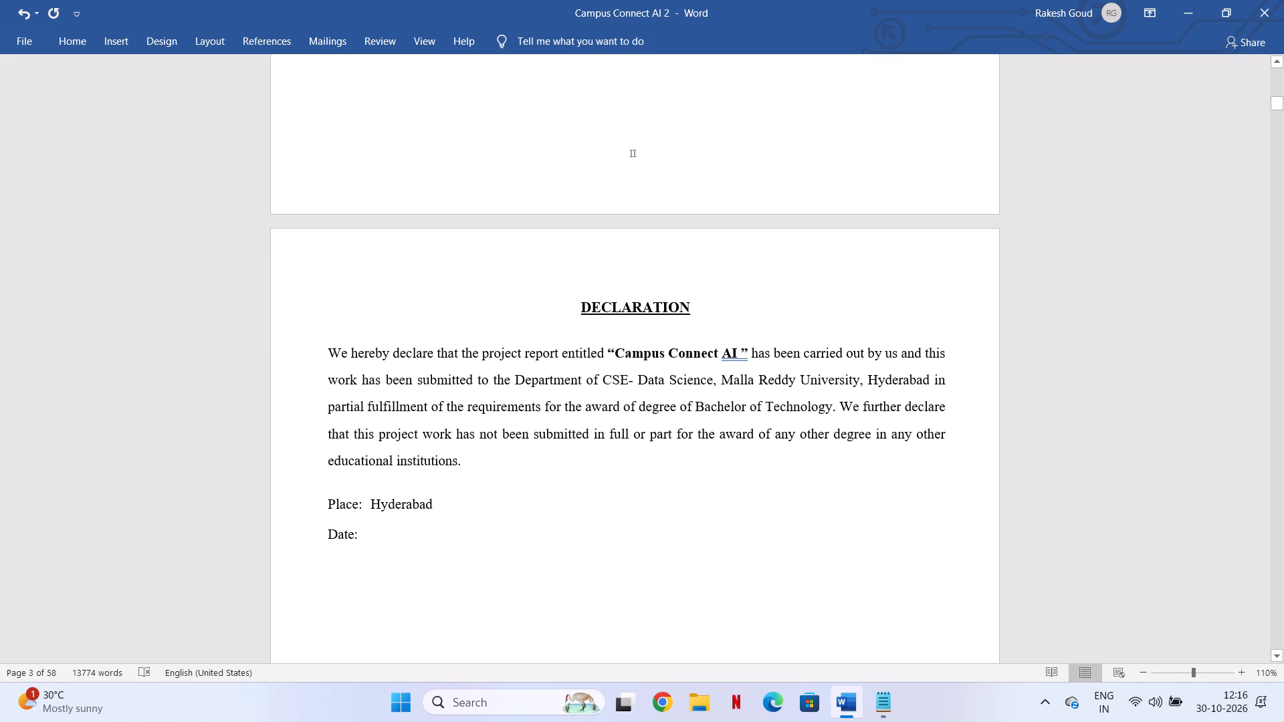
pyautogui.moveTo(330, 351); pyautogui.dragTo(462, 457)
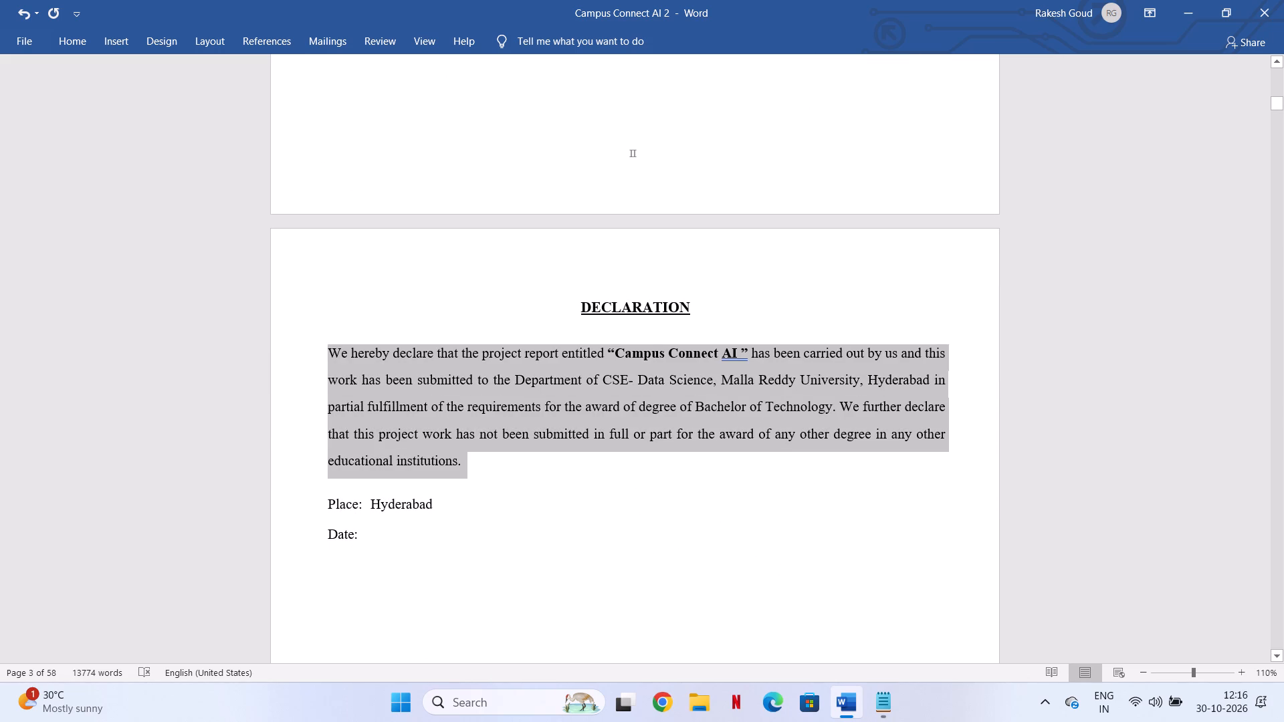
pyautogui.moveTo(462, 457); pyautogui.dragTo(465, 463)
pyautogui.hotkey('ctrl', 'c')
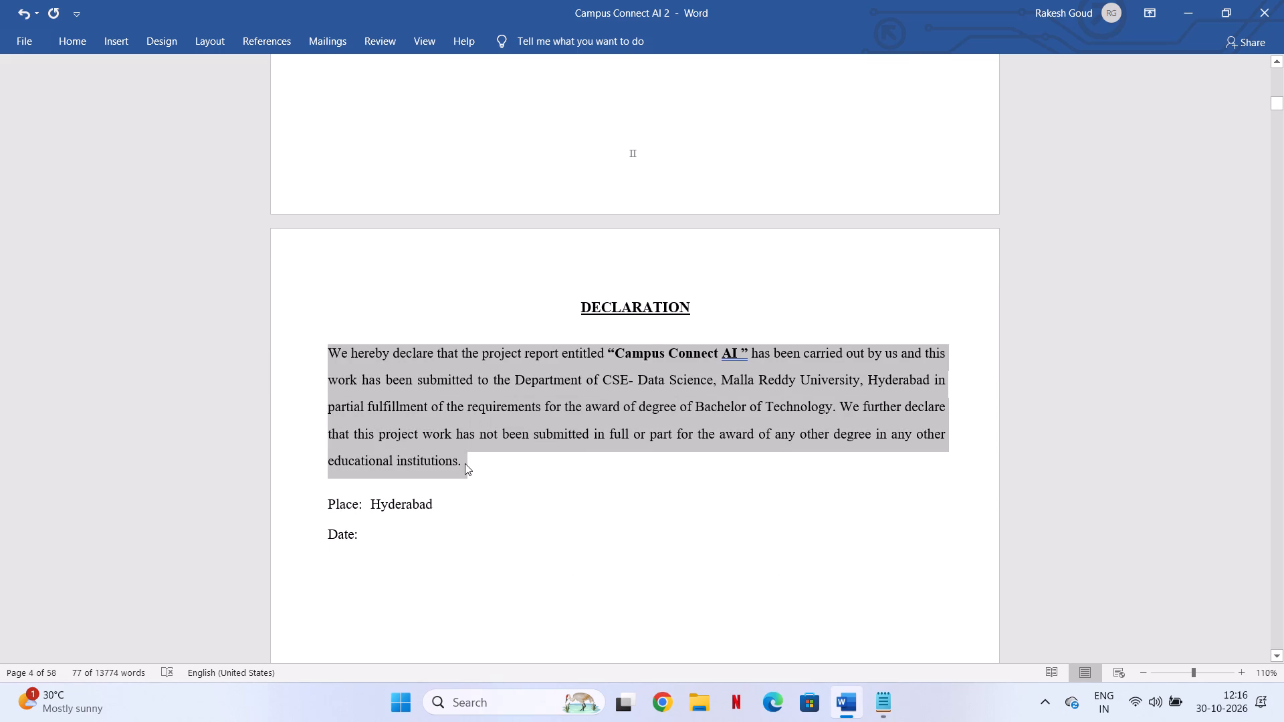
pyautogui.click(879, 711)
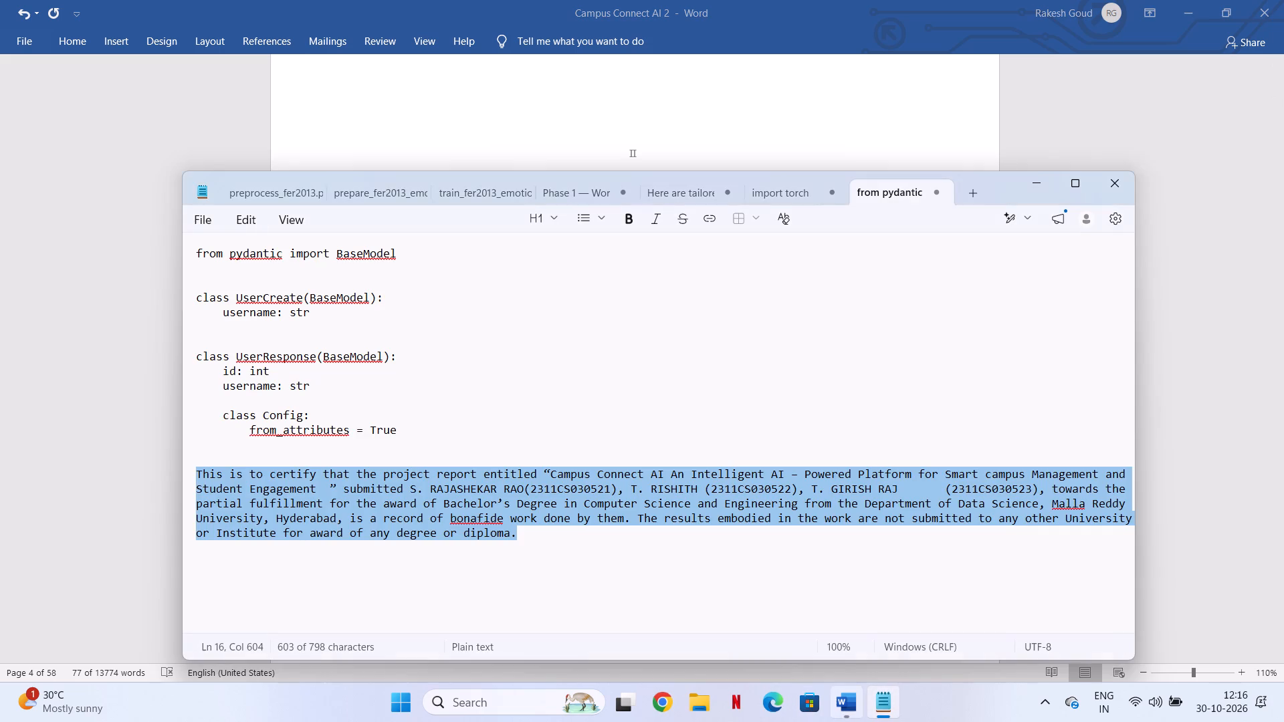
pyautogui.click(509, 569)
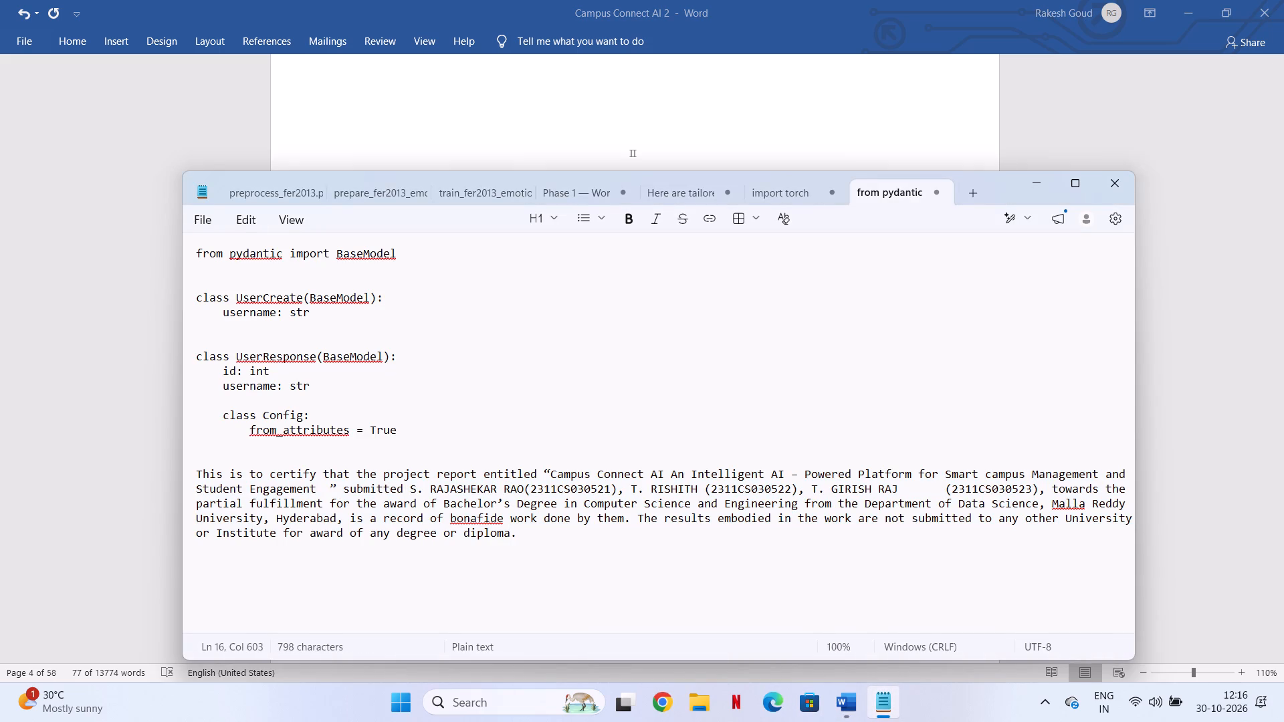
pyautogui.click(539, 546)
pyautogui.press('Return')
pyautogui.press('Return')
pyautogui.press('Return')
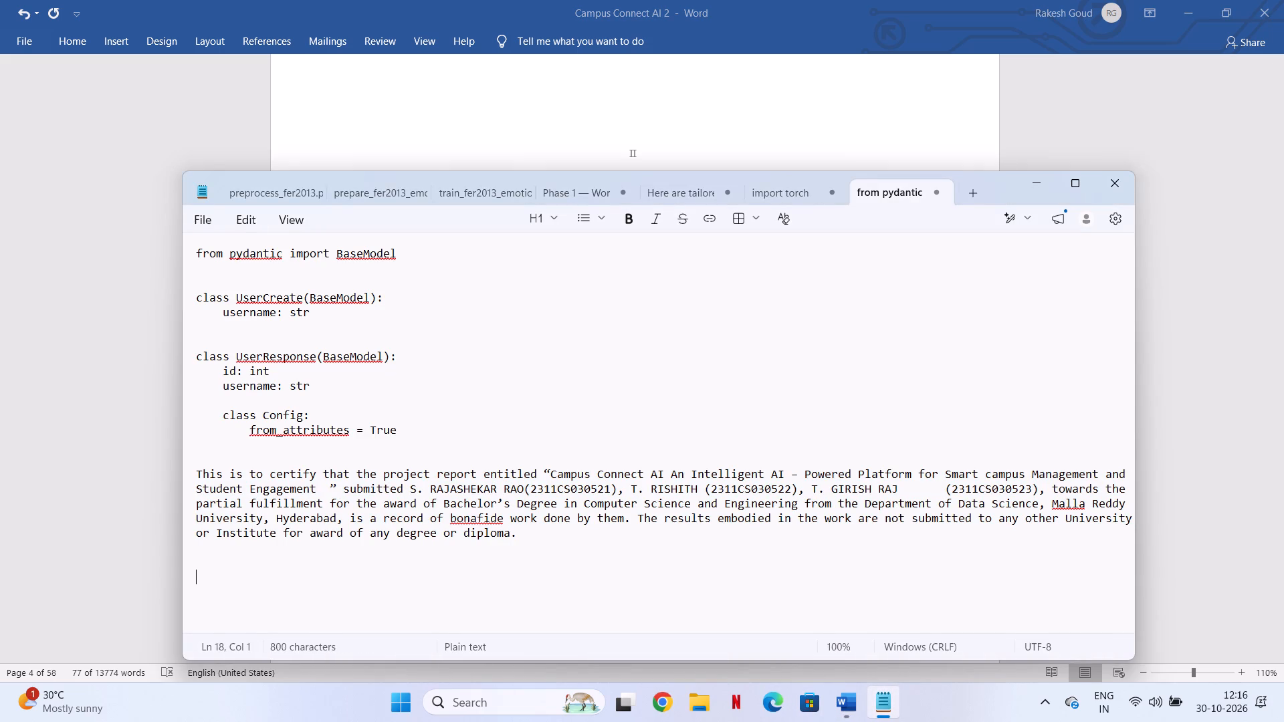
pyautogui.press('Return')
pyautogui.press('Return')
pyautogui.hotkey('ctrl', 'v')
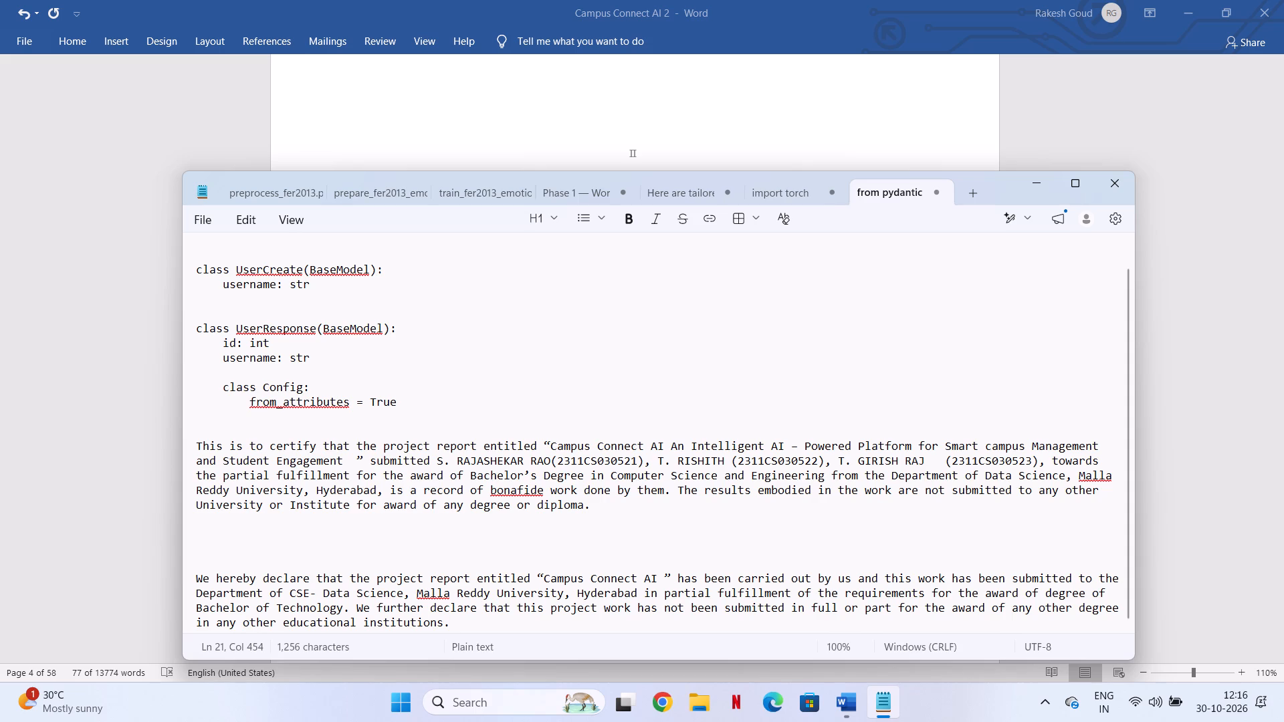
# Extend the Notepad declaration's title with a colon and "An Intelligent AI – Powered Platform for Smart campus Management and Student Engagement" copied from the certificate paragraph.
pyautogui.moveTo(671, 445); pyautogui.dragTo(437, 467)
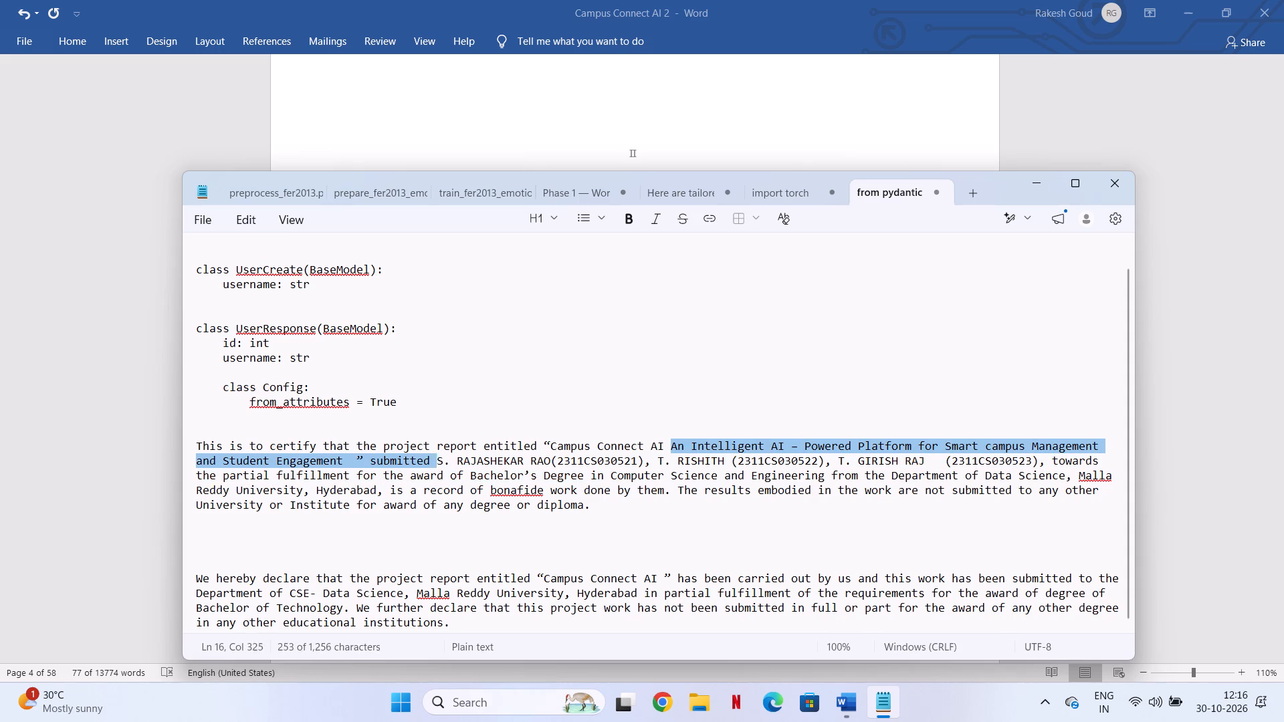
pyautogui.moveTo(437, 467); pyautogui.dragTo(358, 459)
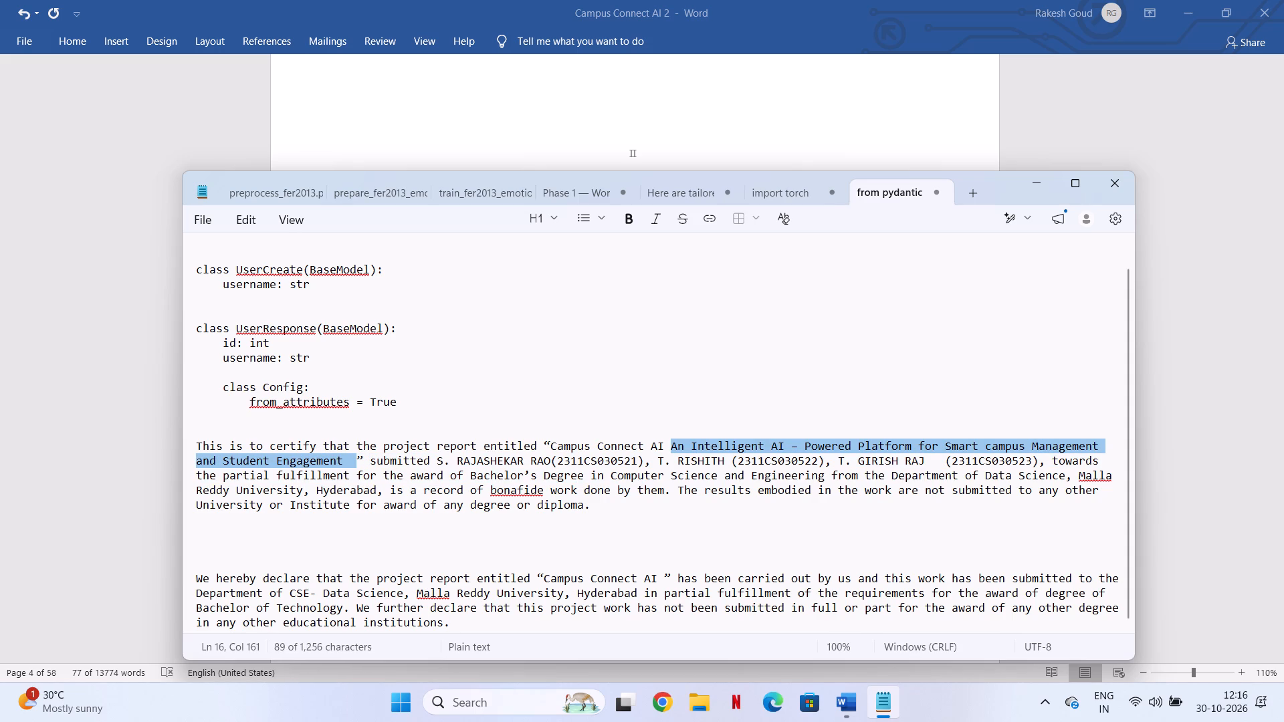
pyautogui.moveTo(358, 459); pyautogui.dragTo(356, 459)
pyautogui.hotkey('ctrl', 'c')
pyautogui.hotkey('ctrl', 'c')
pyautogui.hotkey('alt', 'Tab')
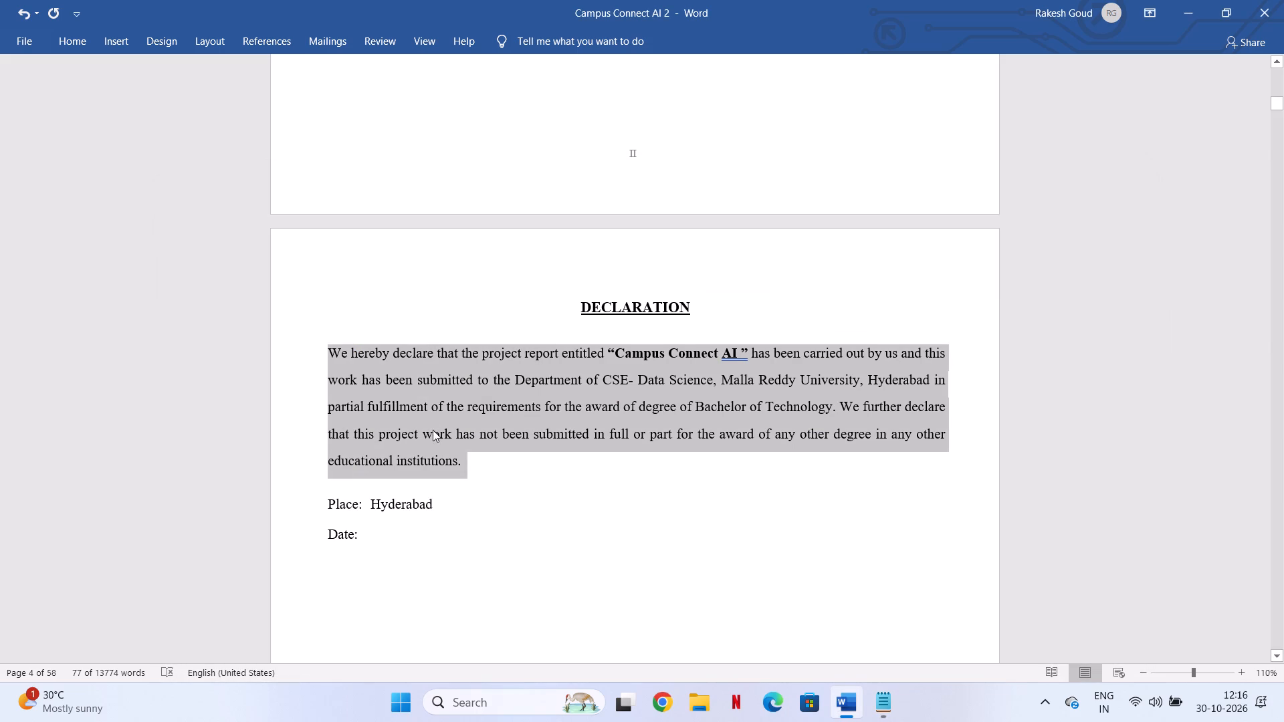
pyautogui.hotkey('alt', 'Tab')
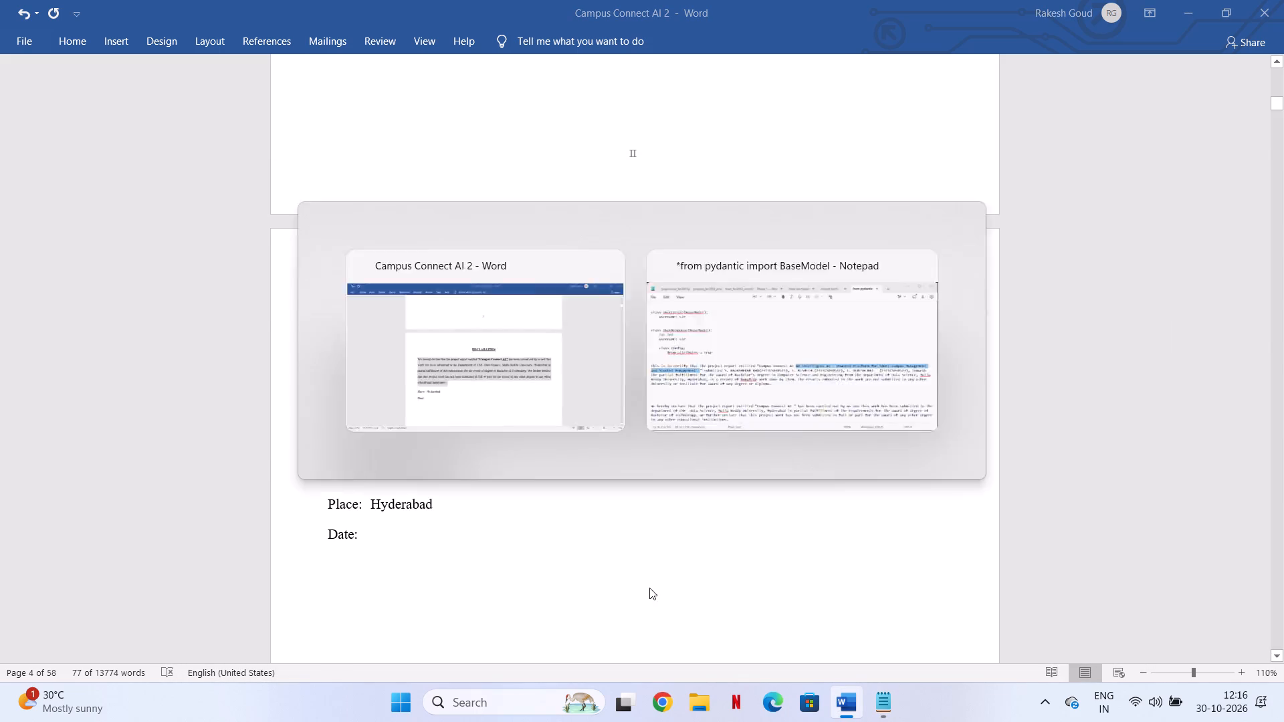
pyautogui.click(662, 577)
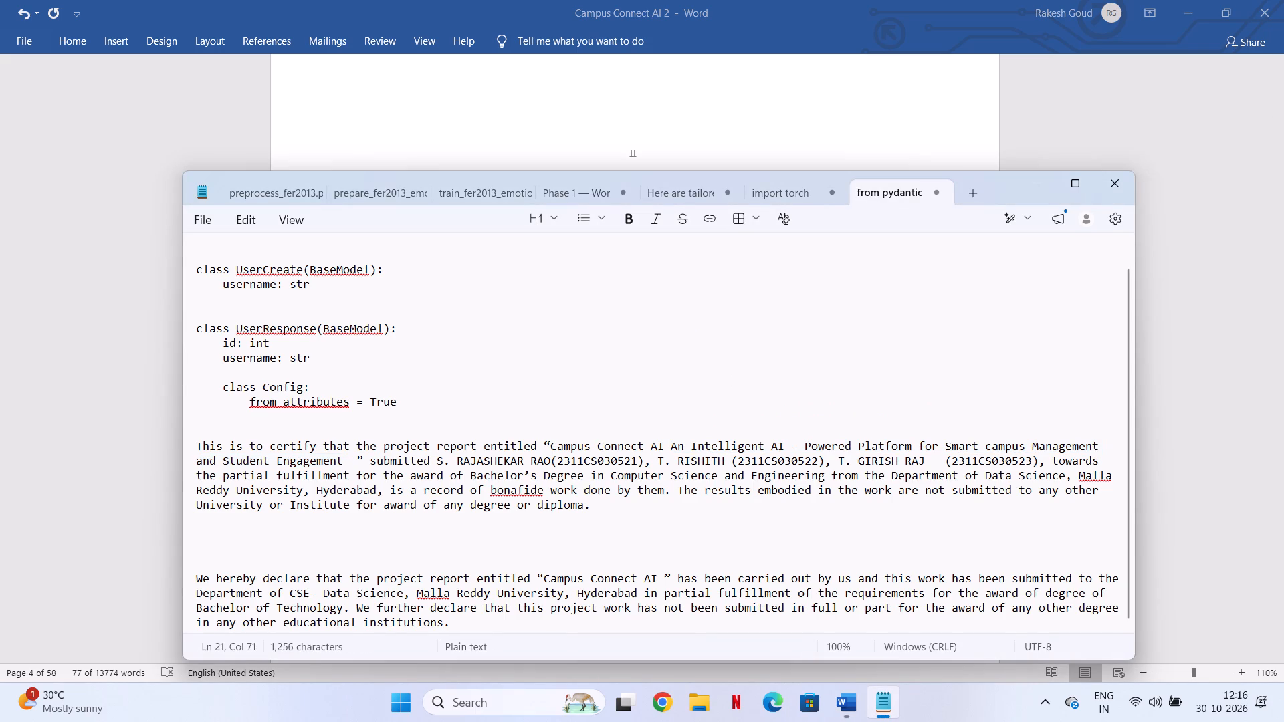
pyautogui.hotkey('shift', ':')
pyautogui.press('BackSpace')
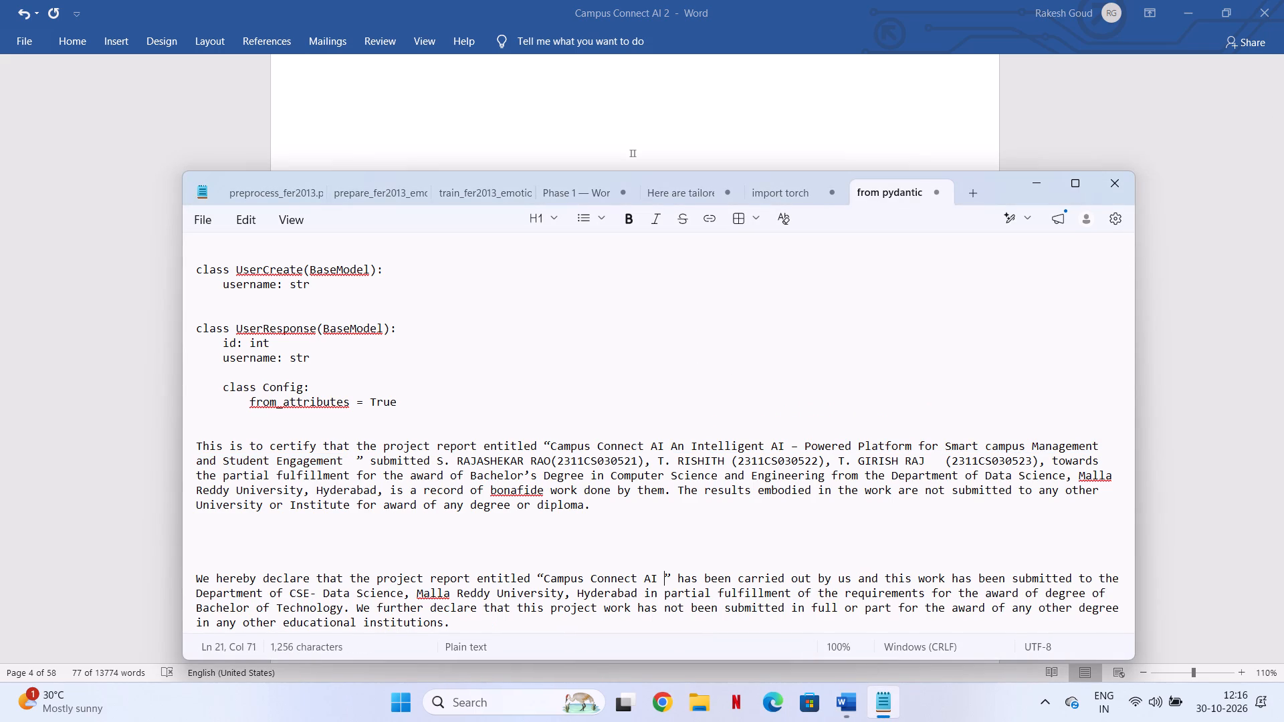
pyautogui.press('BackSpace')
pyautogui.press('space')
pyautogui.write(':')
pyautogui.press('space')
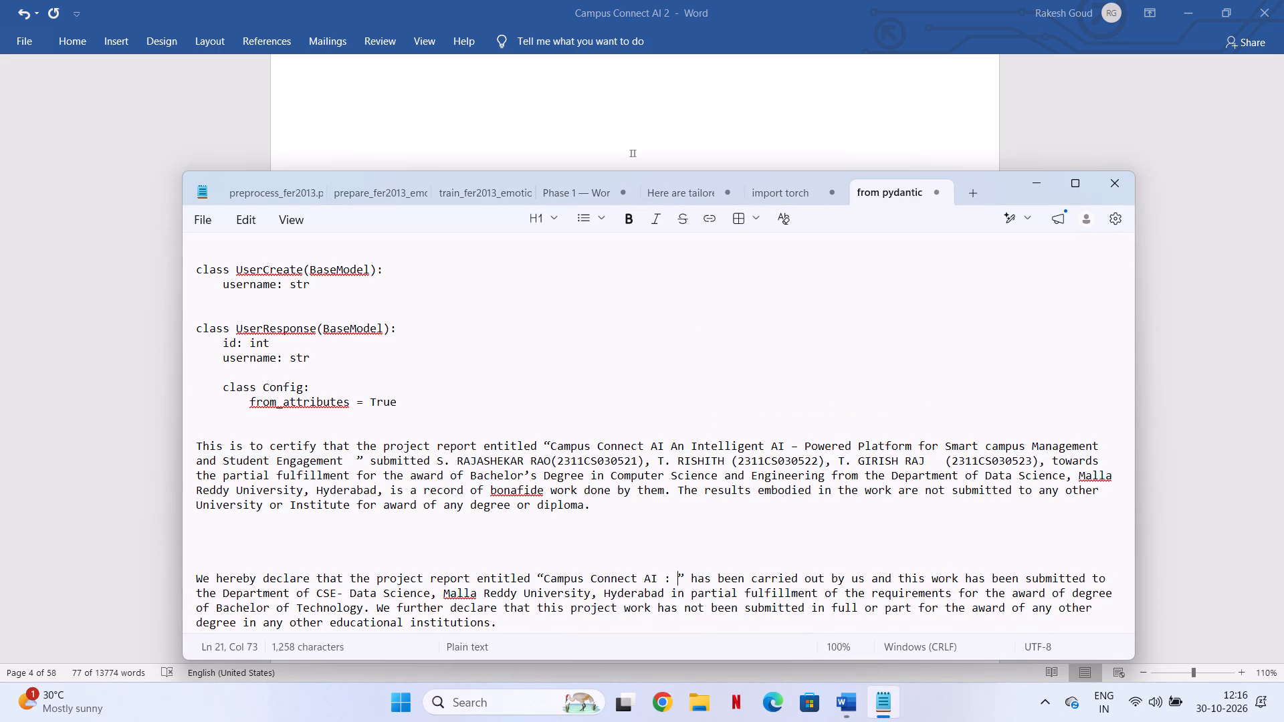
pyautogui.hotkey('ctrl', 'v')
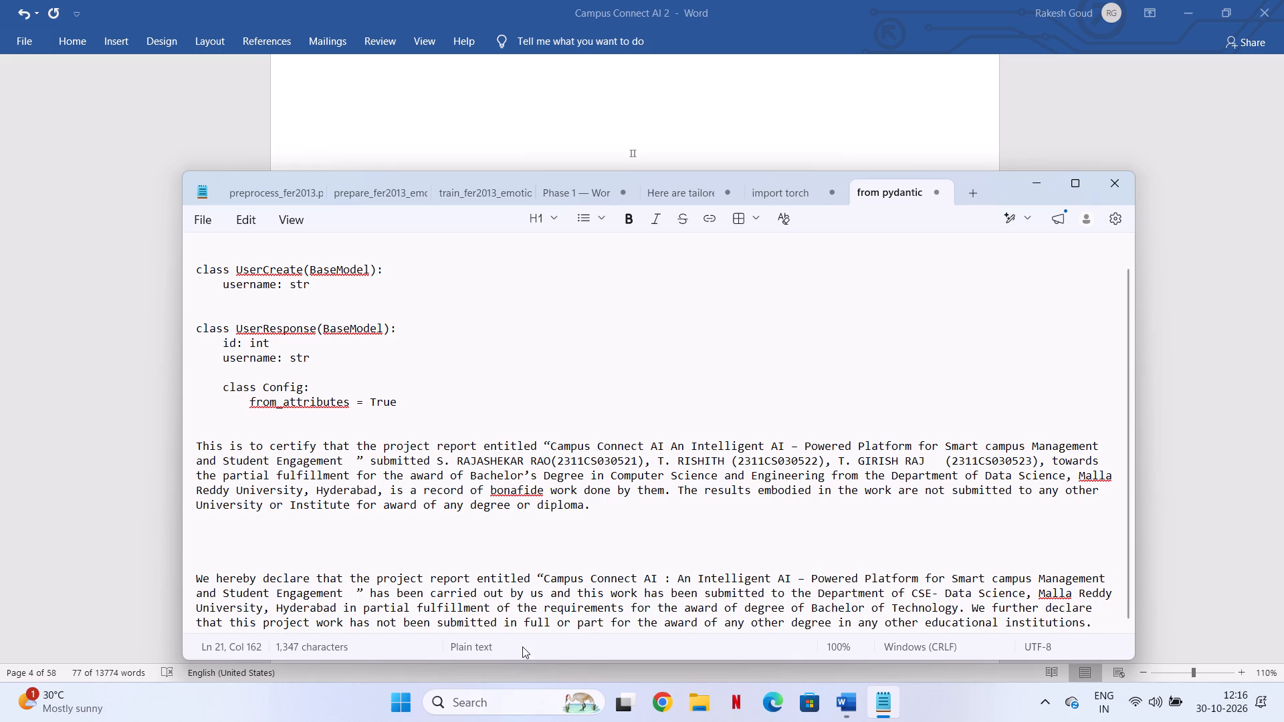
# Copy the full declaration paragraph from Notepad and paste it over the selected declaration paragraph in the Word report.
pyautogui.scroll(-3, 340, 592)
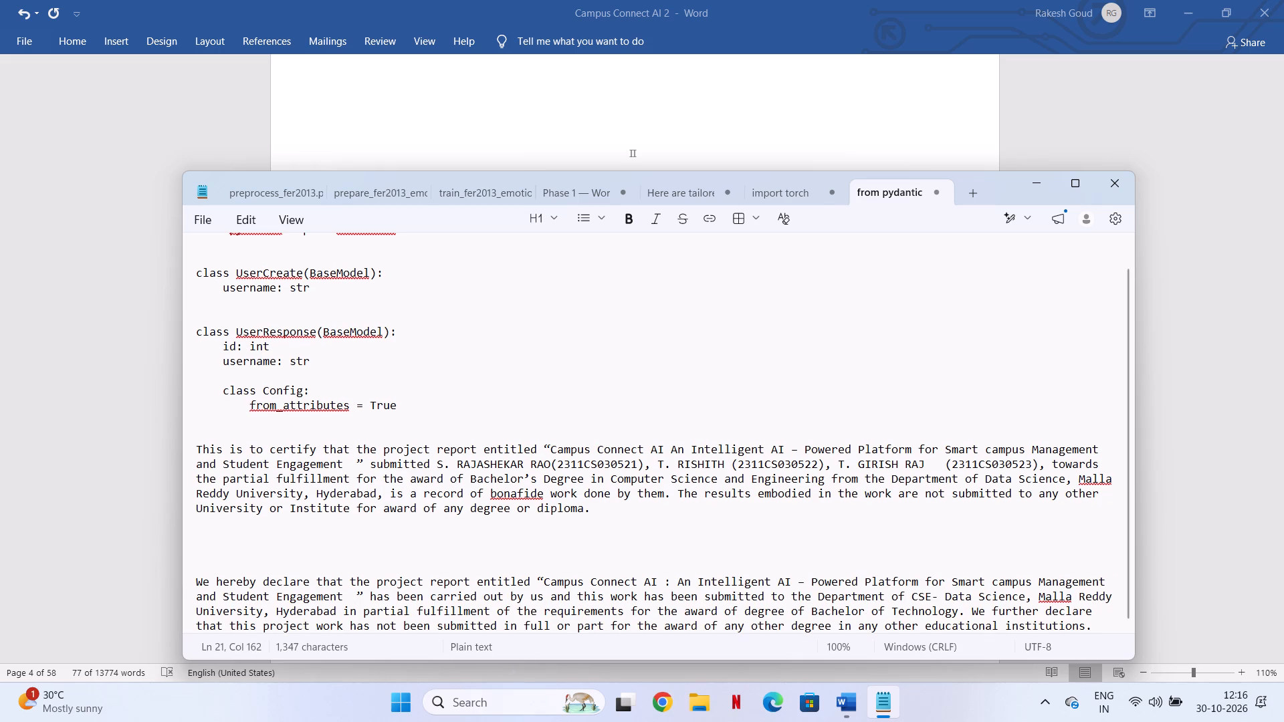
pyautogui.moveTo(196, 582); pyautogui.dragTo(982, 634)
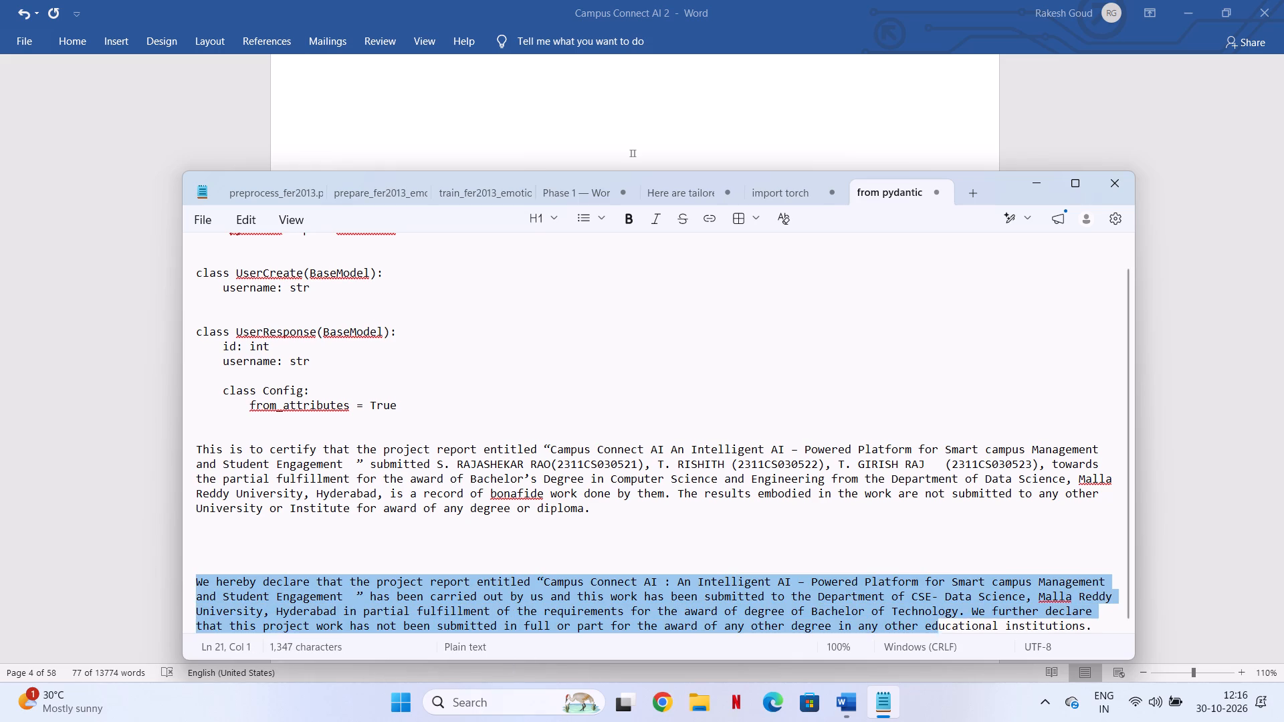
pyautogui.moveTo(982, 634); pyautogui.dragTo(1124, 640)
pyautogui.hotkey('ctrl', 'c')
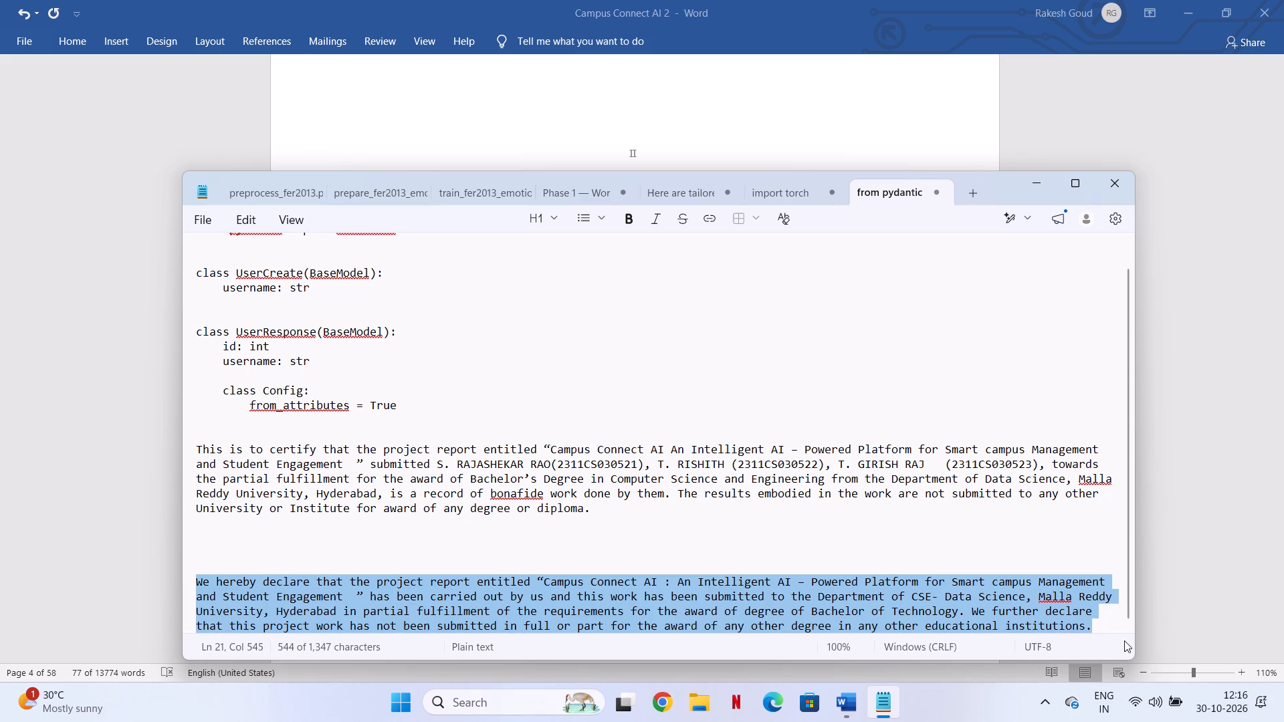
pyautogui.hotkey('ctrl', 'c')
pyautogui.hotkey('alt', 'Tab')
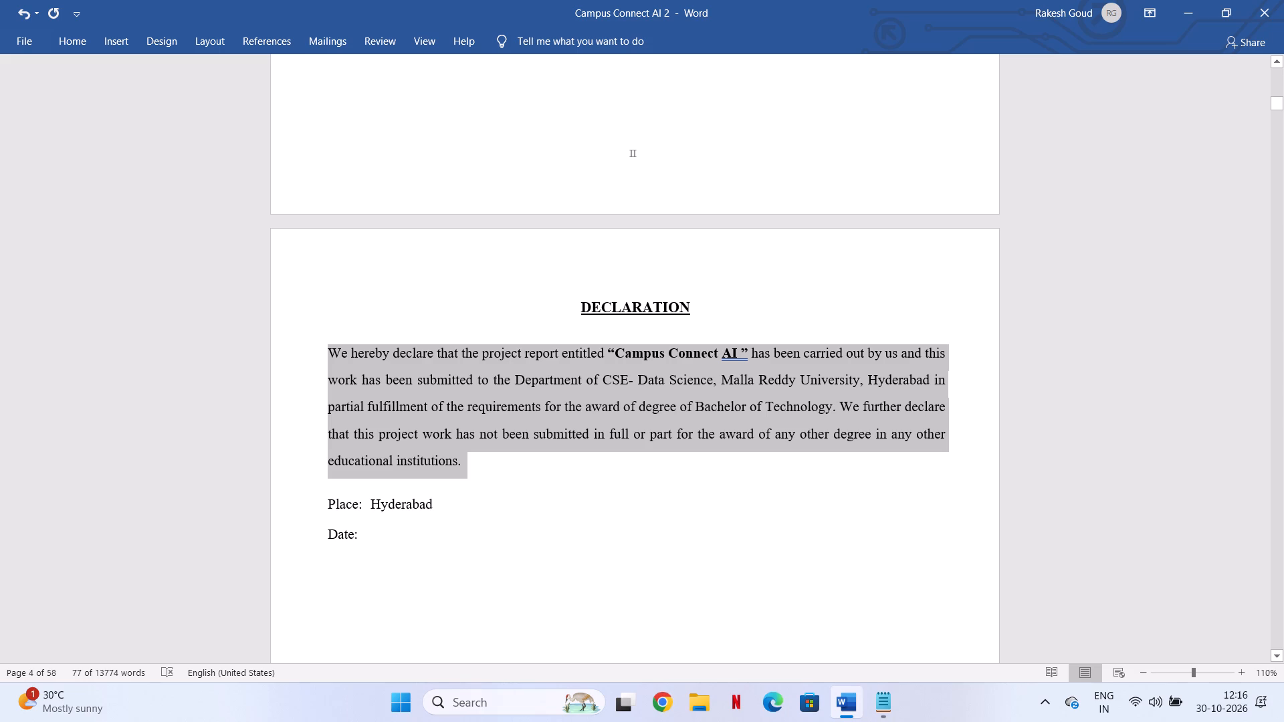
pyautogui.hotkey('ctrl', 'v')
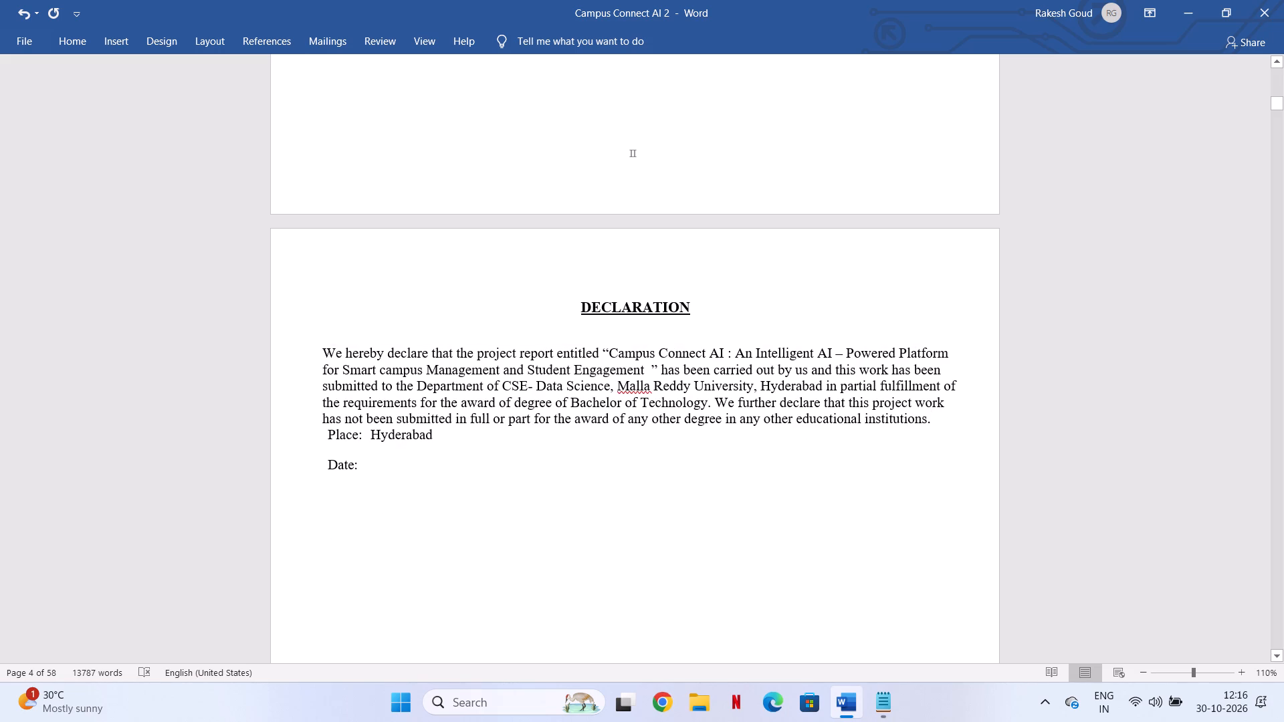
# Make the quoted project title in the declaration paragraph bold, from "Campus Connect AI" through "Student Engagement".
pyautogui.moveTo(603, 351); pyautogui.dragTo(608, 378)
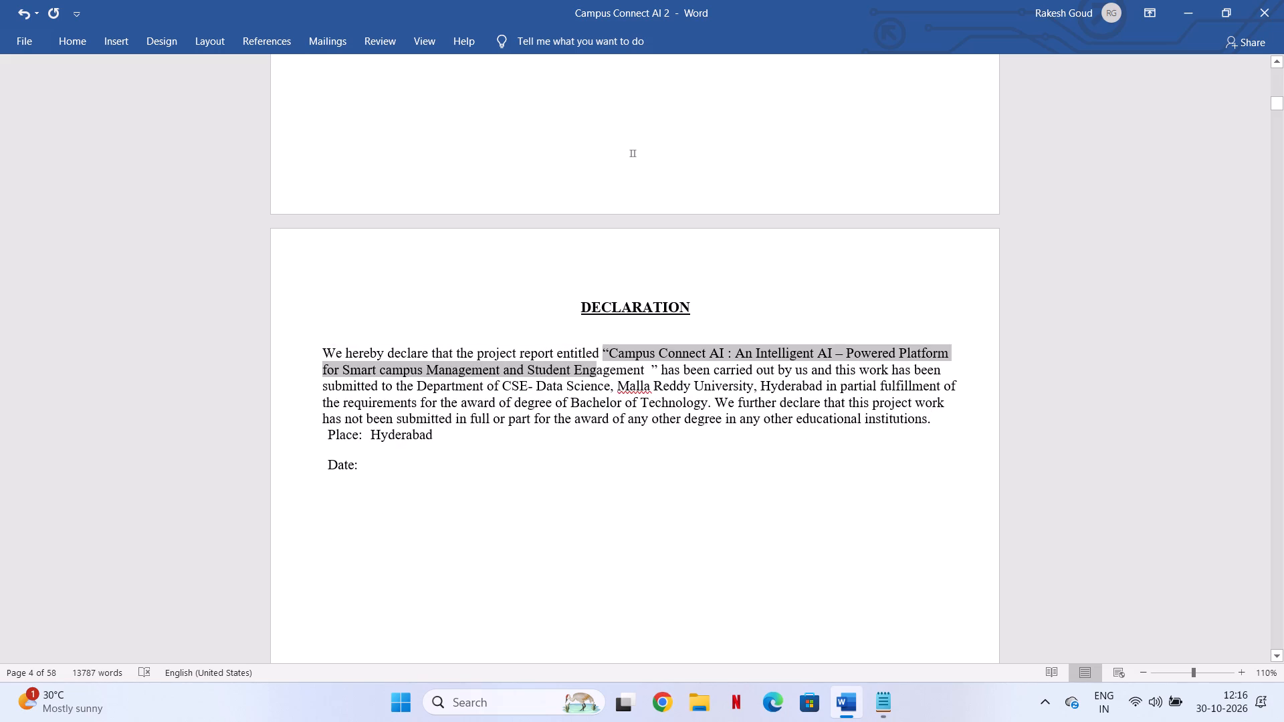
pyautogui.moveTo(608, 378); pyautogui.dragTo(657, 372)
pyautogui.click(675, 349)
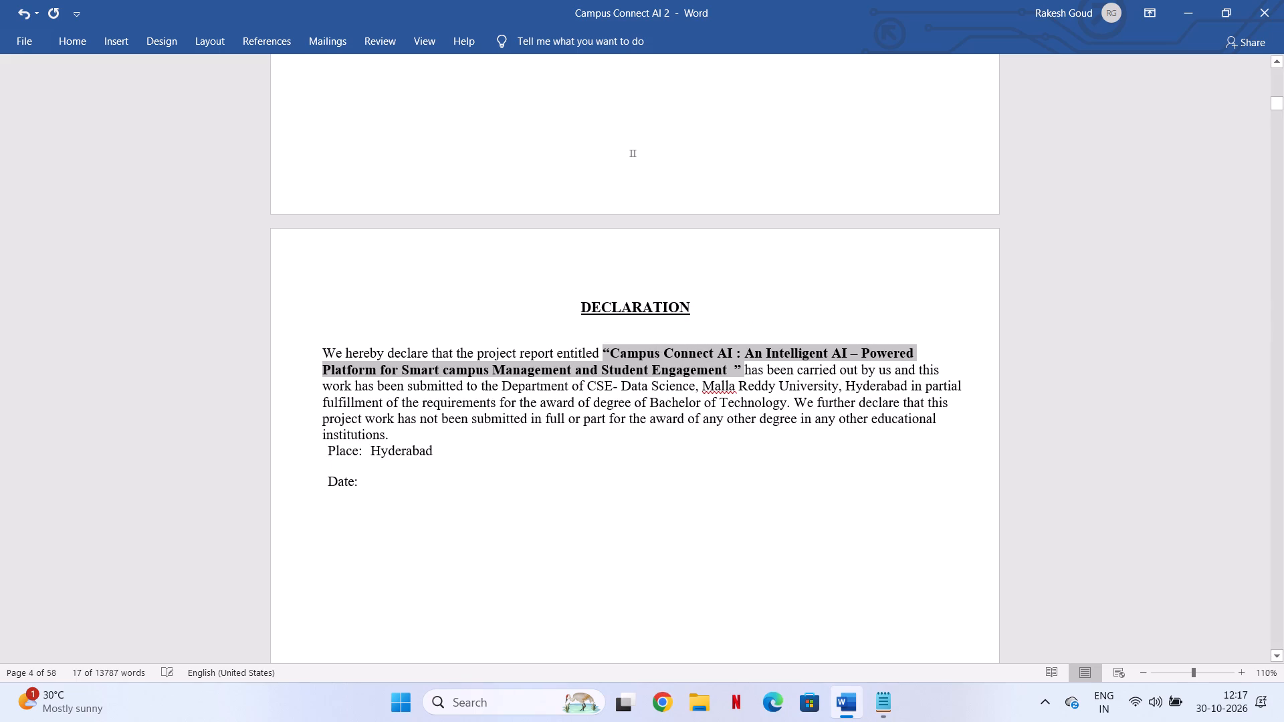
# Format the whole declaration paragraph with 1.5 line spacing and justified alignment.
pyautogui.moveTo(322, 350); pyautogui.dragTo(389, 432)
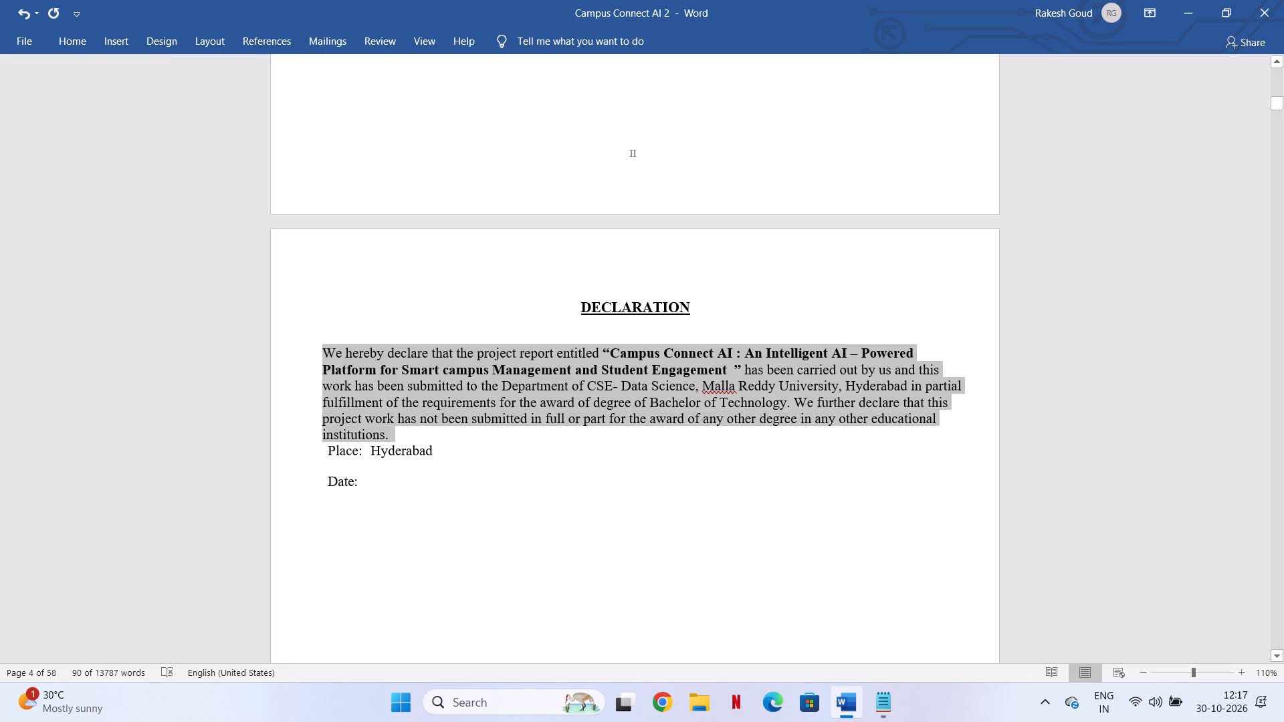
pyautogui.click(66, 47)
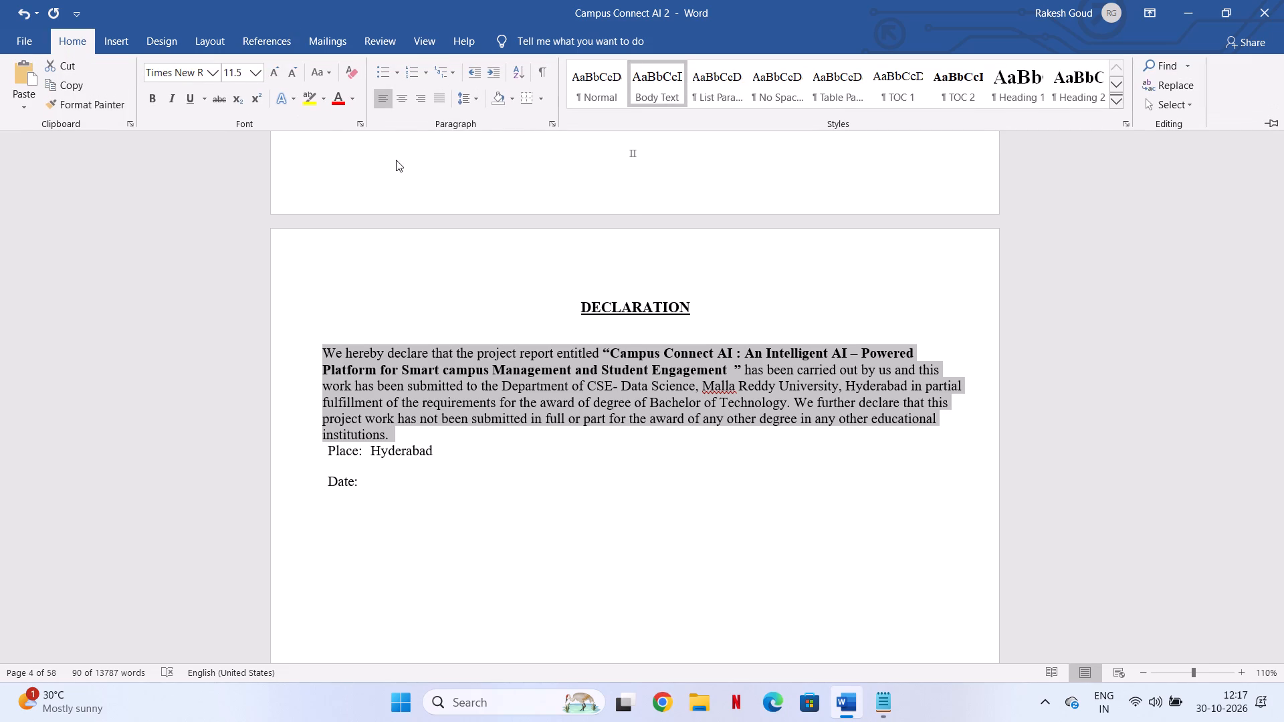
pyautogui.click(481, 99)
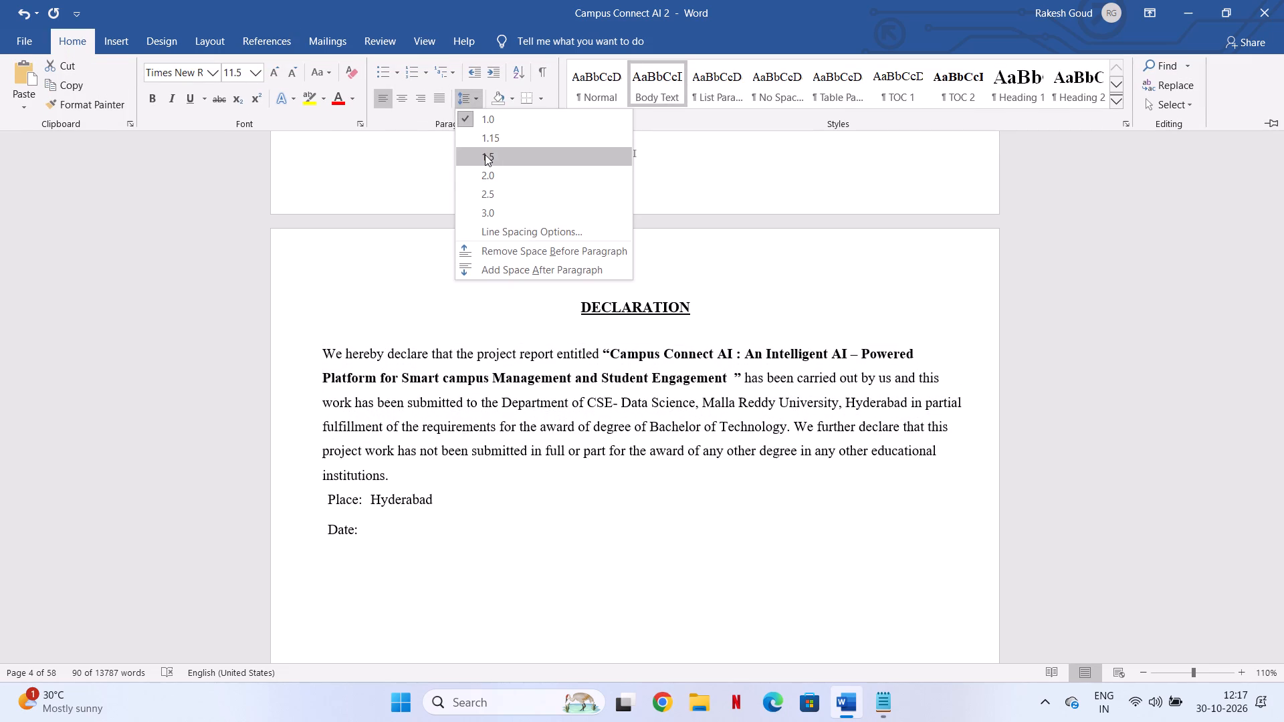
pyautogui.click(485, 154)
pyautogui.click(488, 395)
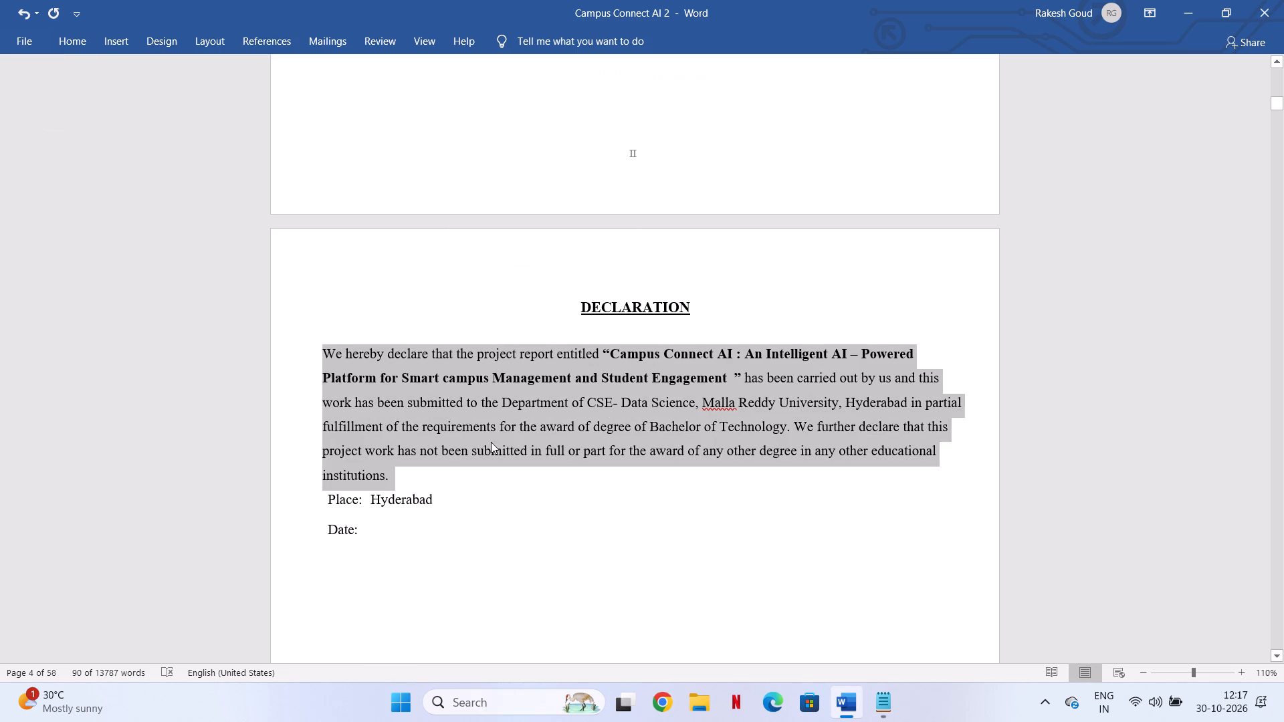
pyautogui.click(75, 42)
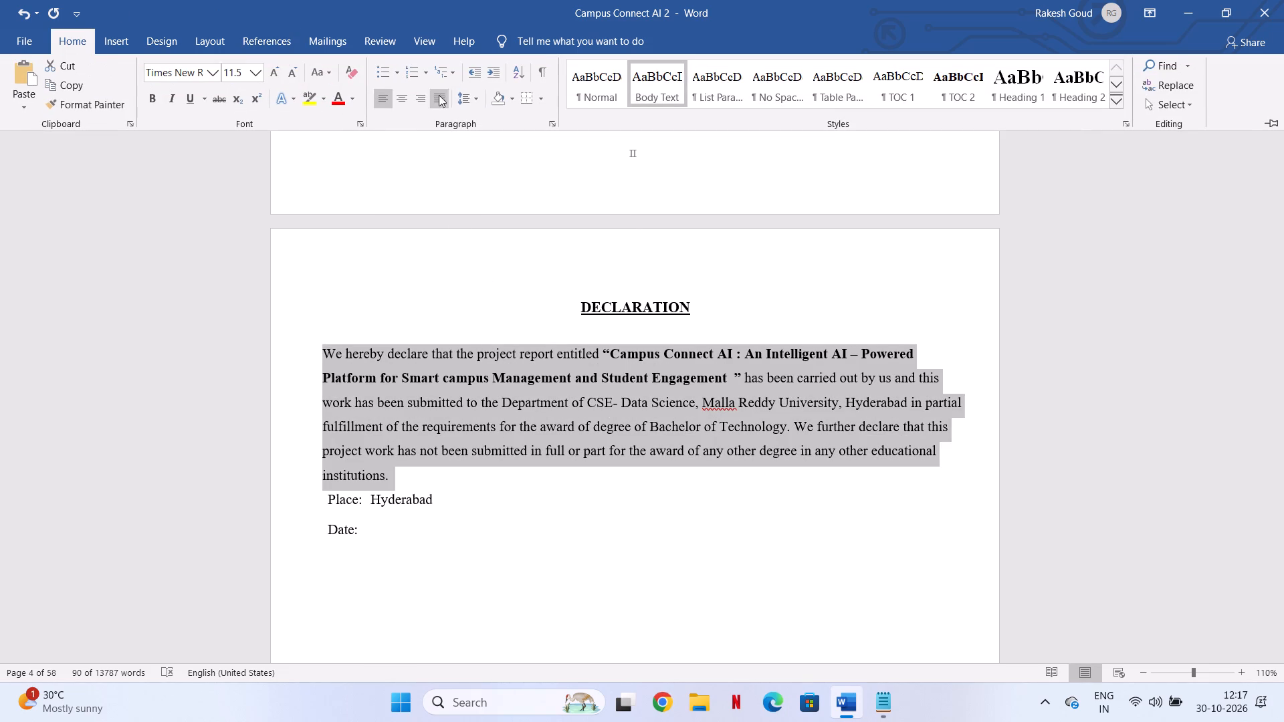
pyautogui.click(435, 106)
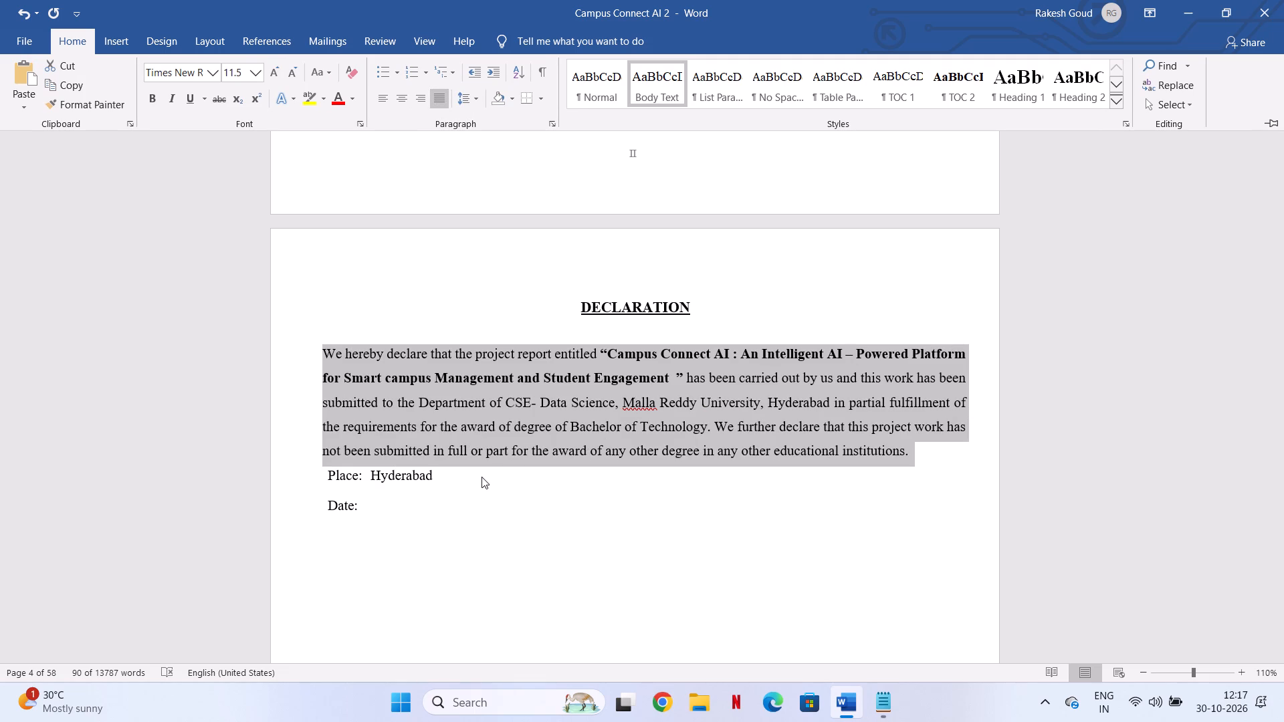
pyautogui.click(487, 502)
# Copy the formatting of the word "work" in the certificate paragraph onto the declaration text that follows the project title.
pyautogui.scroll(3, 487, 502)
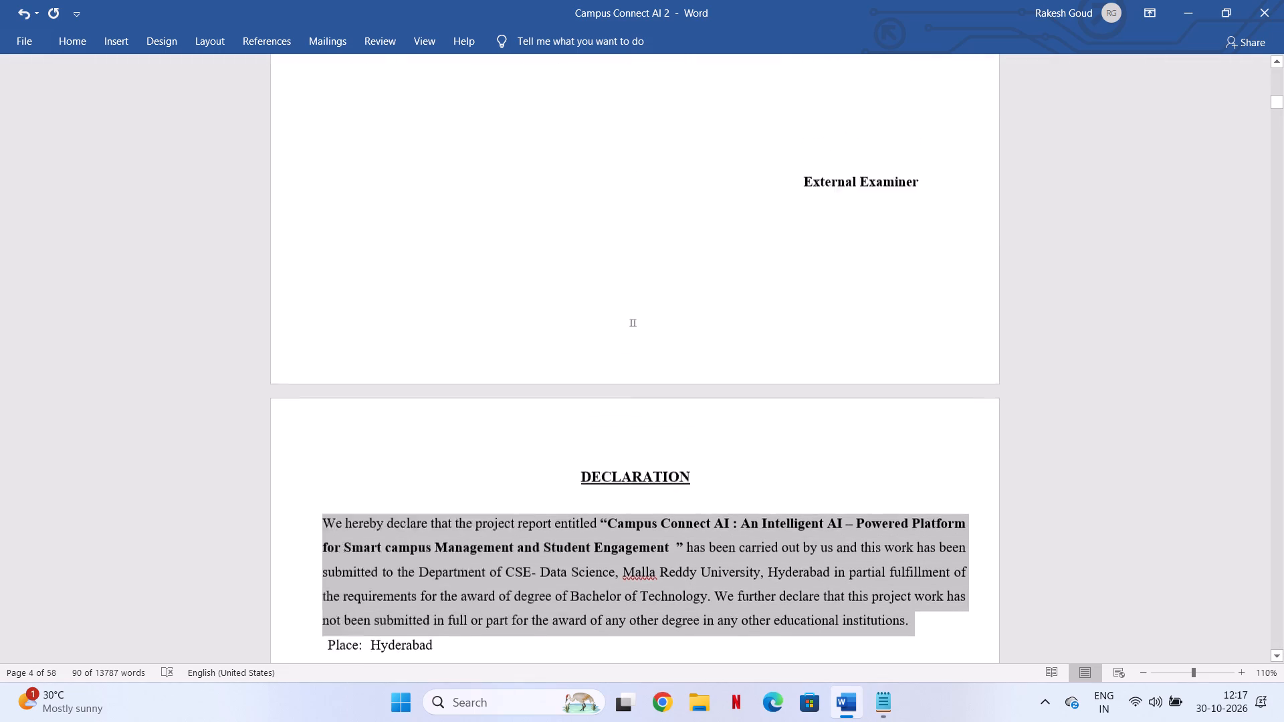
pyautogui.scroll(5, 487, 502)
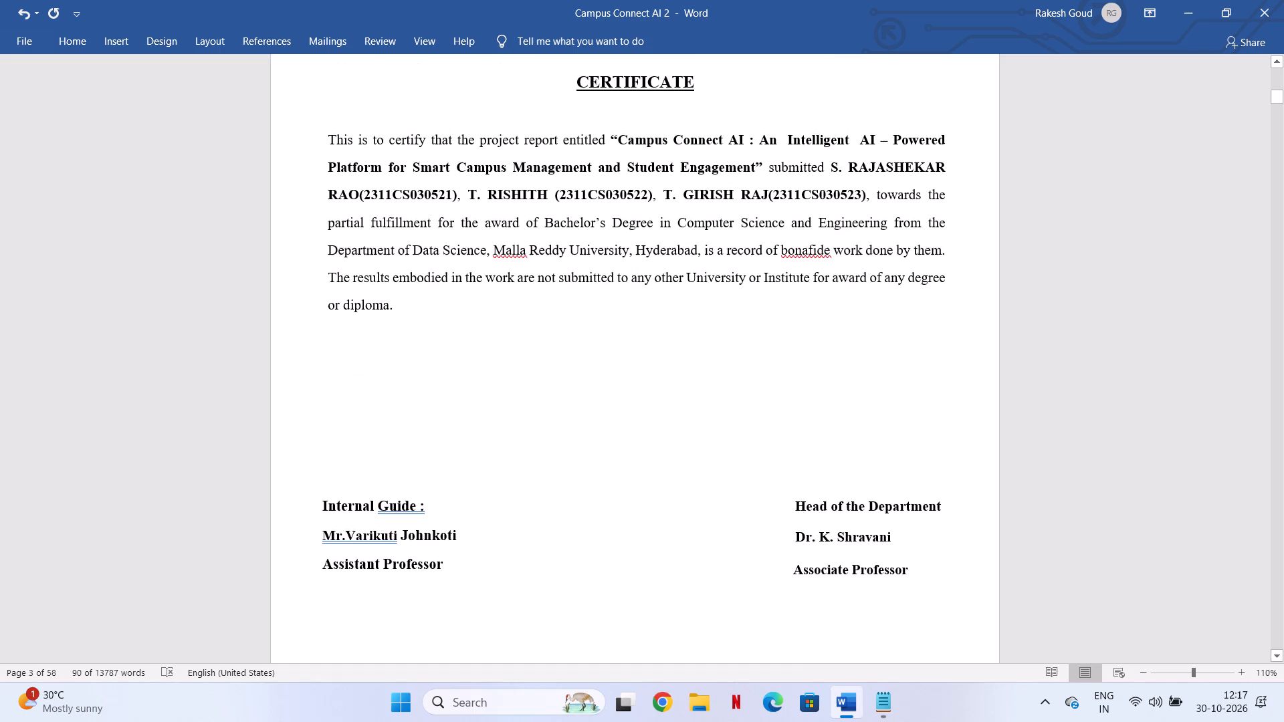
pyautogui.moveTo(514, 287); pyautogui.dragTo(478, 272)
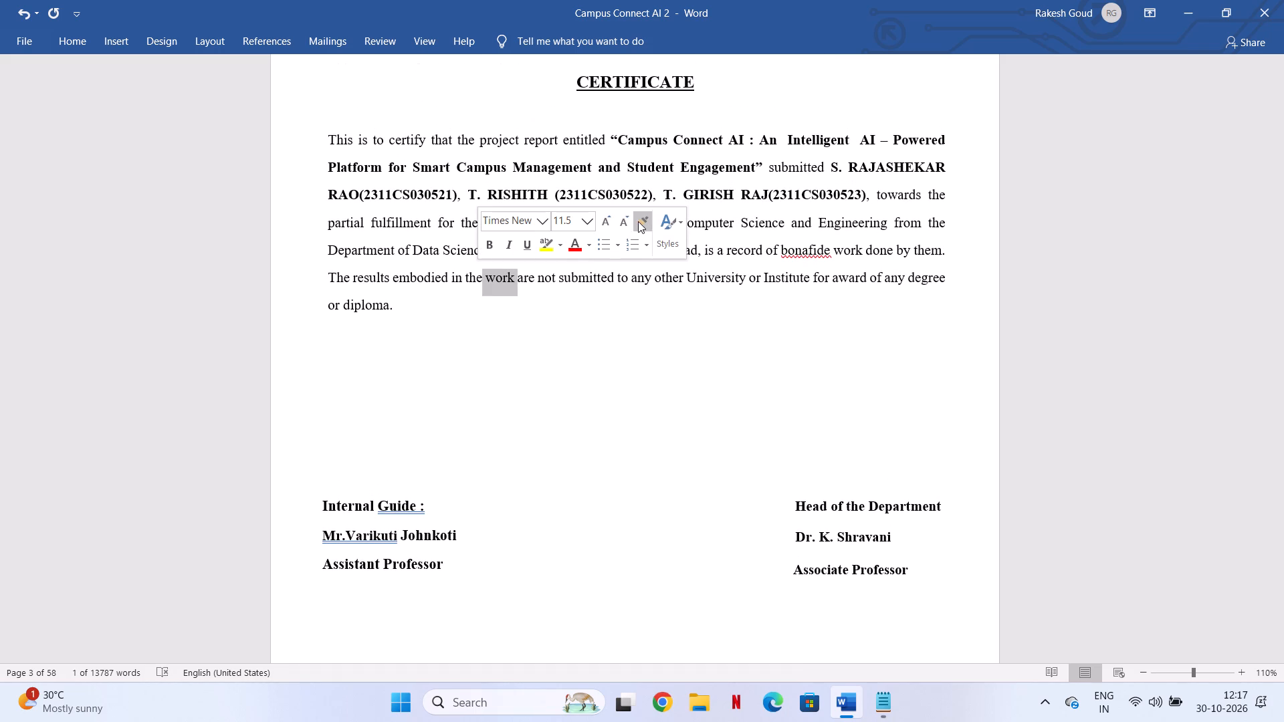
pyautogui.click(641, 221)
pyautogui.scroll(-6, 512, 563)
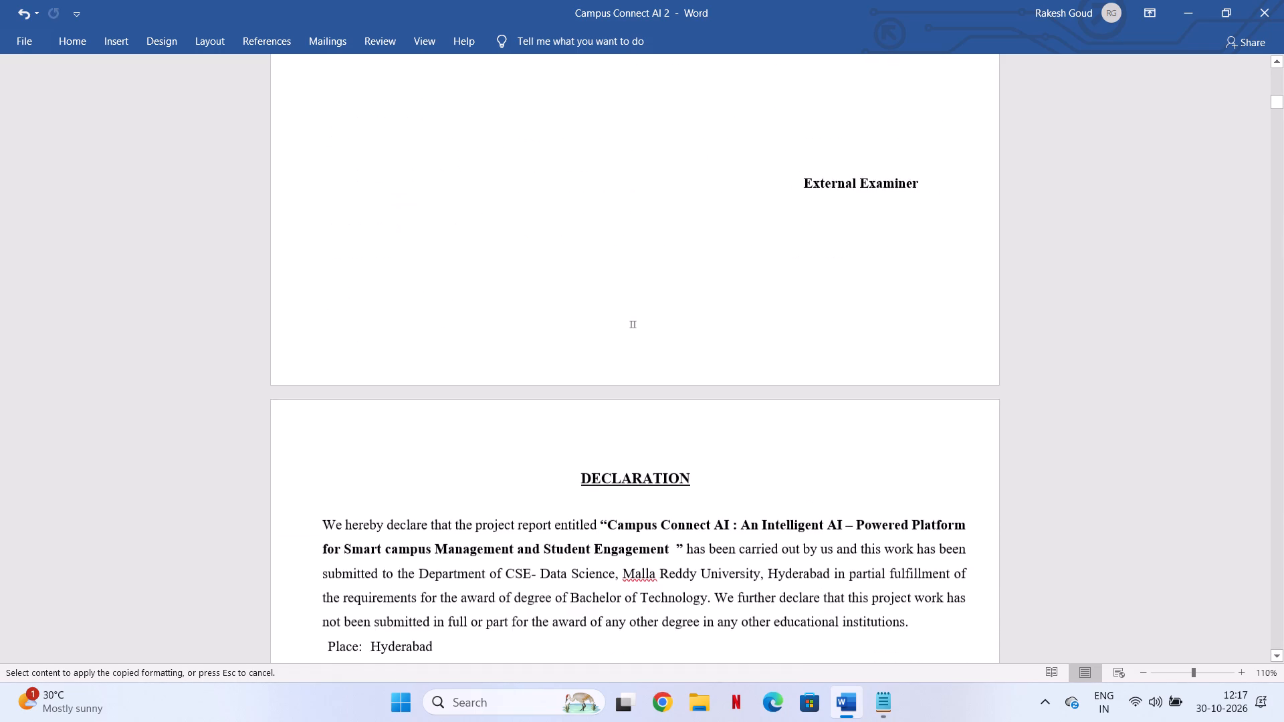
pyautogui.scroll(-1, 512, 563)
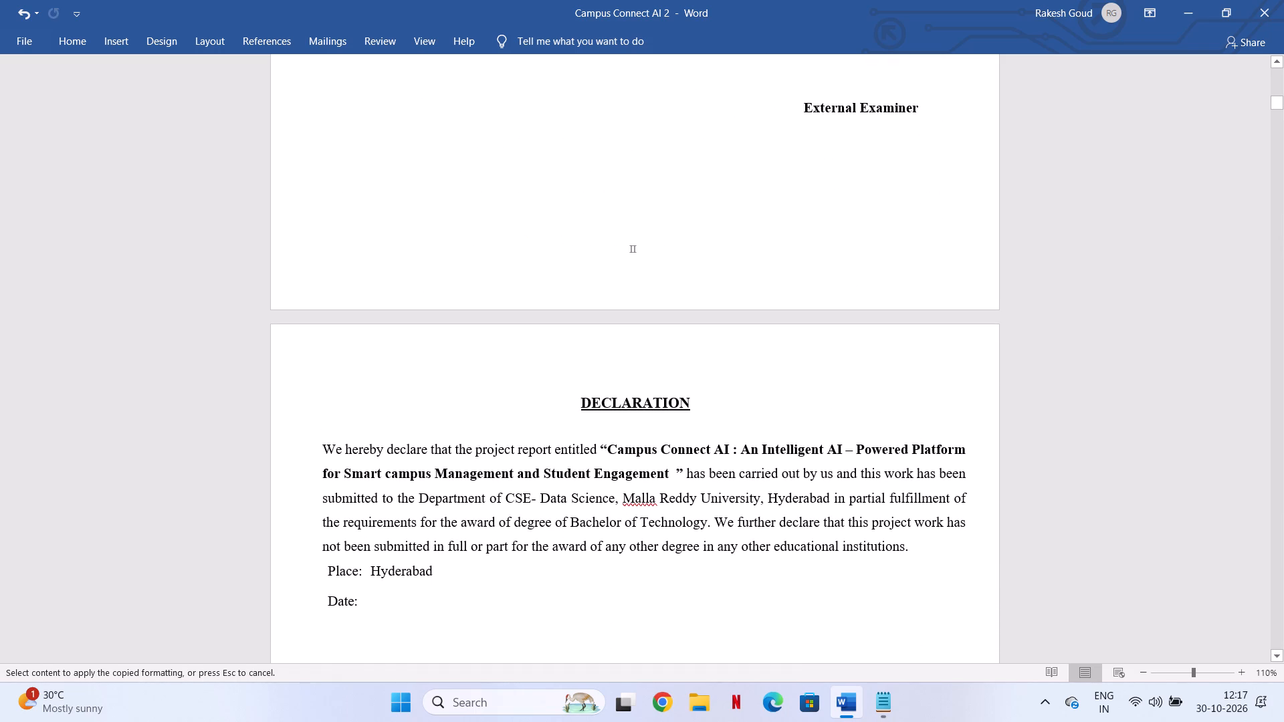
pyautogui.moveTo(917, 548); pyautogui.dragTo(688, 480)
pyautogui.click(613, 630)
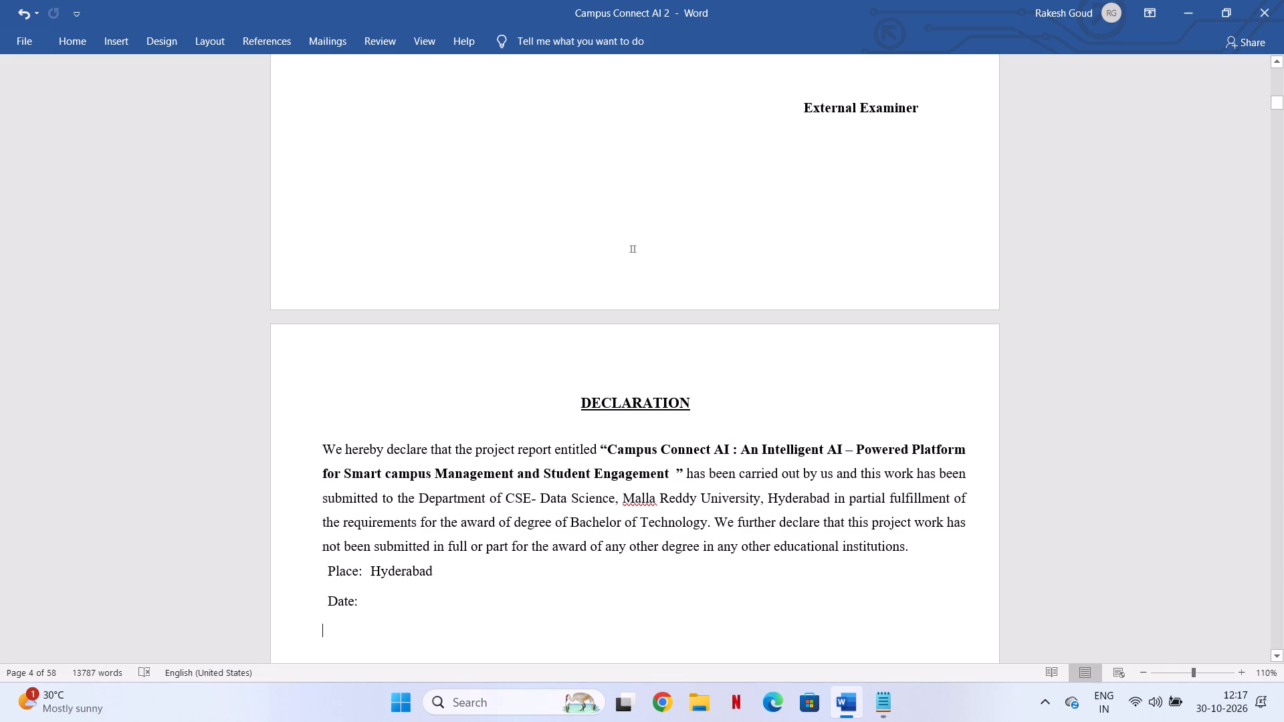
# Insert a blank line between the declaration paragraph and the "Place: Hyderabad" line.
pyautogui.click(940, 544)
pyautogui.press('Return')
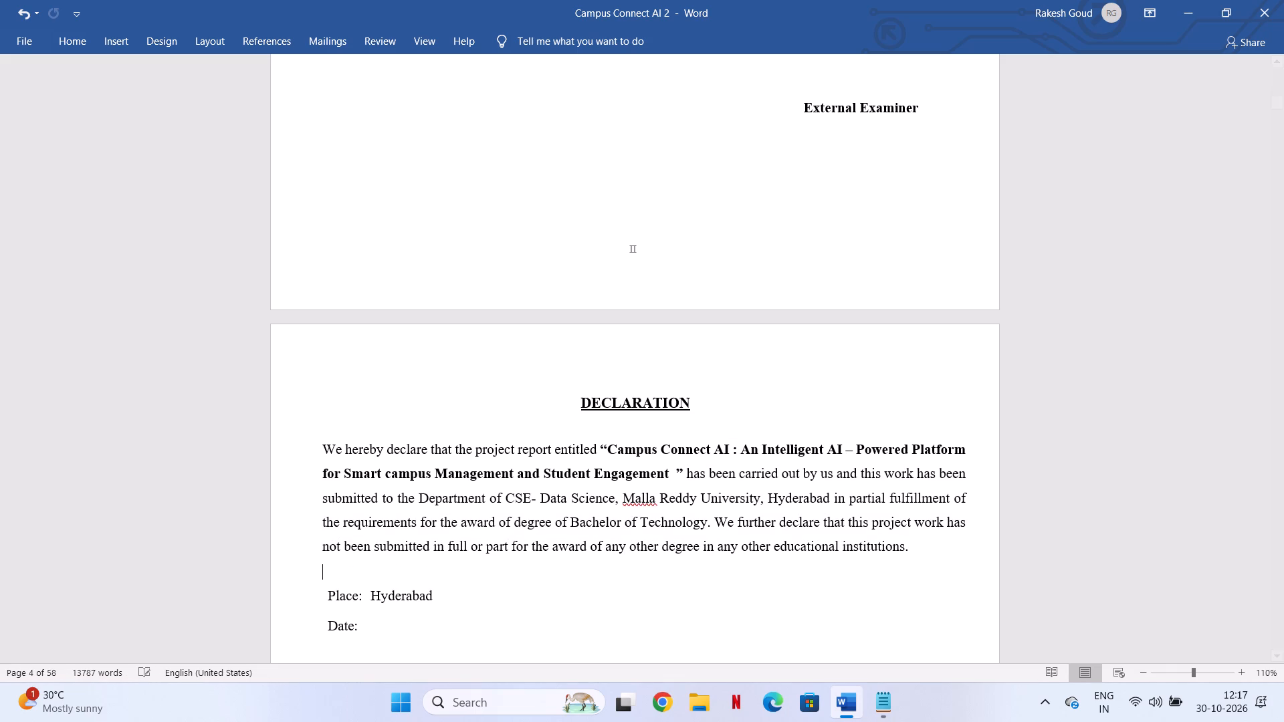
# Capitalize the lowercase "campus" in the cover page title so that it reads "Smart Campus Management".
pyautogui.scroll(-1, 940, 544)
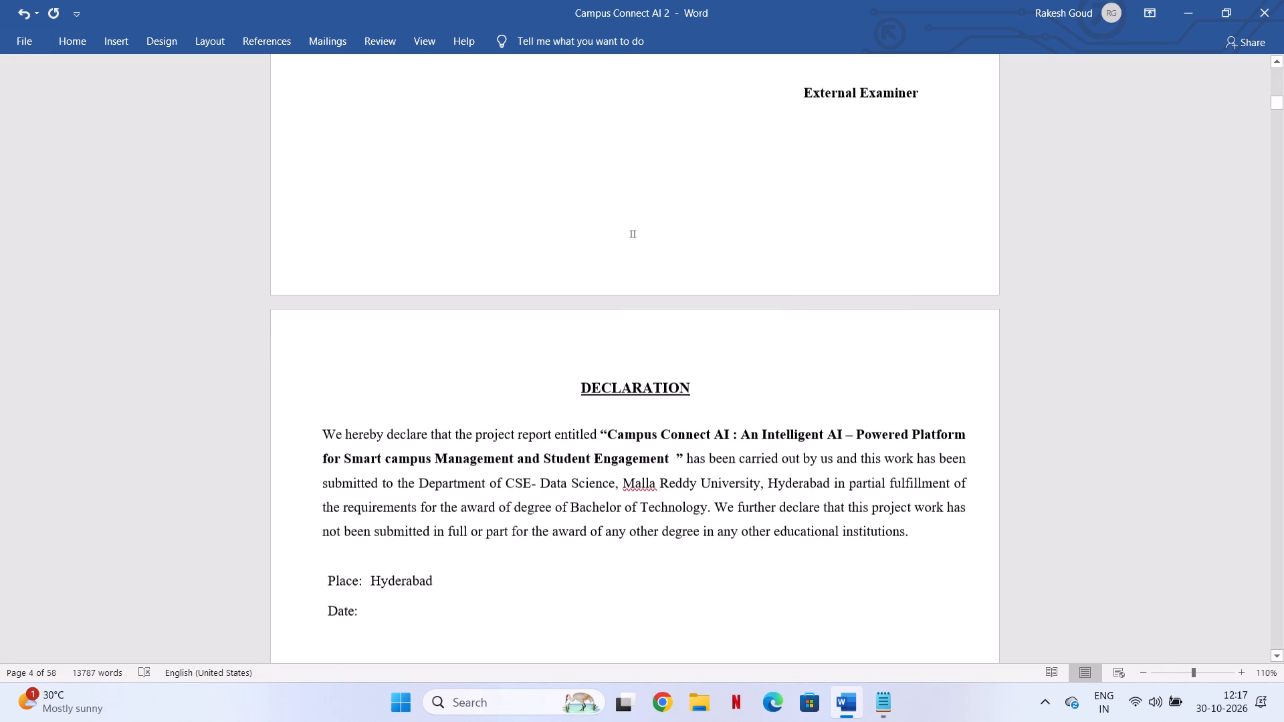
pyautogui.scroll(-4, 940, 544)
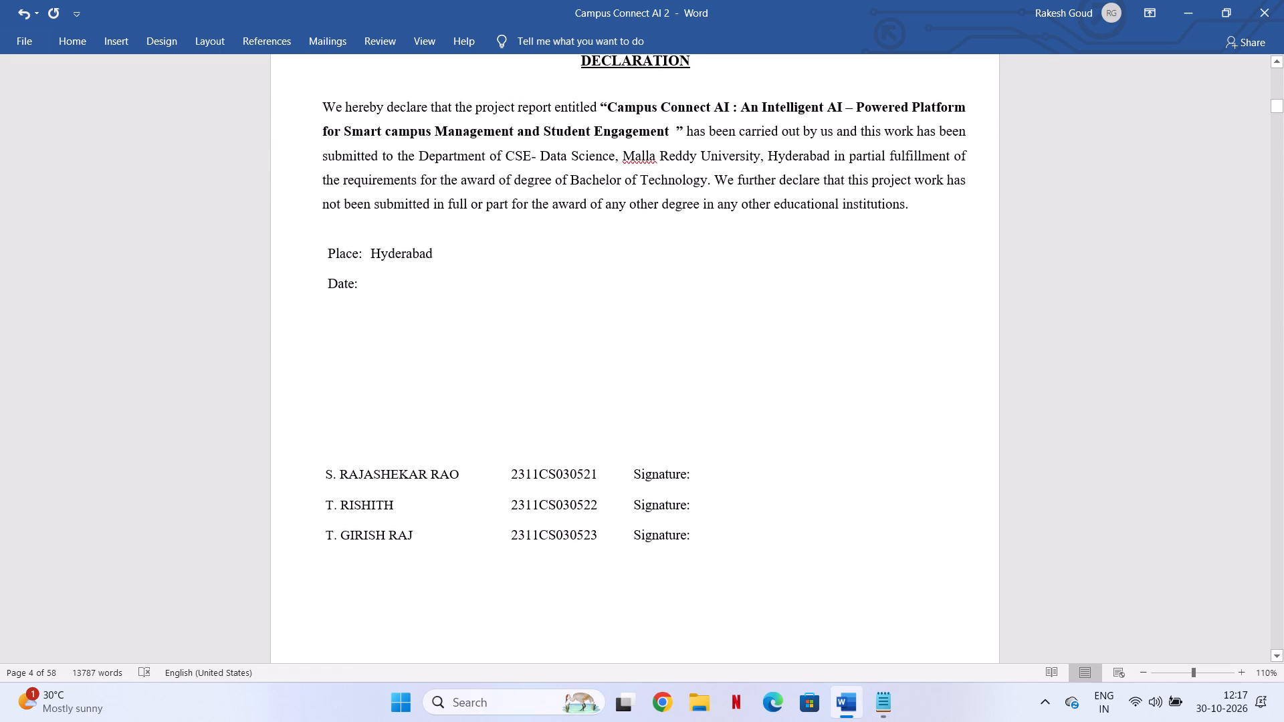
pyautogui.scroll(13, 940, 544)
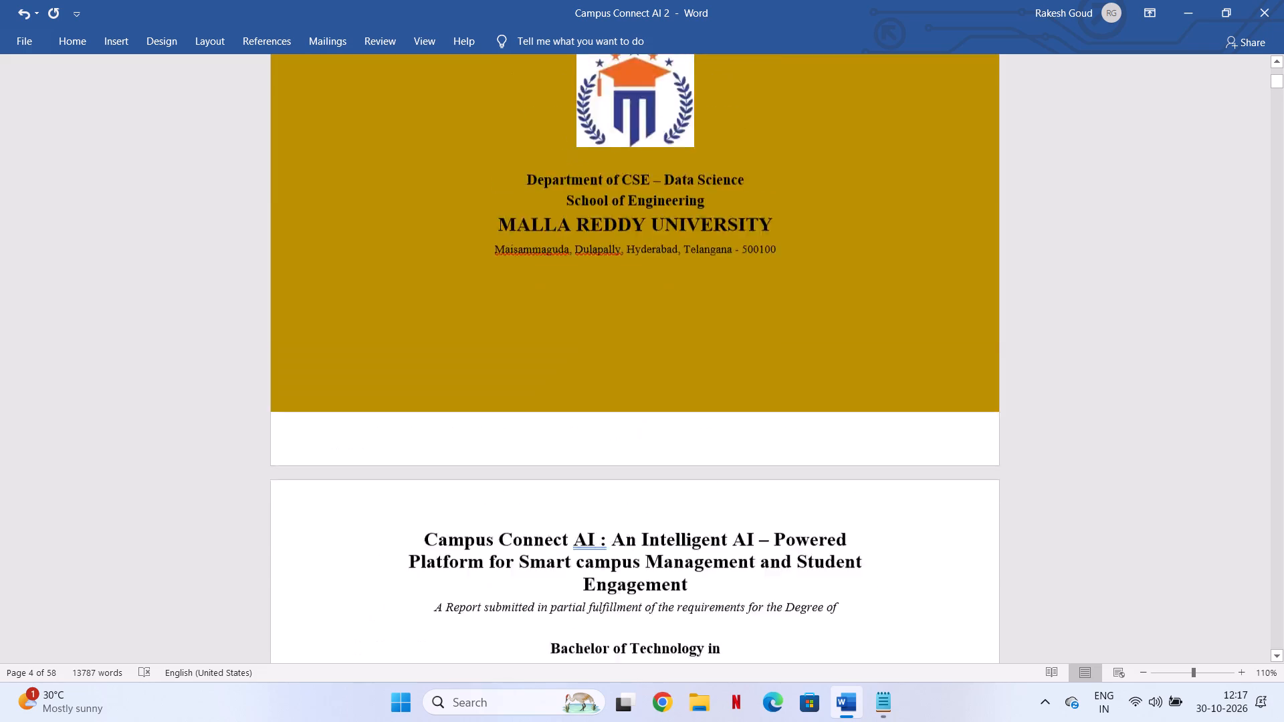
pyautogui.scroll(5, 940, 544)
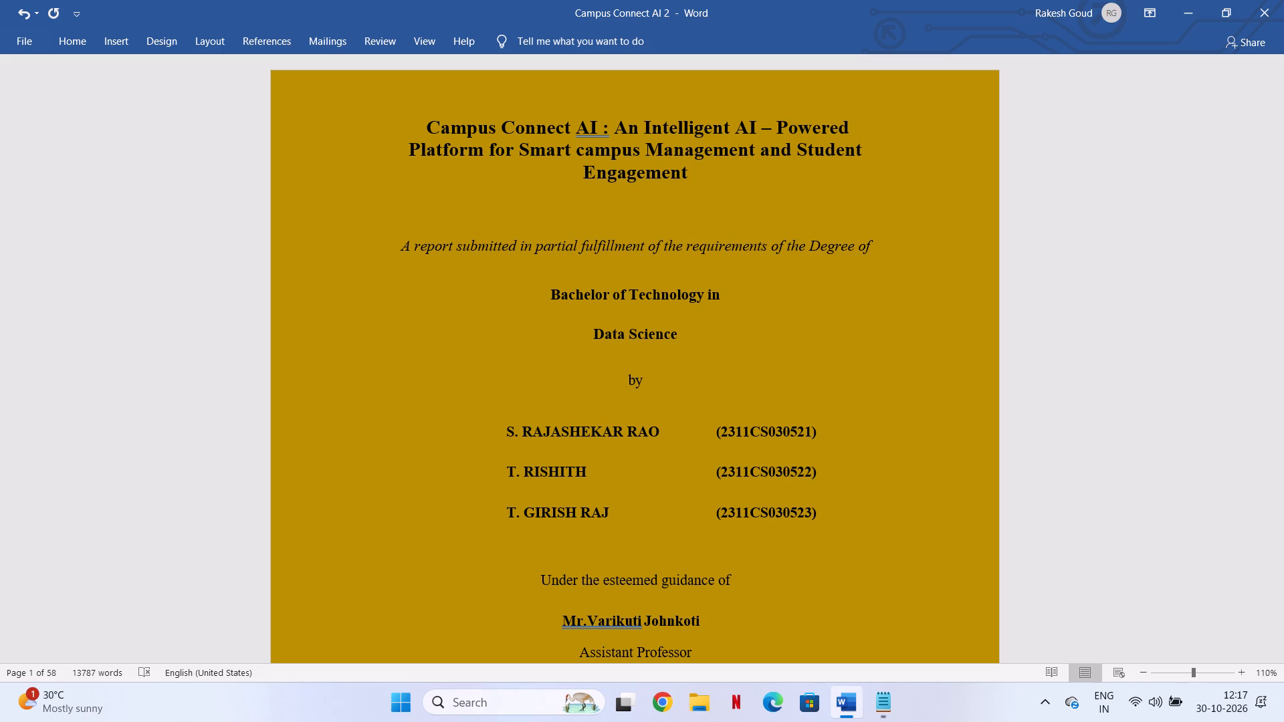
pyautogui.click(584, 152)
pyautogui.press('BackSpace')
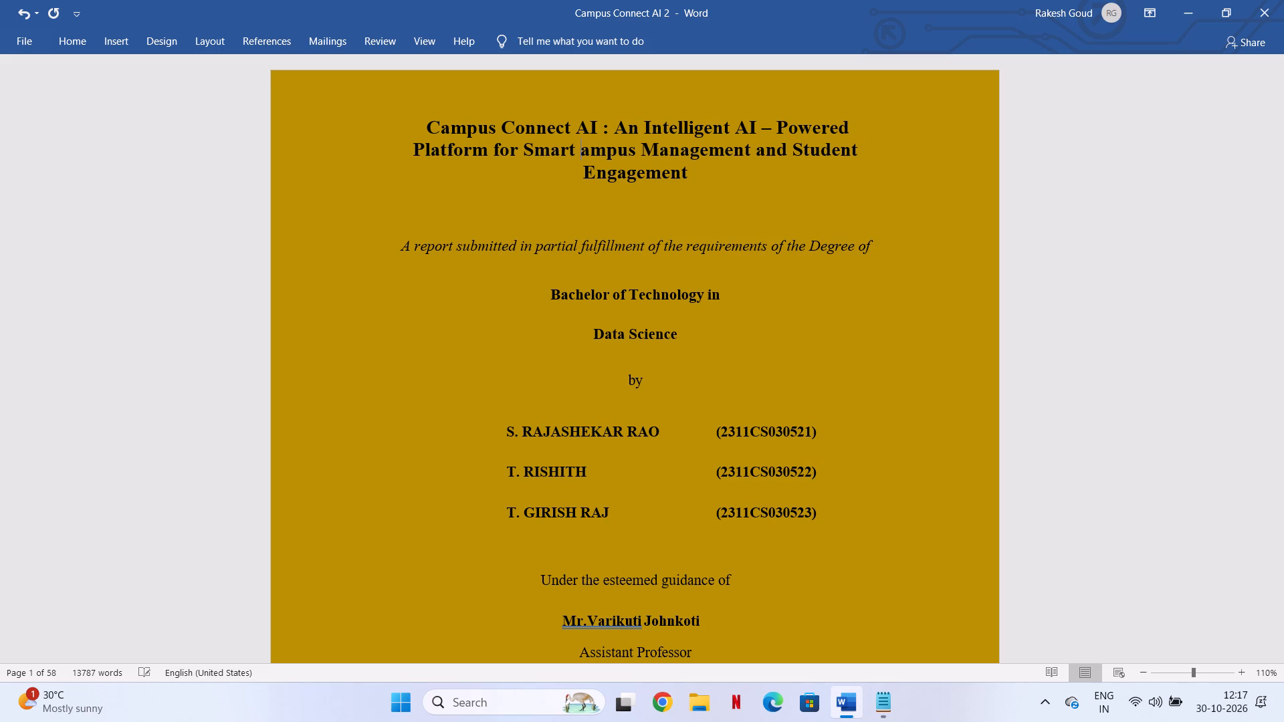
pyautogui.hotkey('shift', 'c')
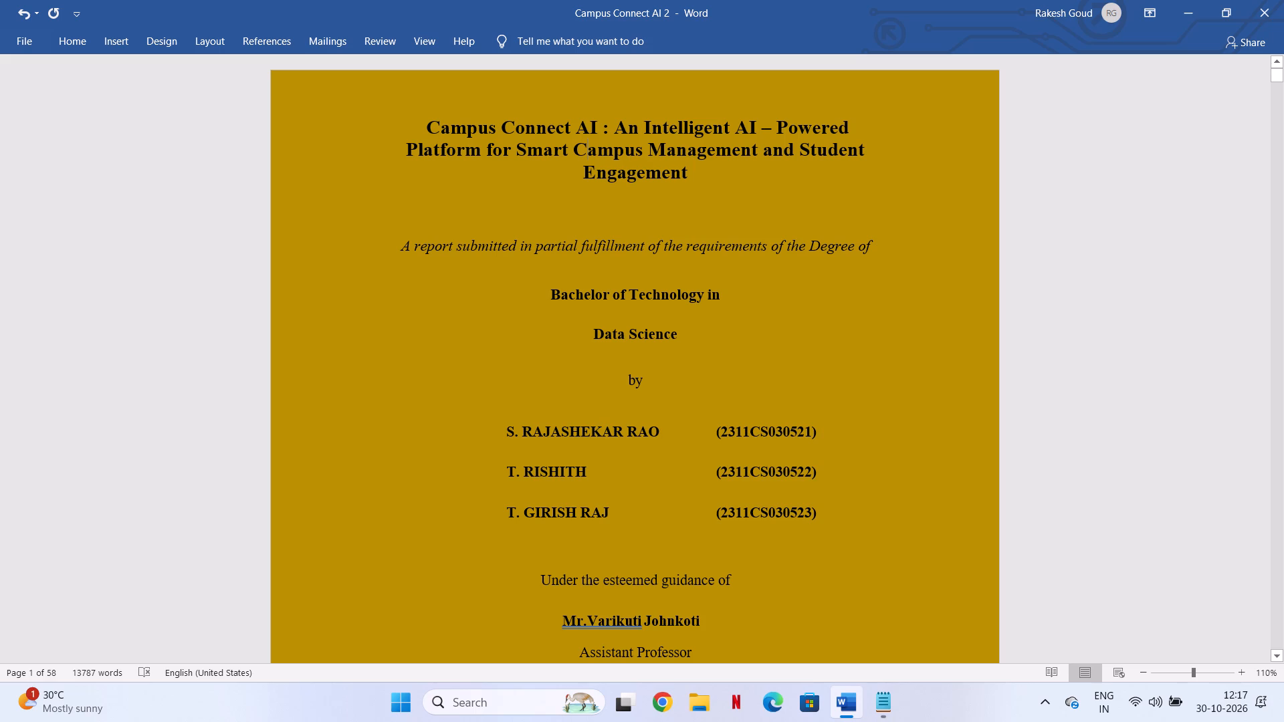
# Review the title, certificate and declaration pages through to the acknowledgement, checking the project title's wording and layout.
pyautogui.scroll(-1, 634, 339)
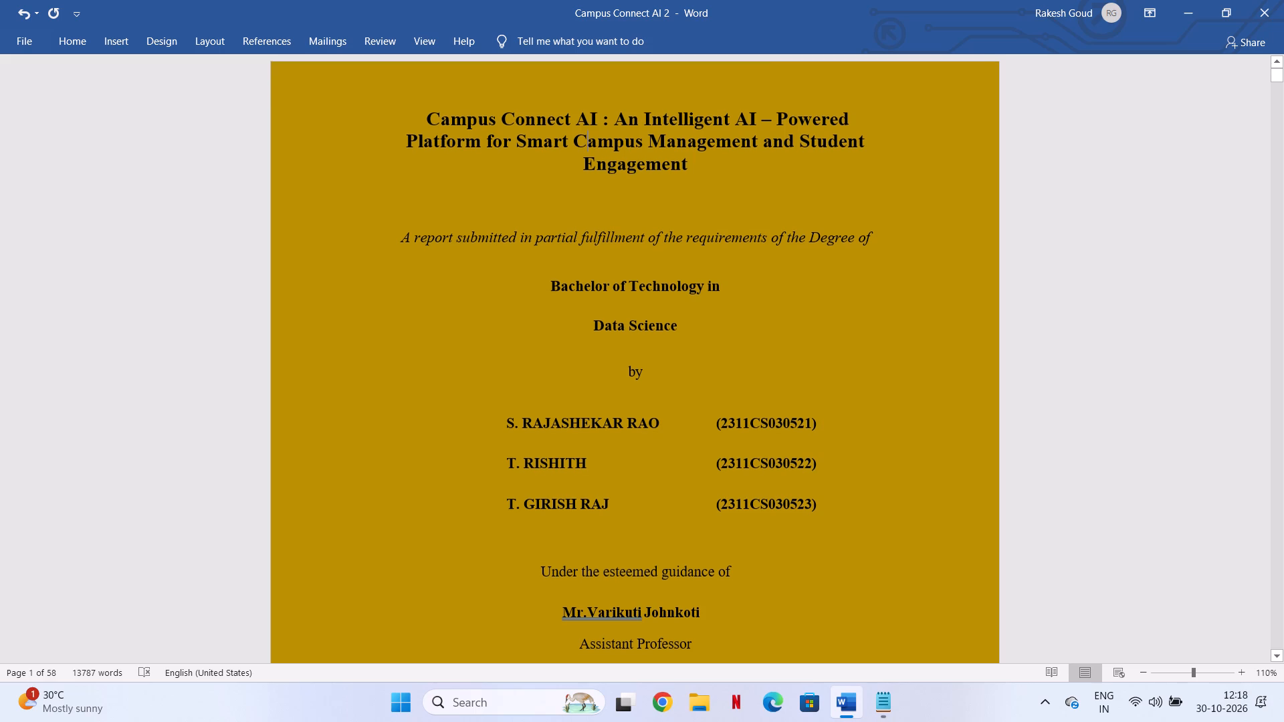
pyautogui.scroll(-9, 634, 339)
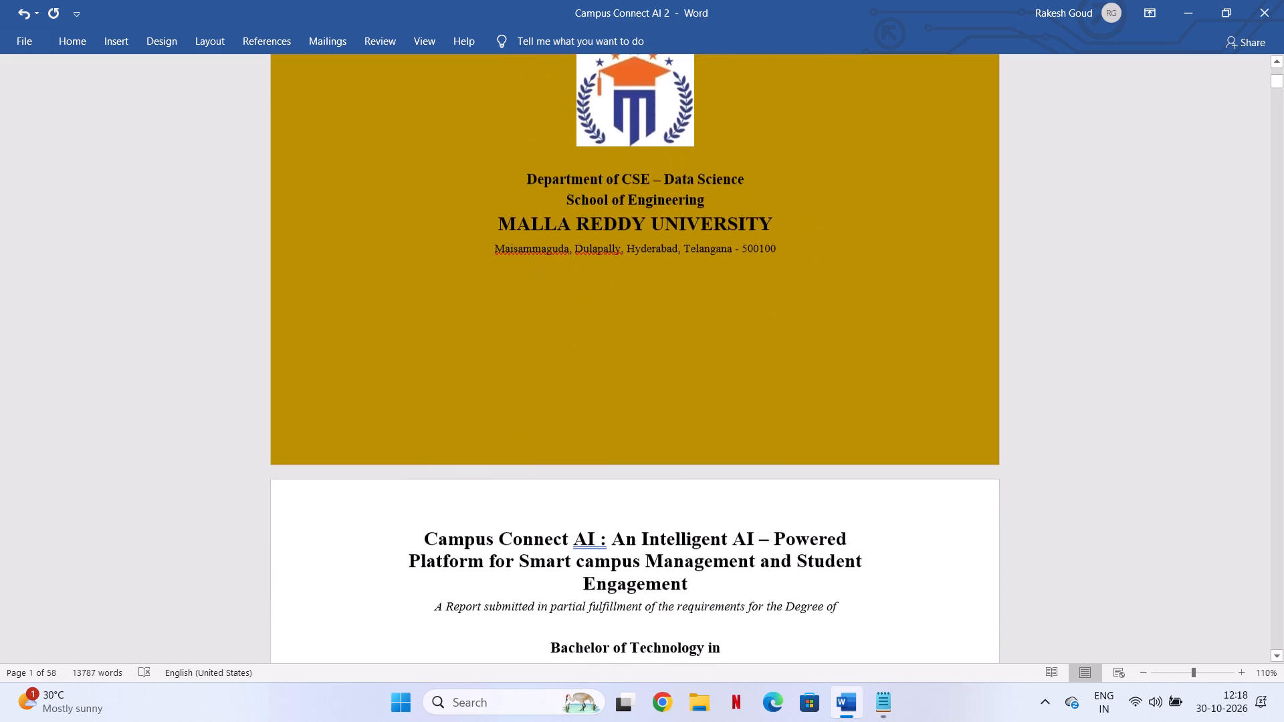
pyautogui.scroll(-7, 634, 339)
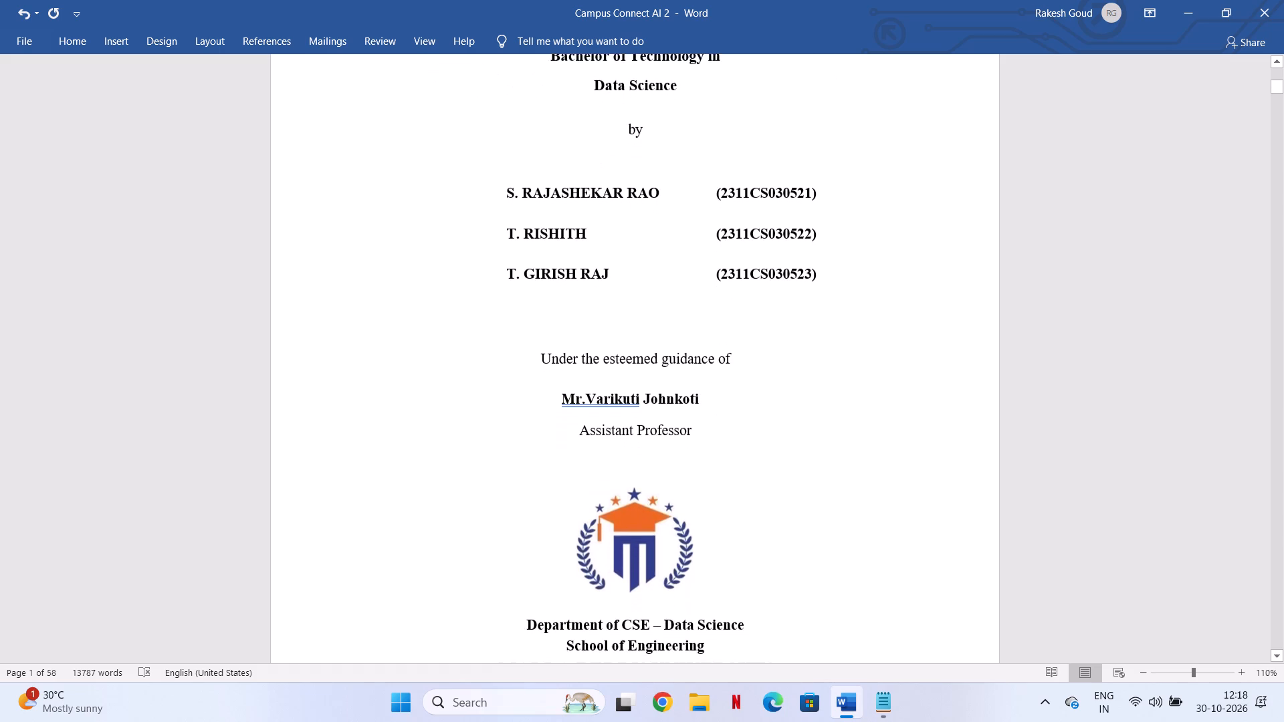
pyautogui.scroll(-6, 634, 339)
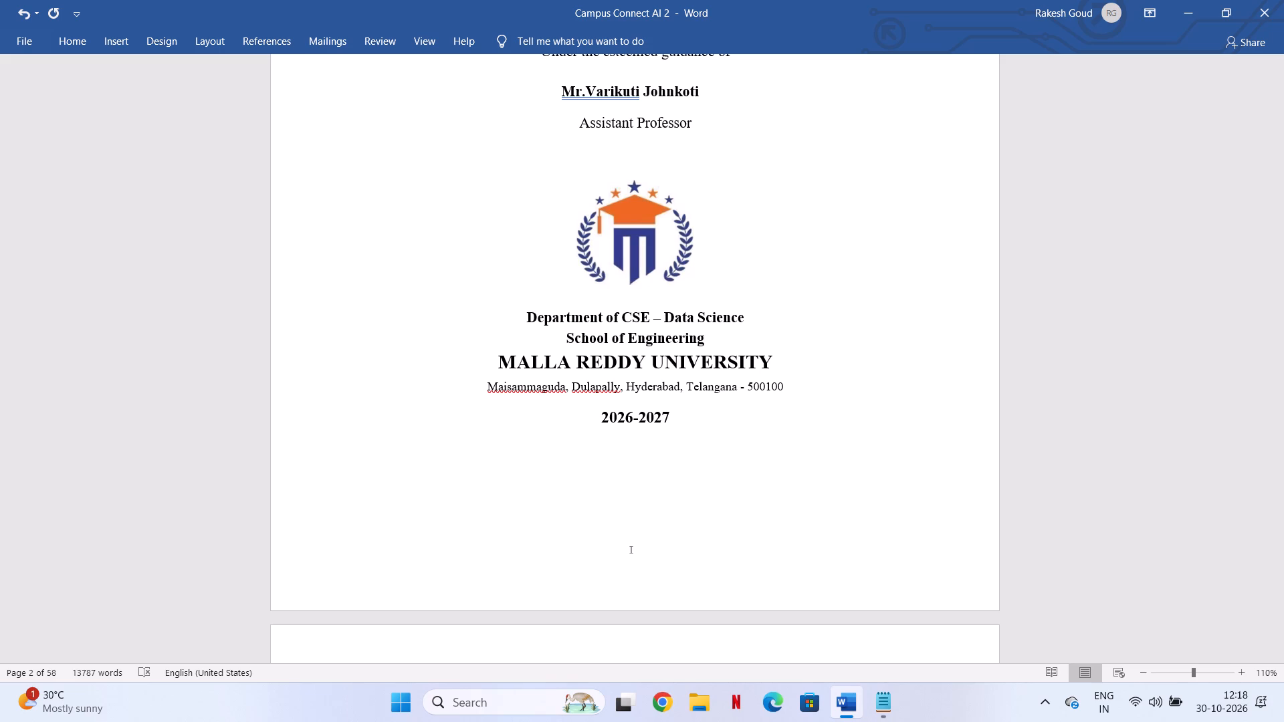
pyautogui.scroll(-3, 634, 339)
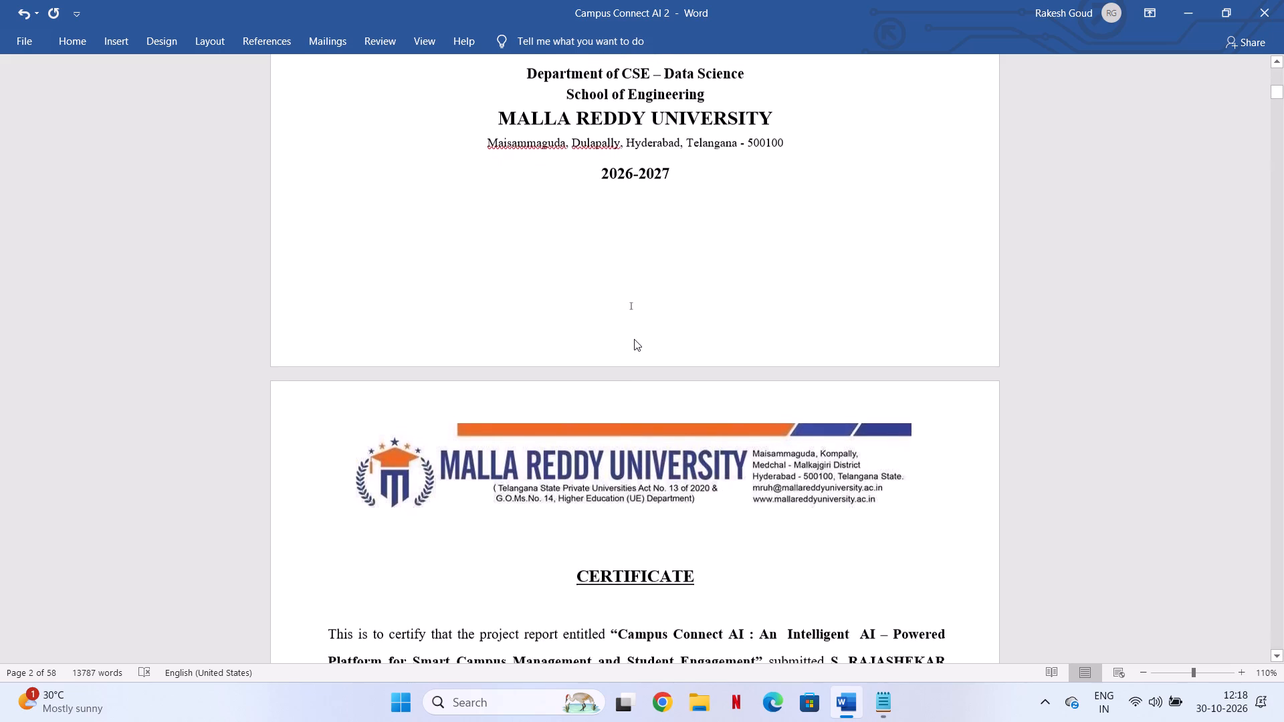
pyautogui.scroll(-6, 634, 339)
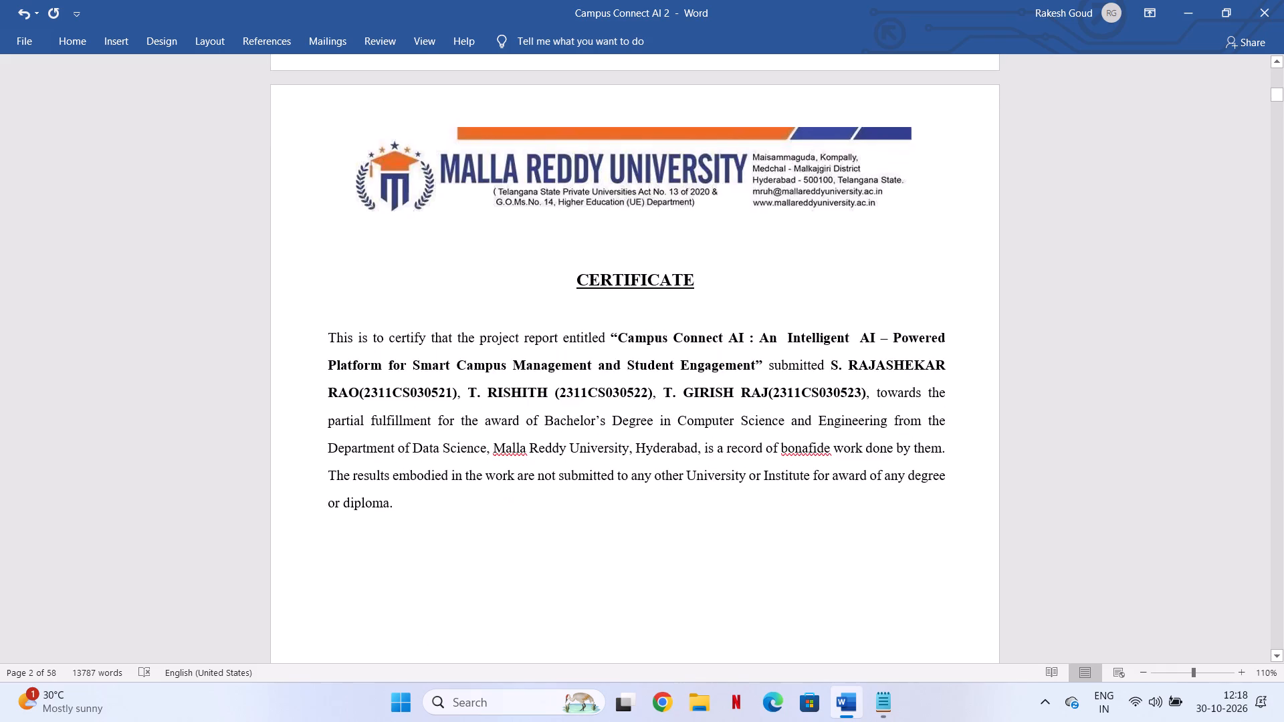
pyautogui.scroll(-9, 634, 339)
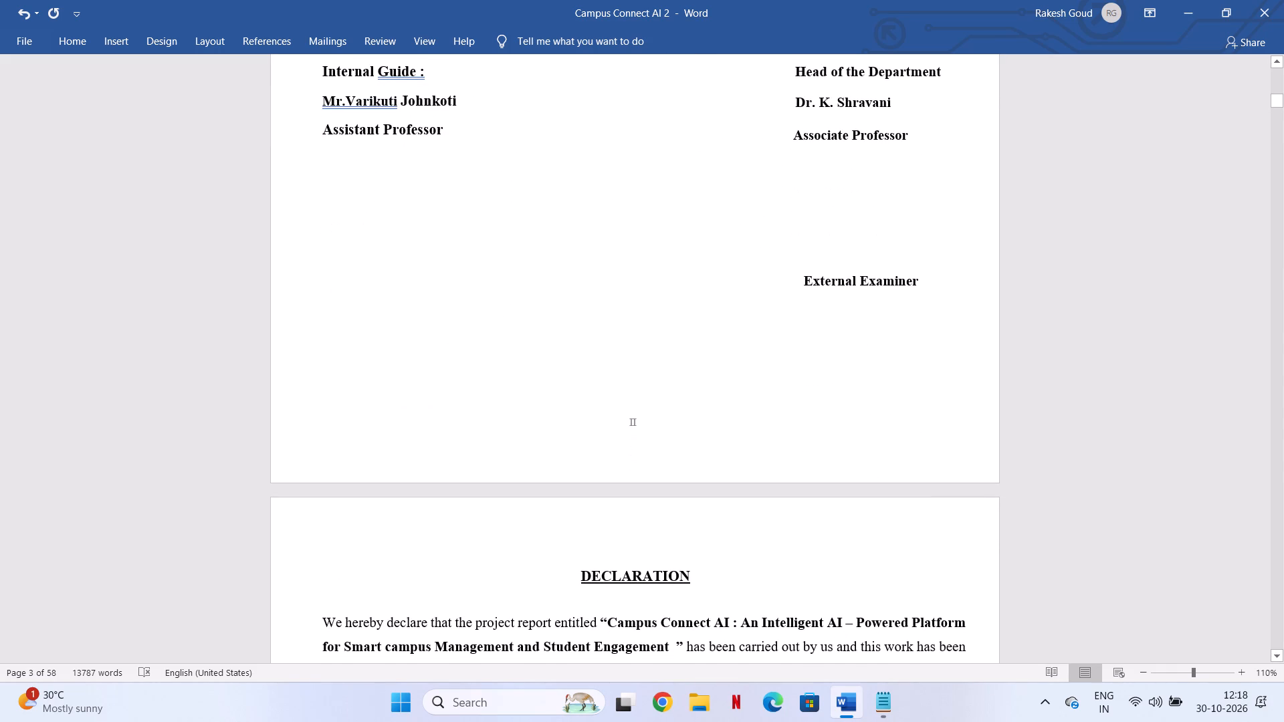
pyautogui.scroll(-9, 634, 339)
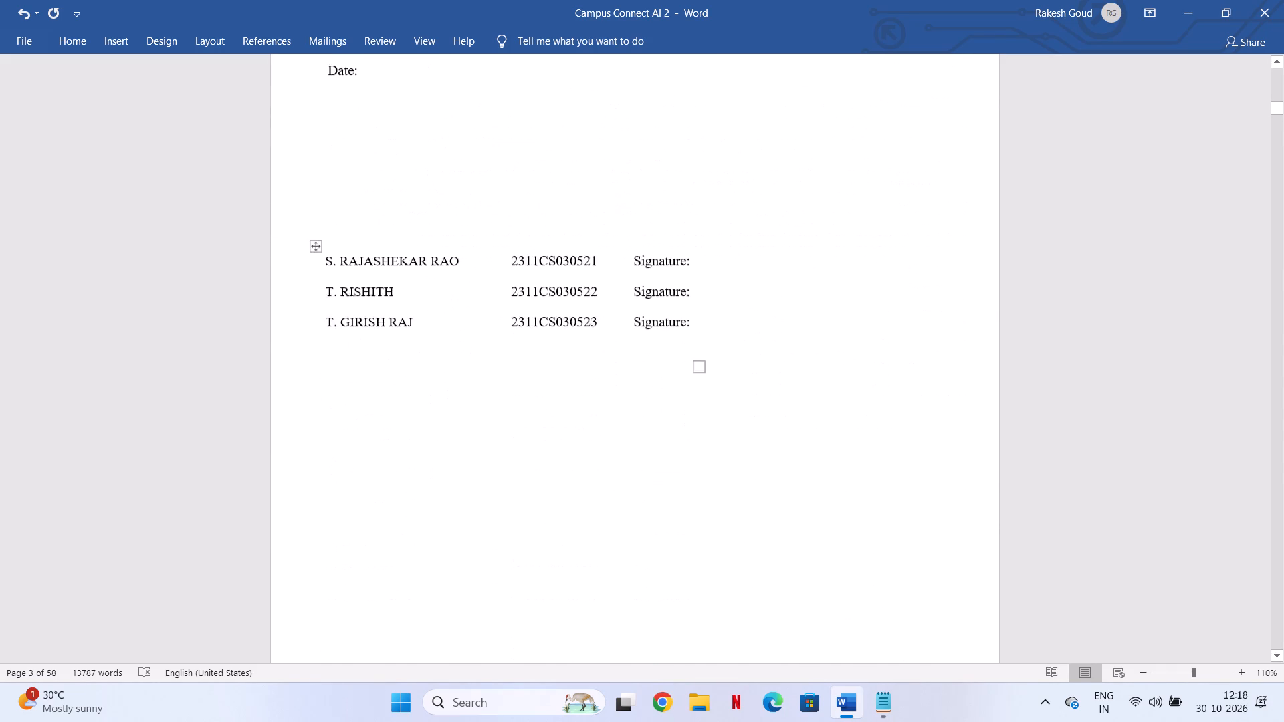
pyautogui.scroll(-2, 634, 339)
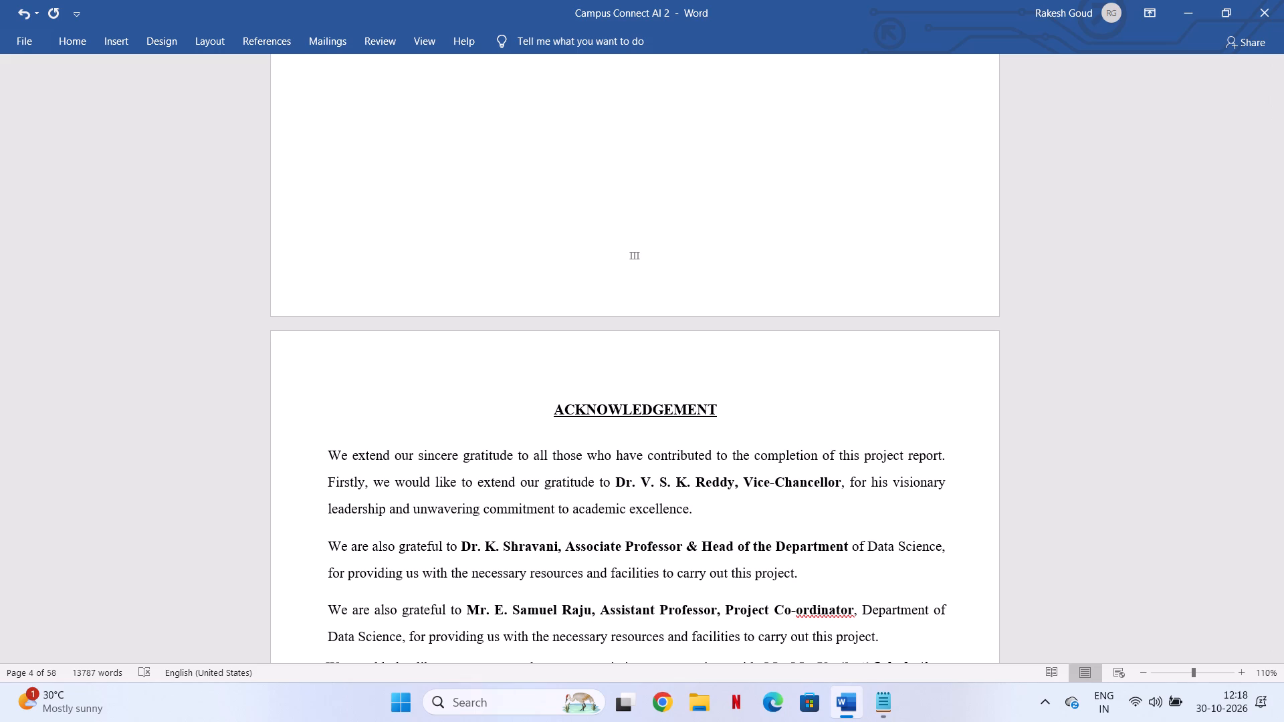
# Delete the duplicated "Mr." before the project guide's name in the acknowledgement.
pyautogui.scroll(-6, 634, 339)
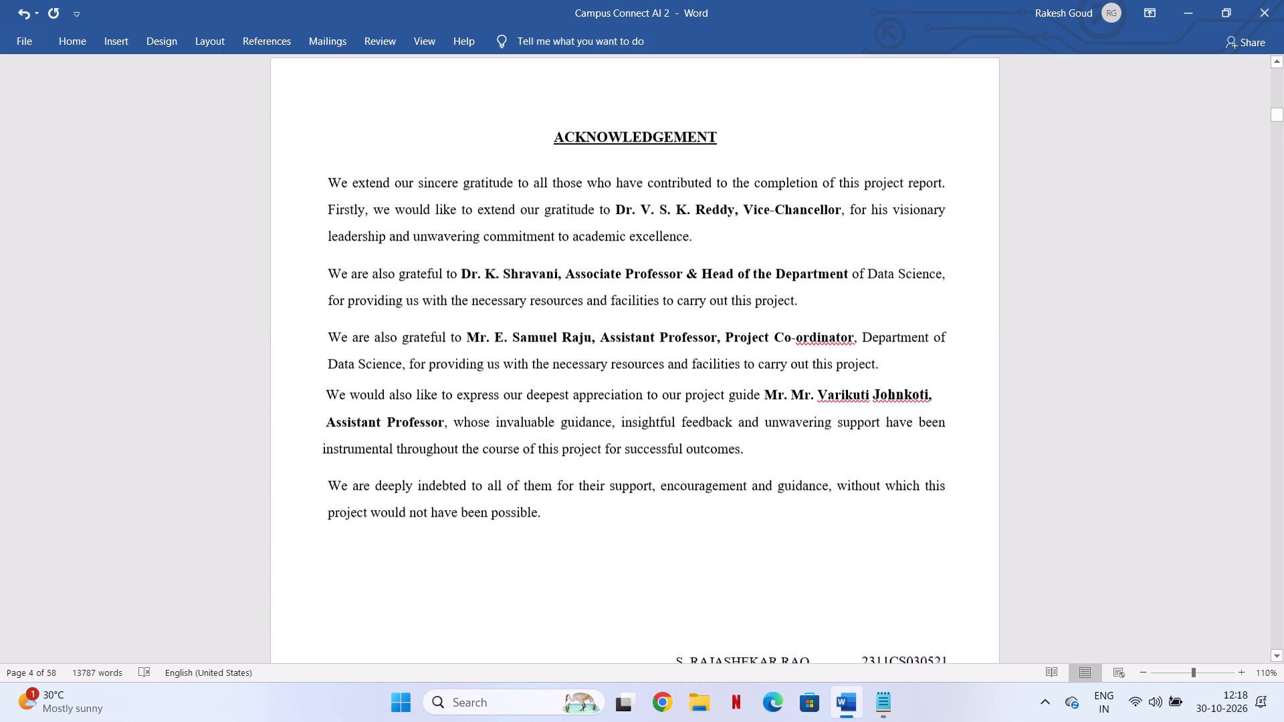
pyautogui.click(814, 392)
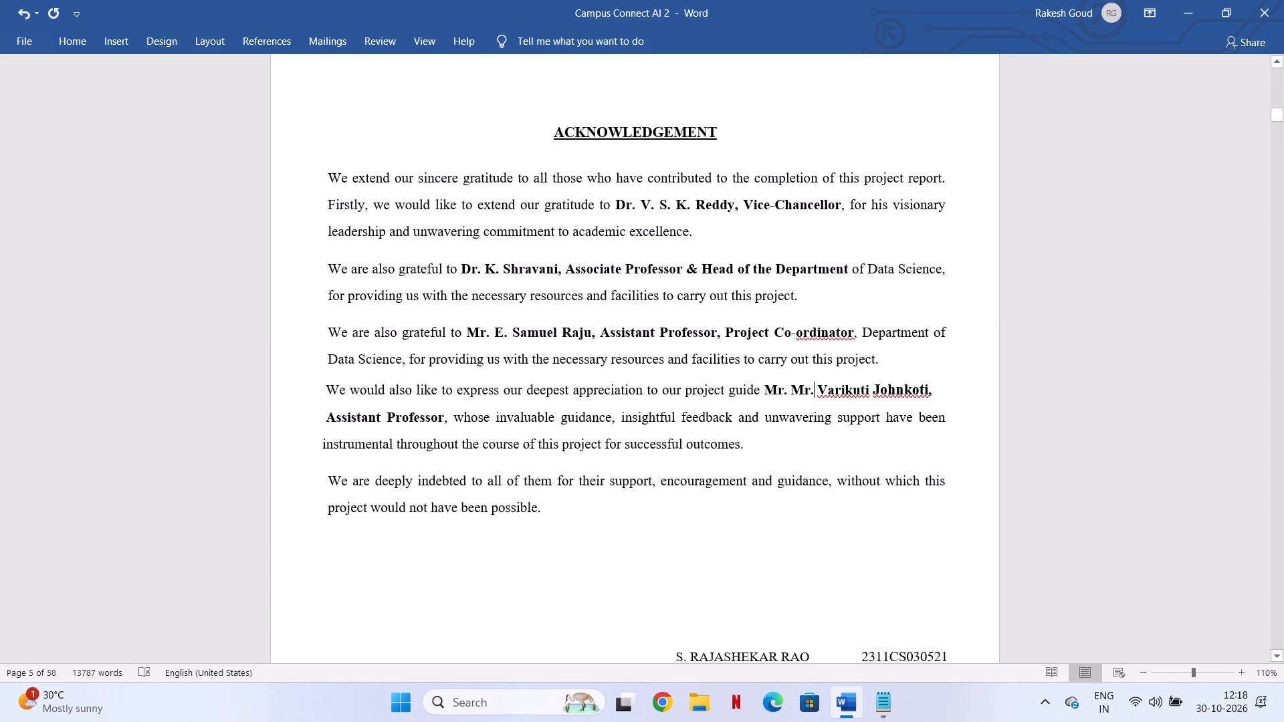
pyautogui.press('BackSpace')
pyautogui.press('BackSpace')
pyautogui.press('BackSpace')
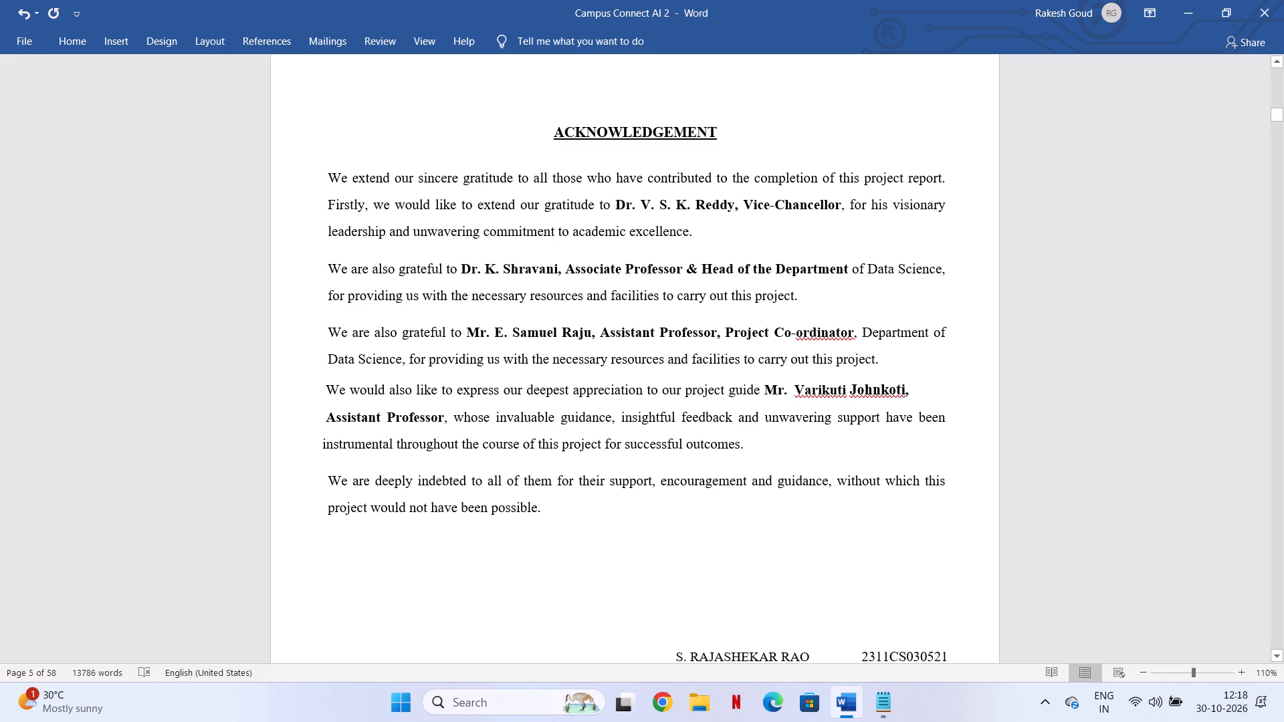
# Change the acknowledgement's project guide paragraph from justified to left alignment.
pyautogui.moveTo(326, 388); pyautogui.dragTo(566, 412)
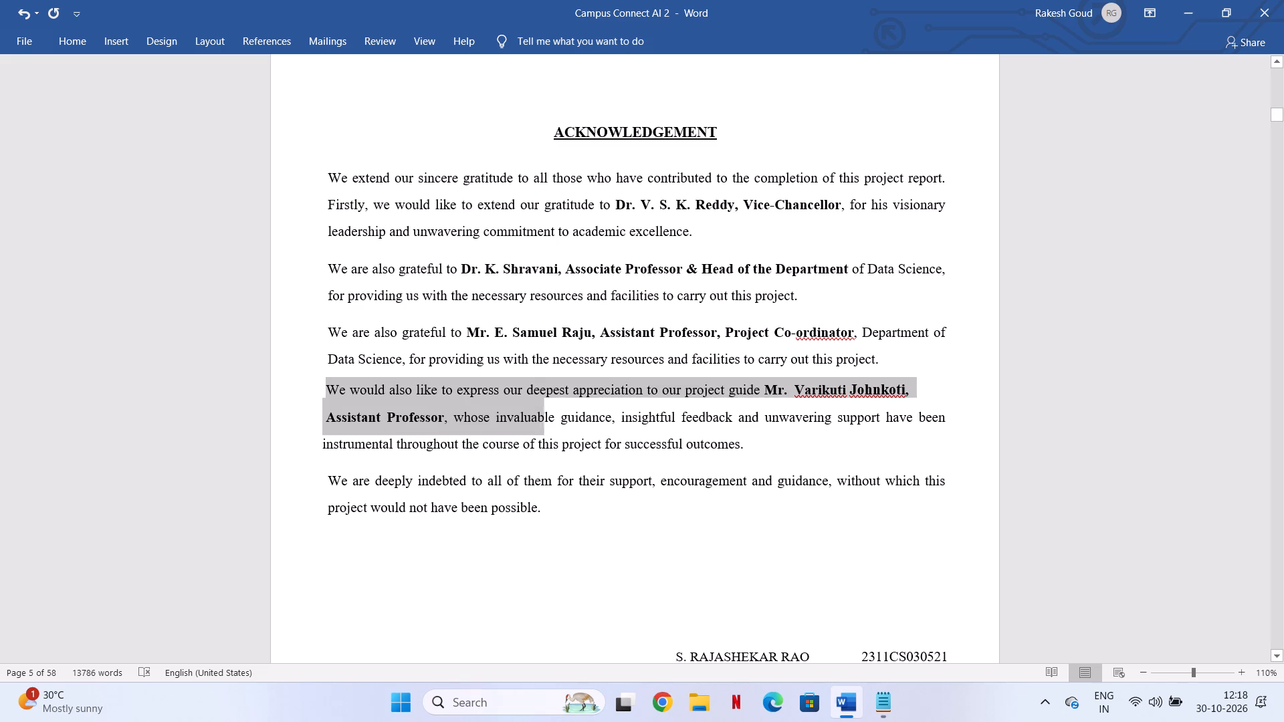
pyautogui.moveTo(566, 412); pyautogui.dragTo(762, 443)
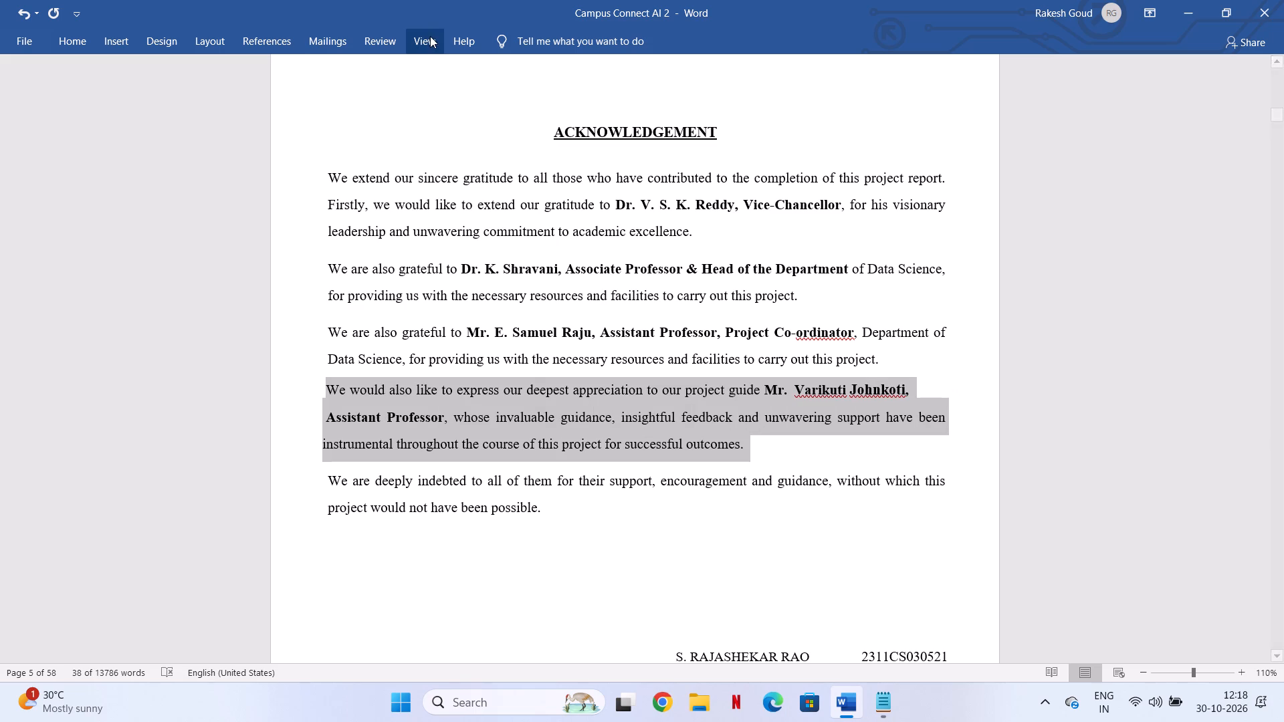
pyautogui.click(67, 39)
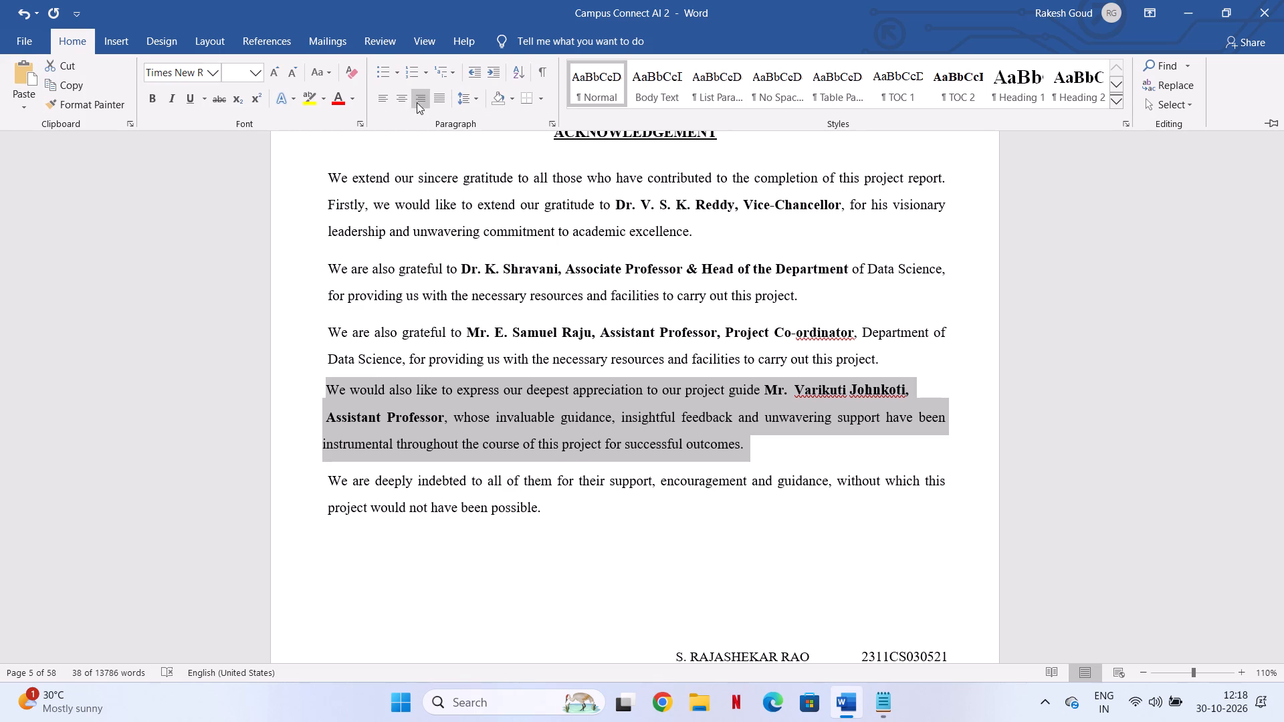
pyautogui.click(436, 106)
pyautogui.click(443, 97)
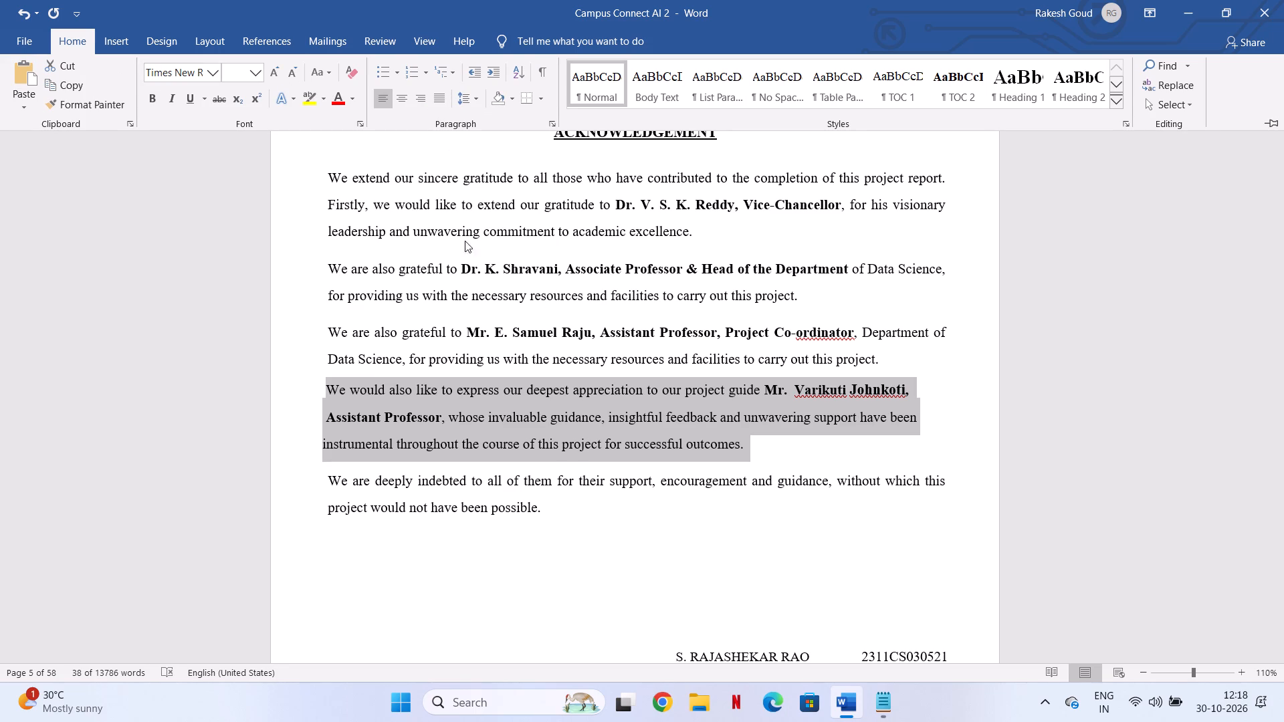
pyautogui.click(776, 574)
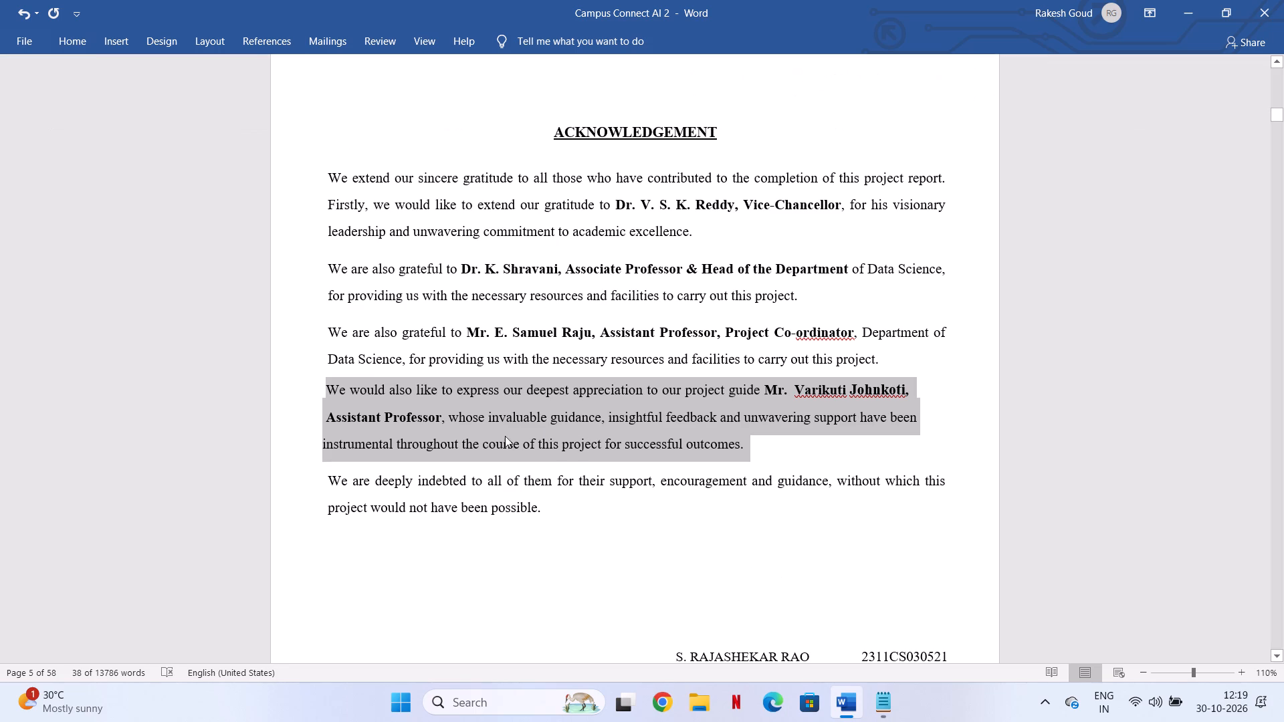
pyautogui.click(427, 570)
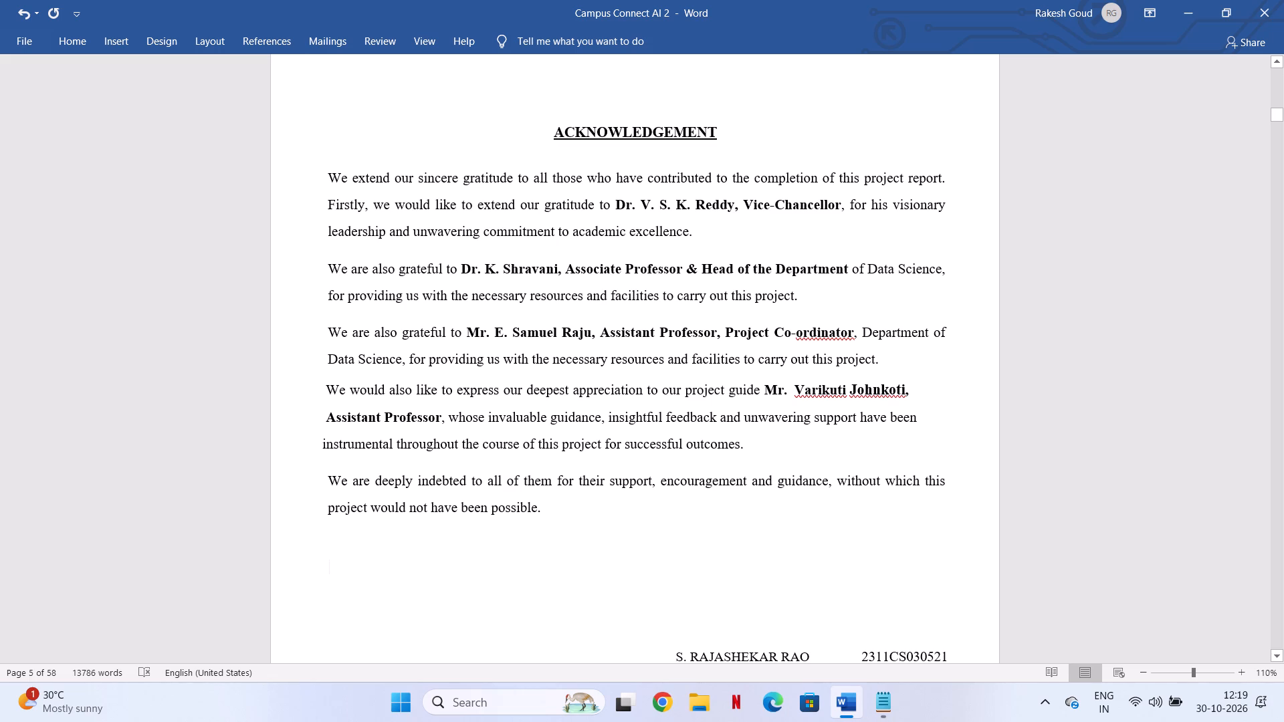
# Review the rest of the acknowledgement page and the abstract, checking the wording, project name and layout.
pyautogui.scroll(-2, 702, 337)
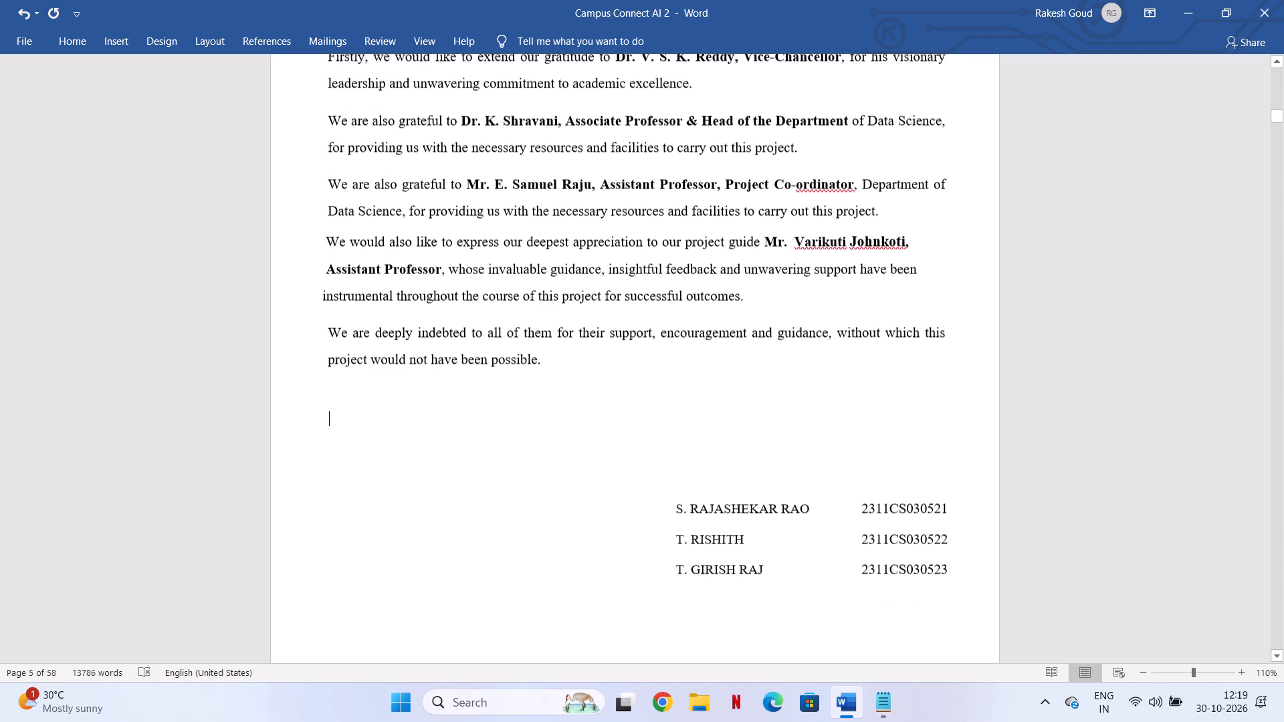
pyautogui.scroll(-4, 702, 337)
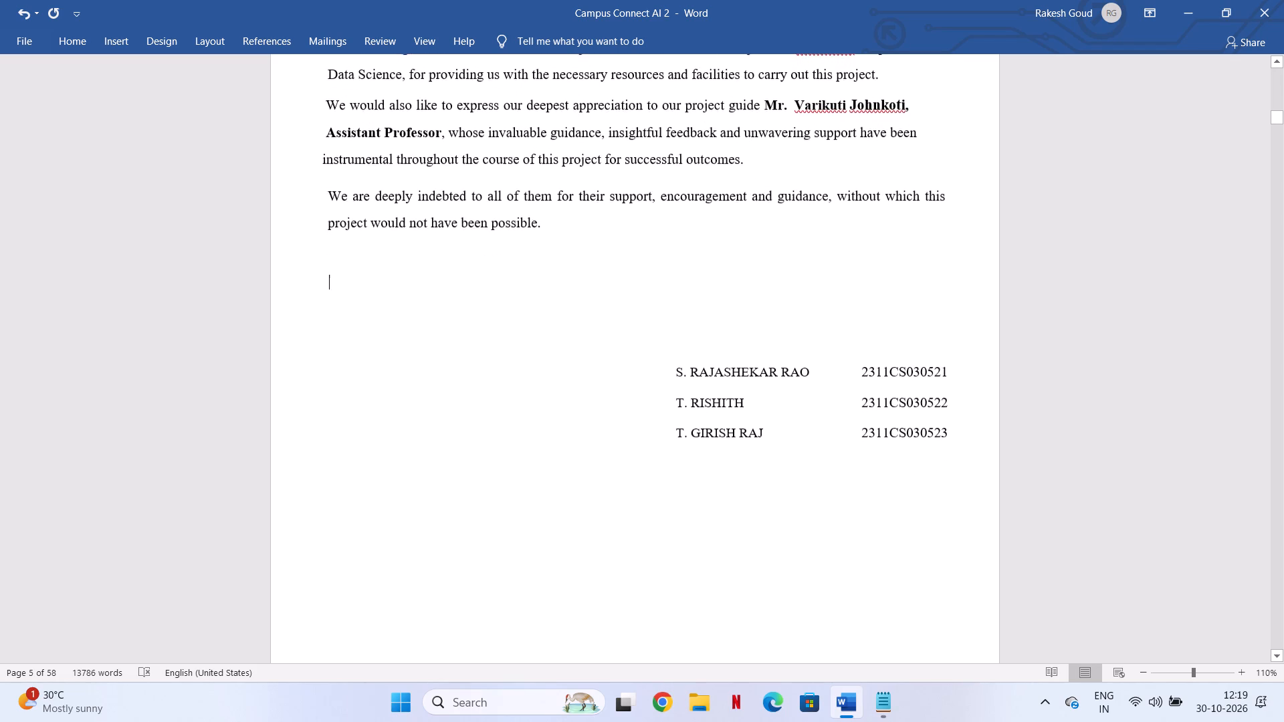
pyautogui.scroll(-7, 702, 337)
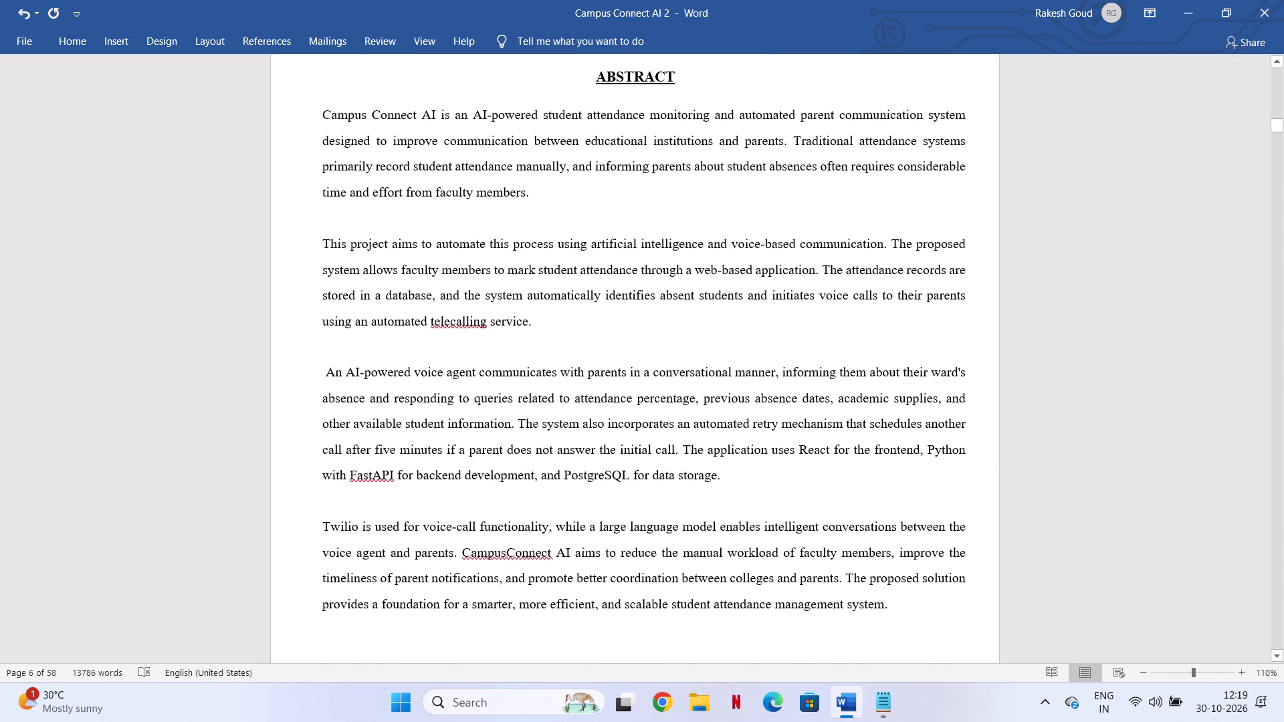
pyautogui.scroll(-1, 702, 337)
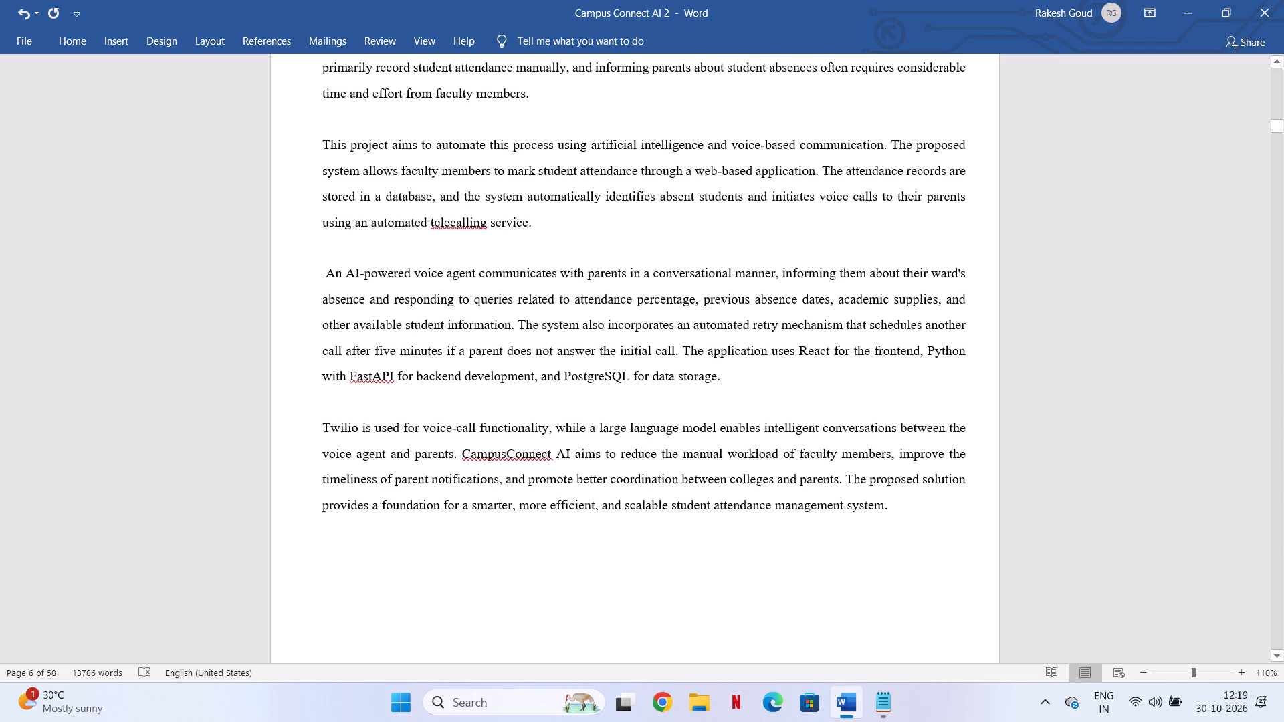
pyautogui.scroll(-1, 702, 337)
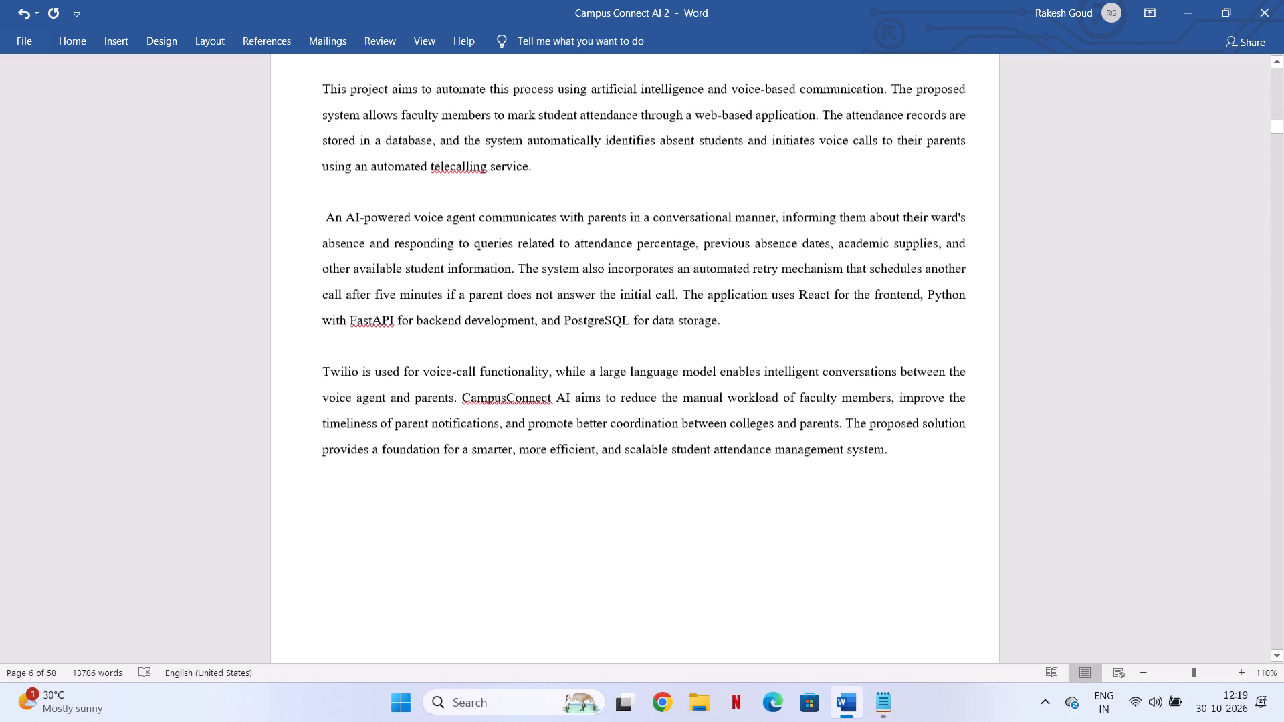
pyautogui.scroll(-1, 702, 337)
pyautogui.scroll(1, 702, 337)
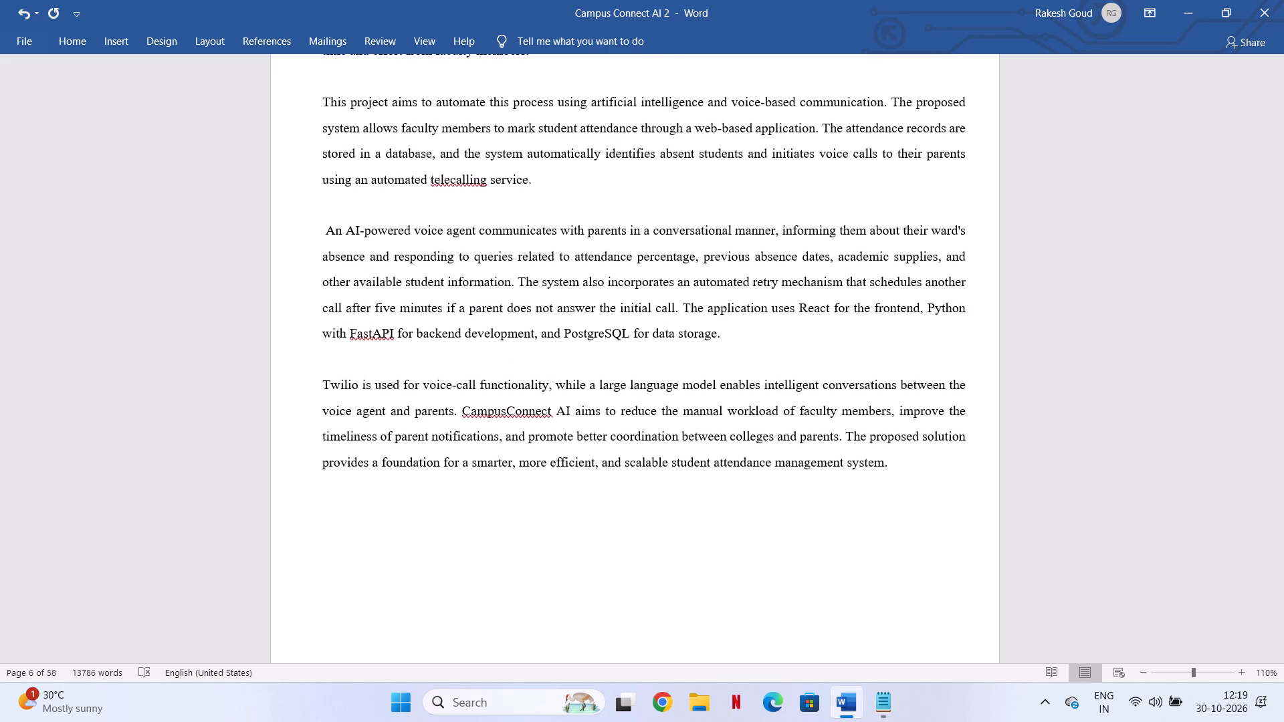
pyautogui.scroll(2, 549, 441)
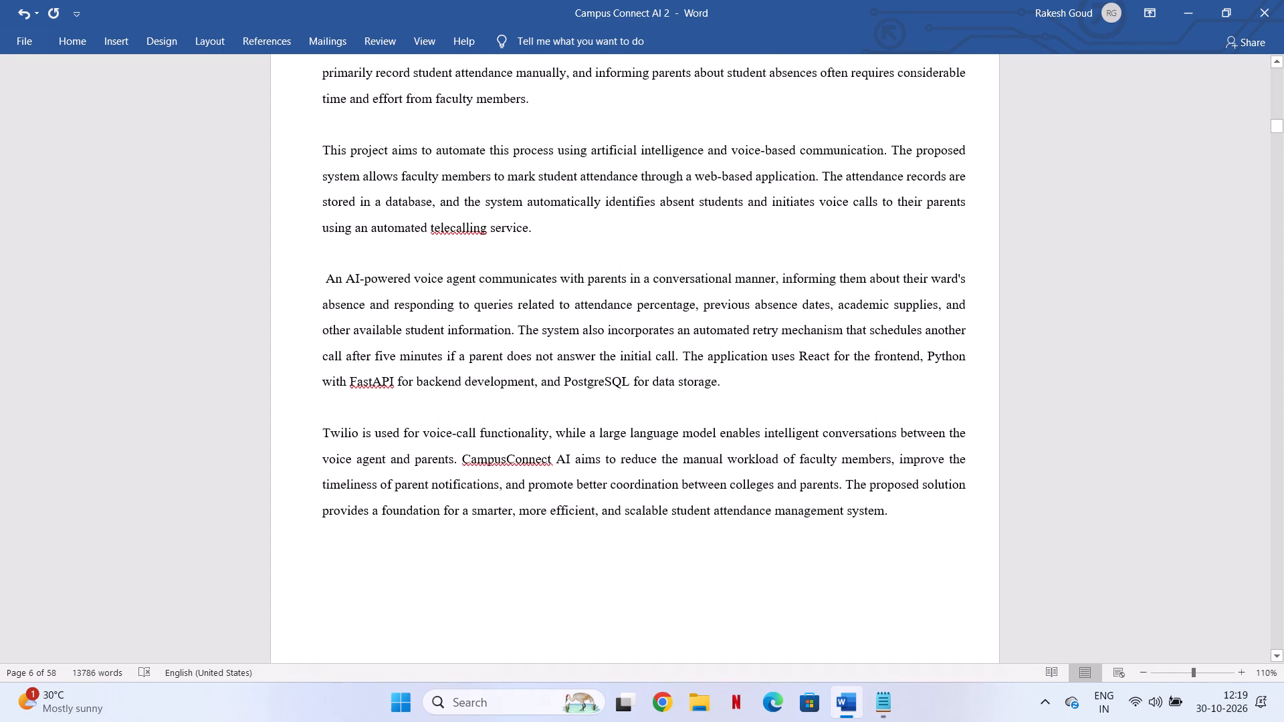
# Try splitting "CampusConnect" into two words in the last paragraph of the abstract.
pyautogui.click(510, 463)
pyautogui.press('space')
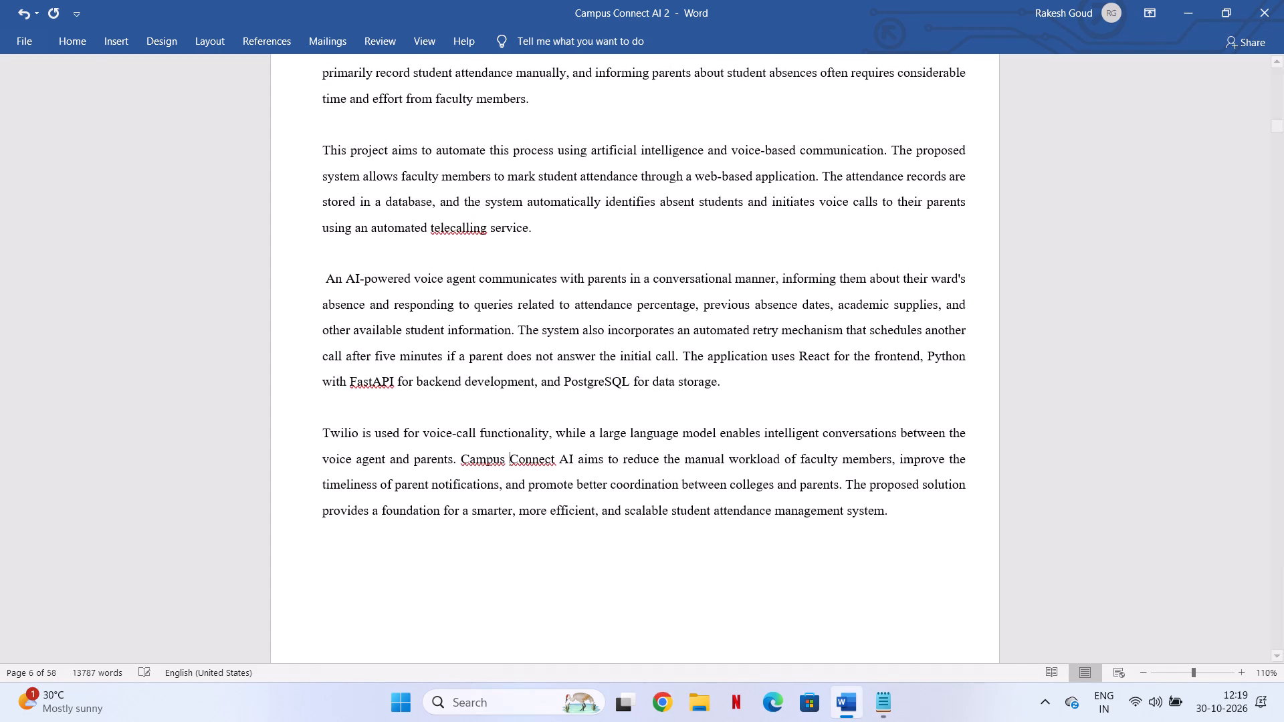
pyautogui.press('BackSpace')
# Try to shift the acknowledgement line beginning "instrumental throughout" with spaces so that it lines up with the lines above.
pyautogui.scroll(1, 508, 450)
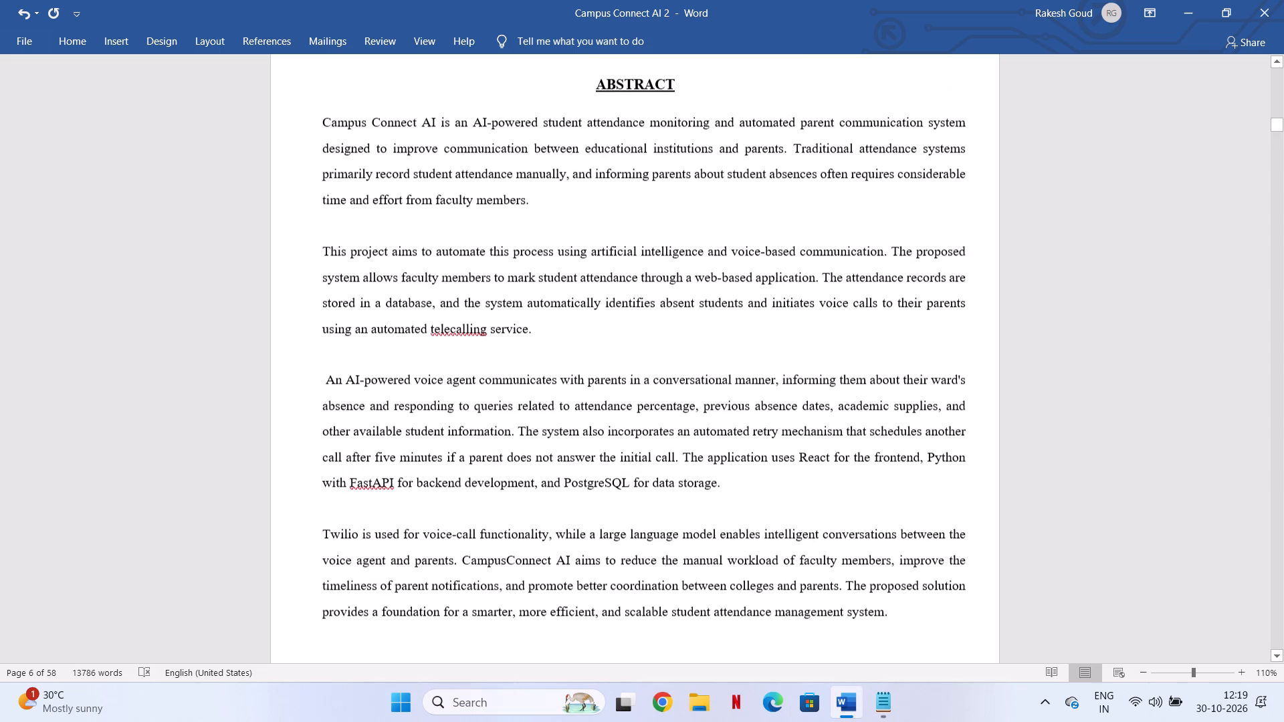
pyautogui.scroll(1, 508, 450)
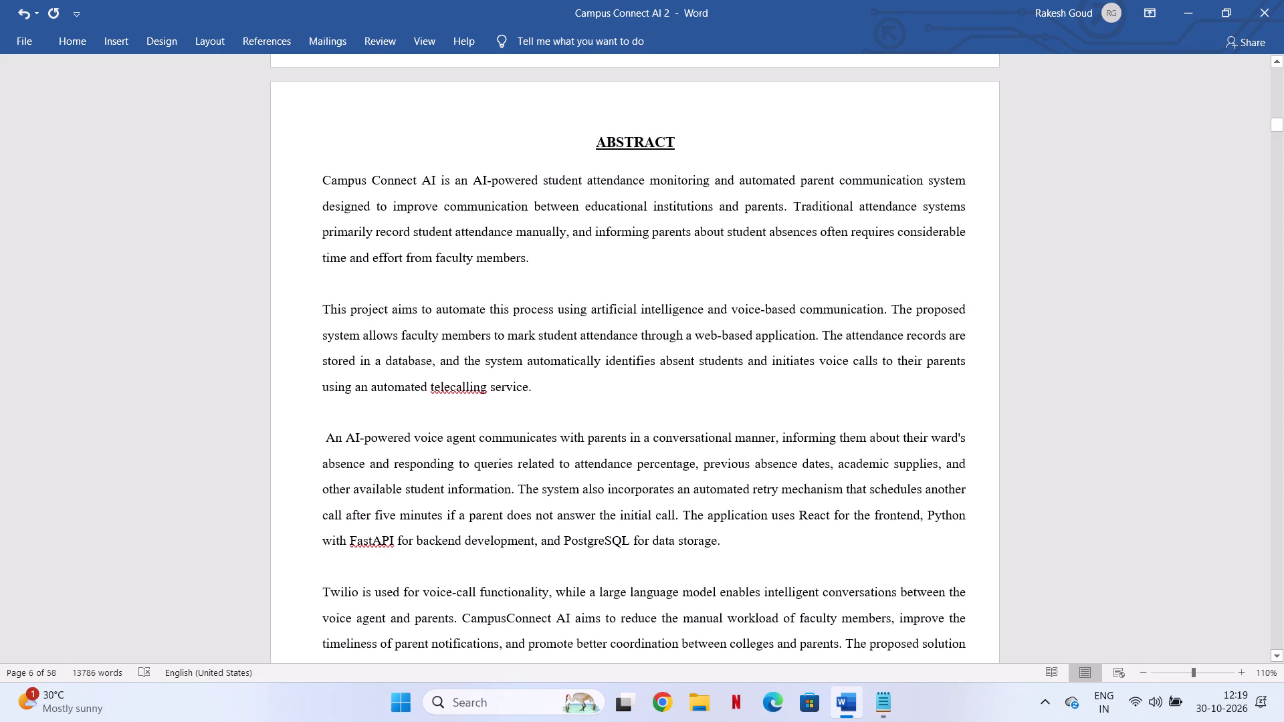
pyautogui.scroll(6, 475, 423)
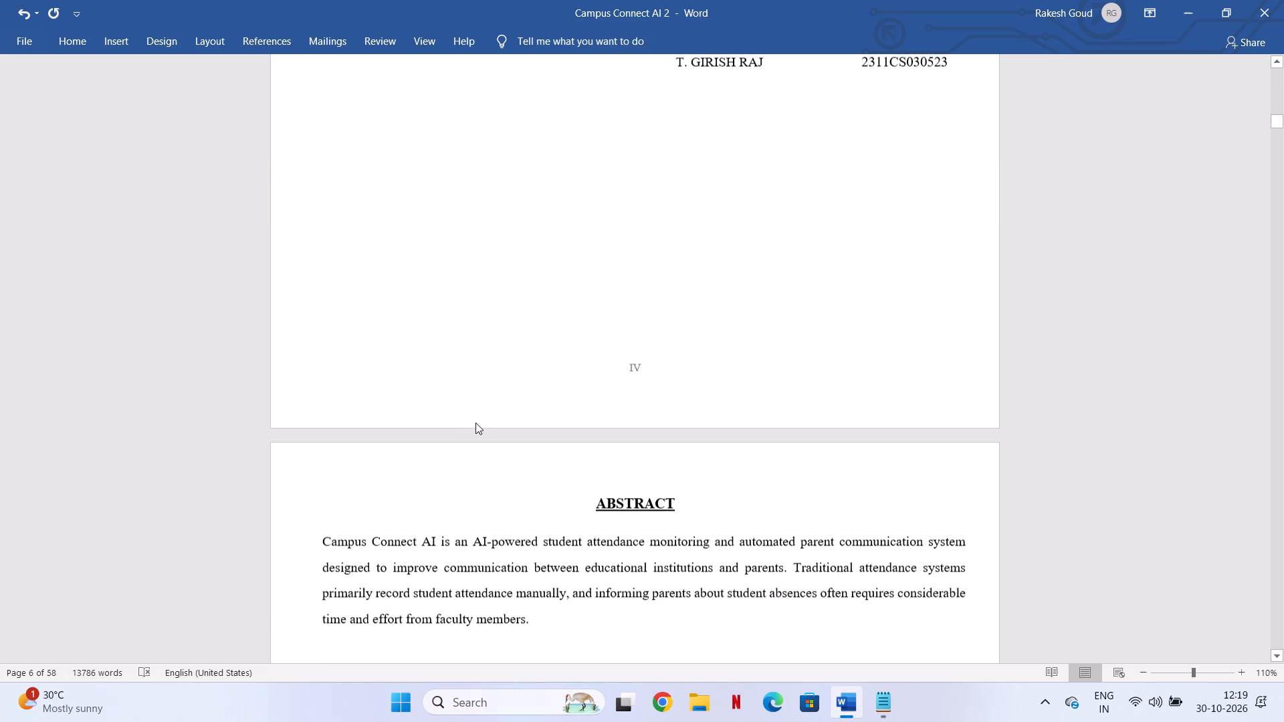
pyautogui.scroll(5, 475, 423)
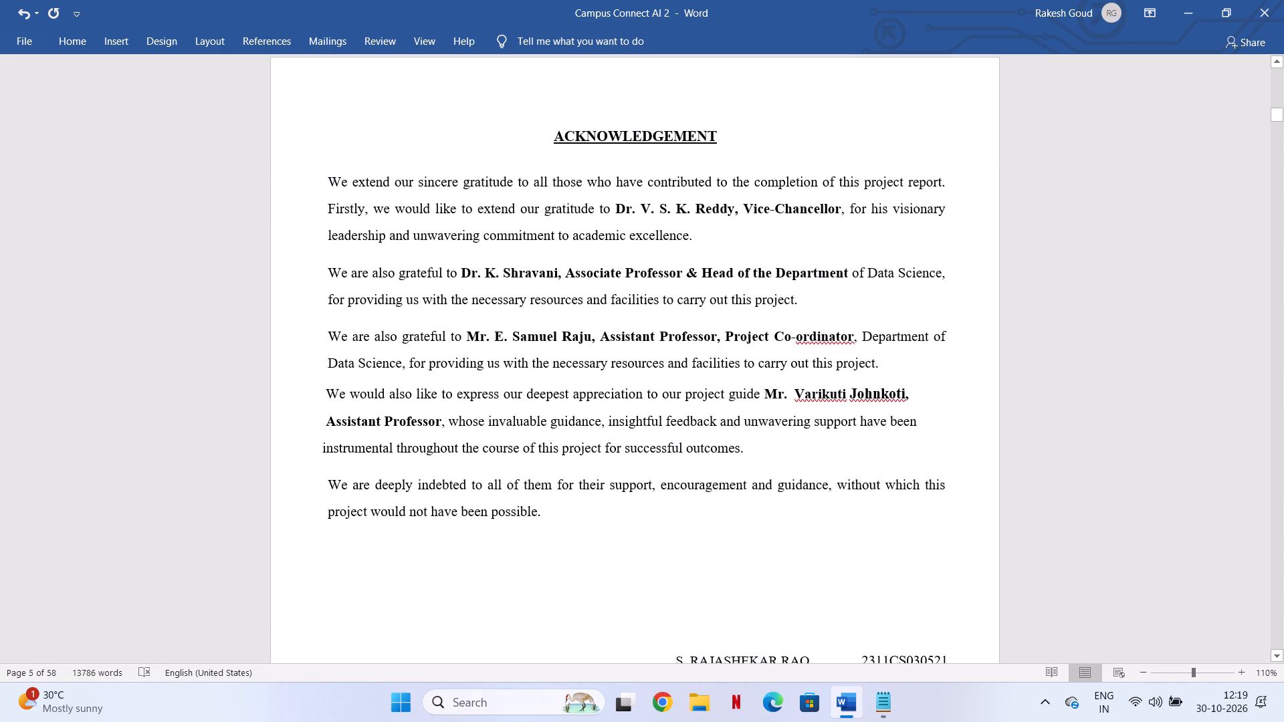
pyautogui.click(326, 448)
pyautogui.press('Left')
pyautogui.press('space')
pyautogui.press('space')
pyautogui.press('space')
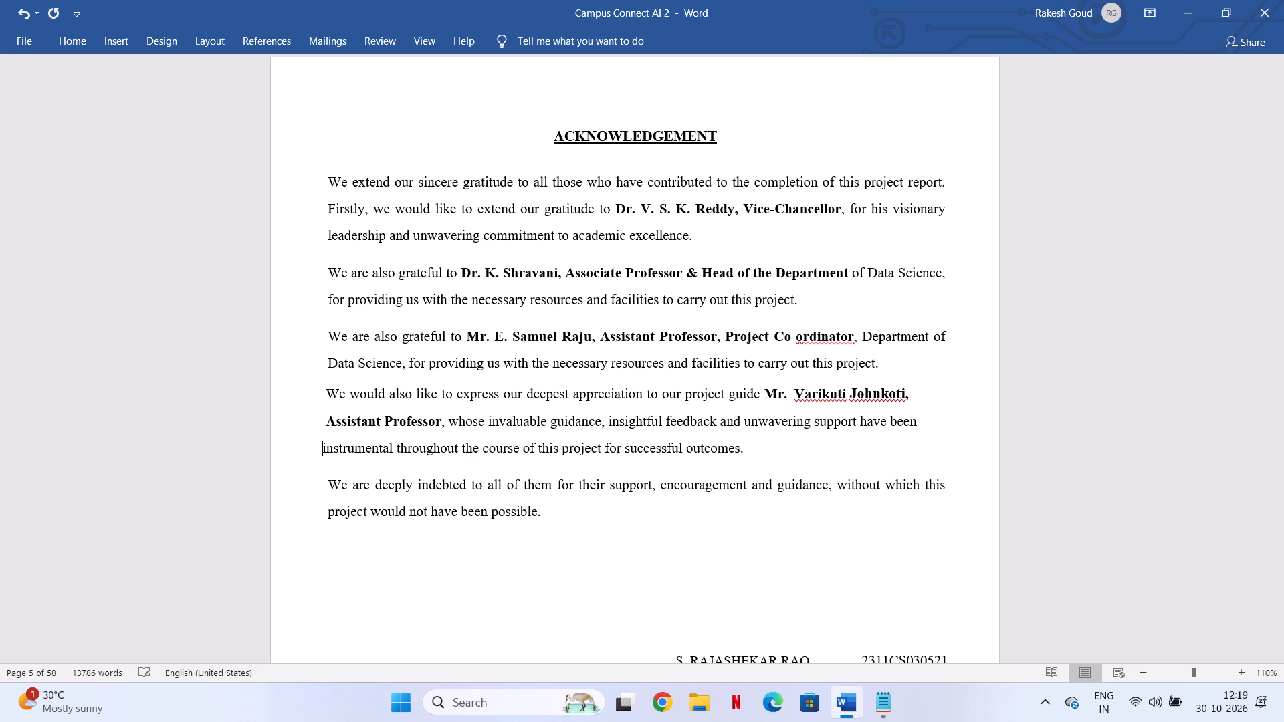
pyautogui.press('space')
pyautogui.press('space')
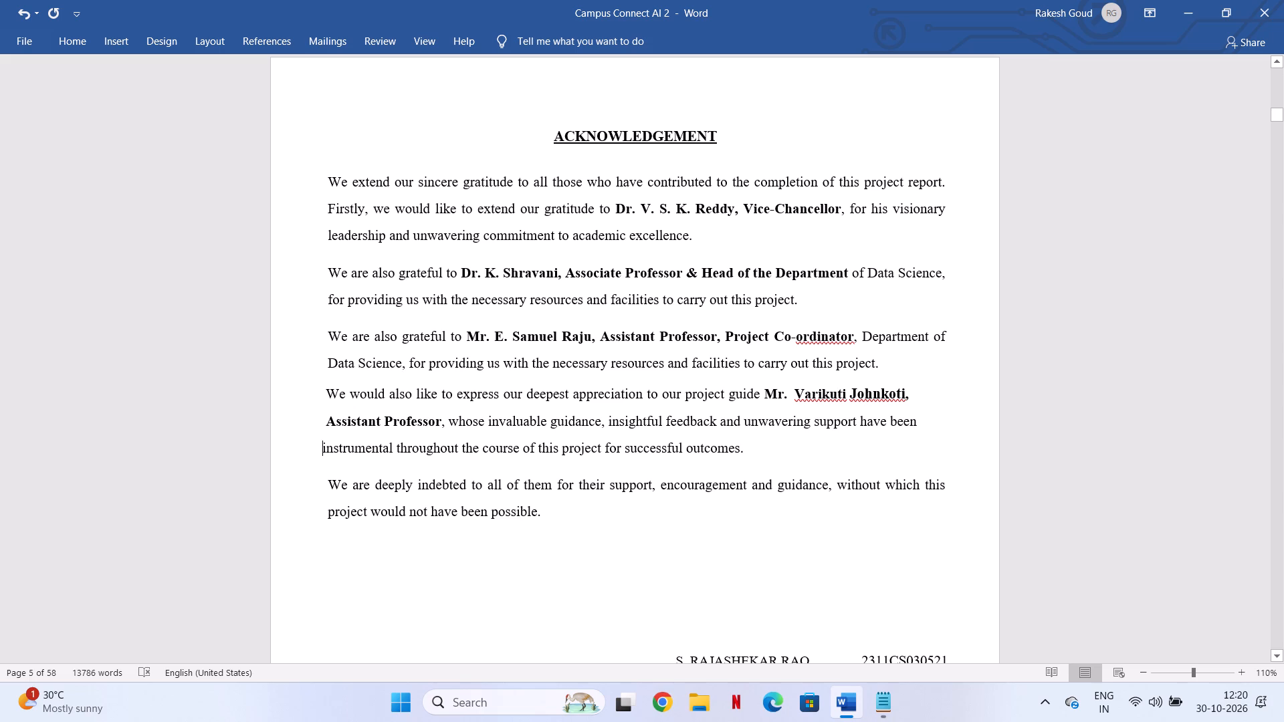
pyautogui.press('BackSpace')
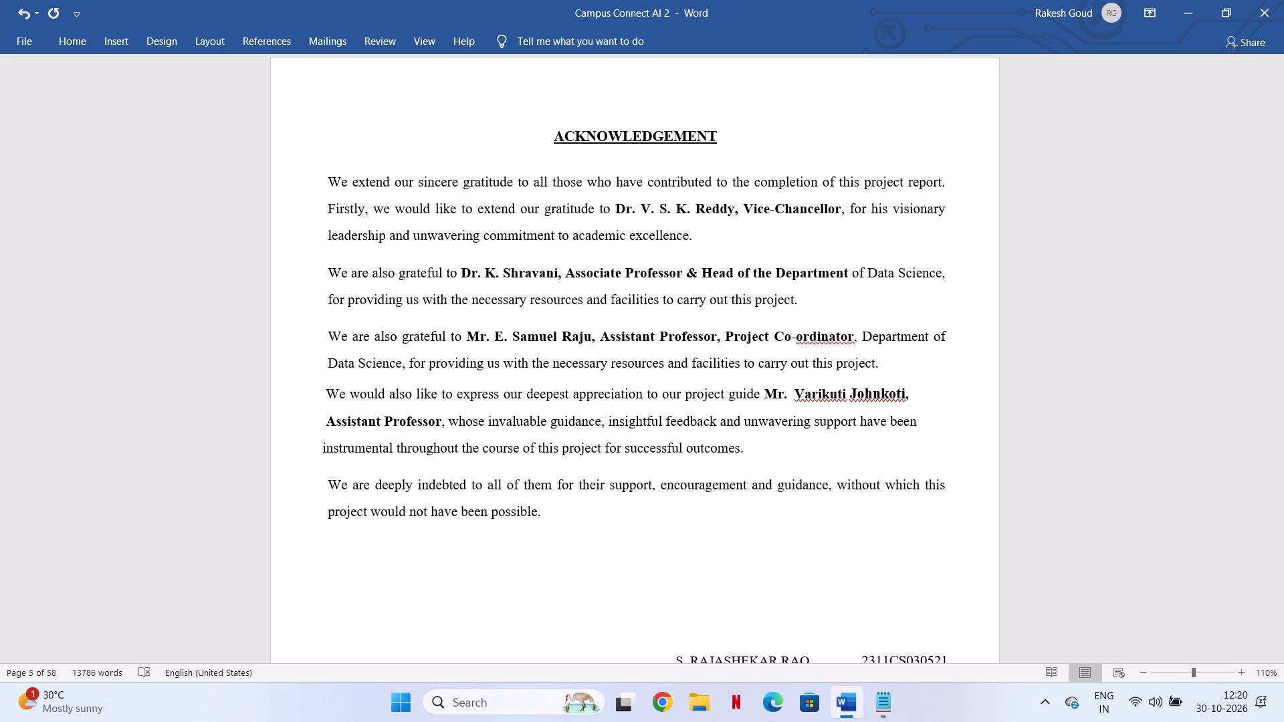
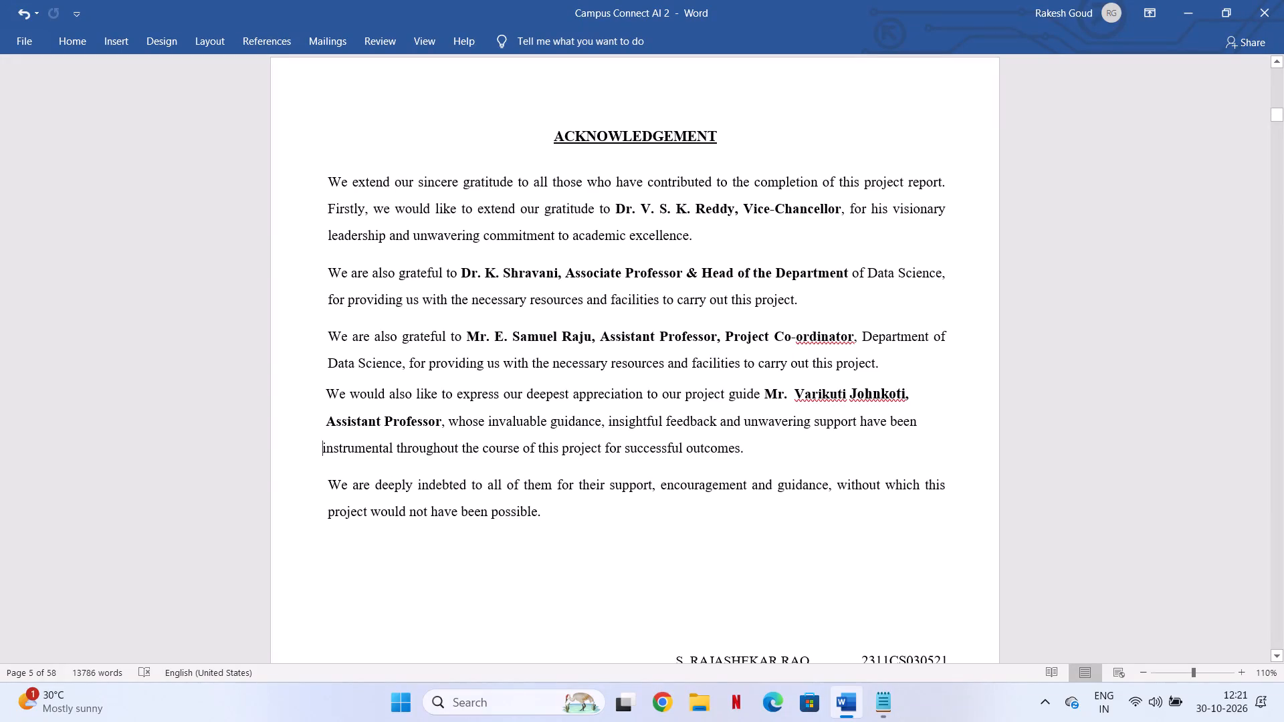
# Merge the abstract's second paragraph, beginning "This project aims", into the end of the first paragraph, removing the blank line between them.
pyautogui.scroll(-1, 473, 499)
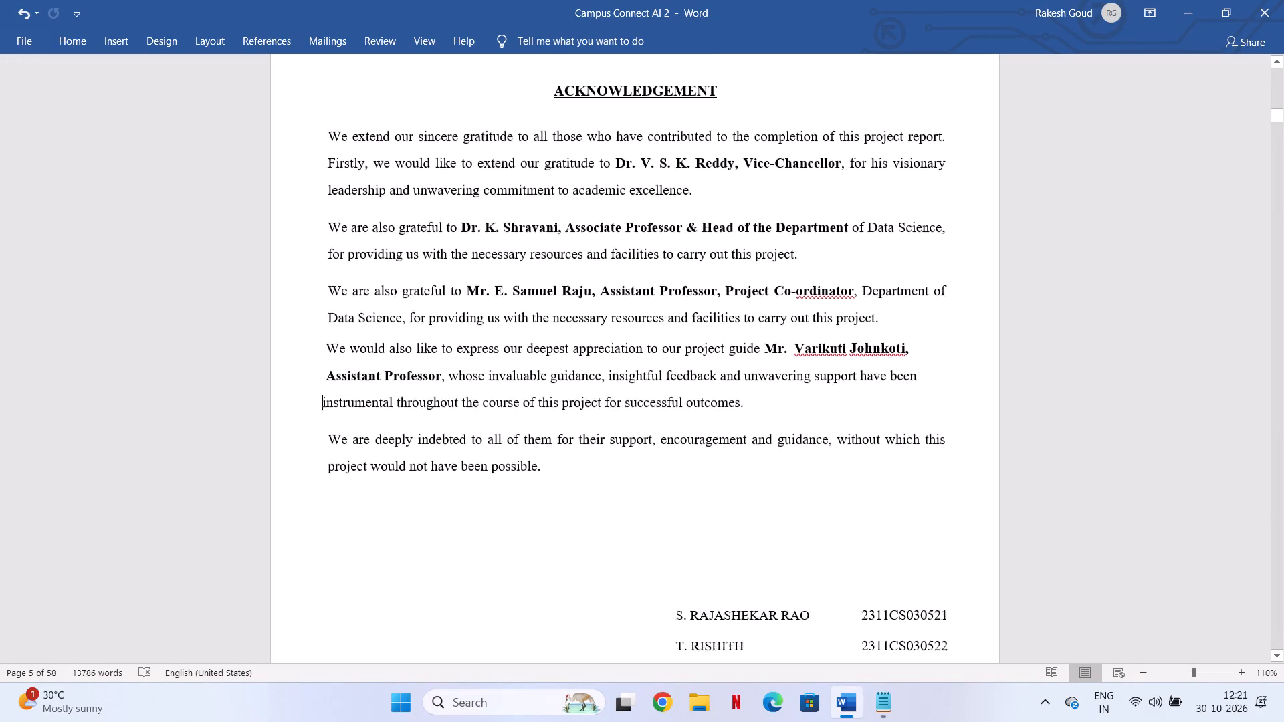
pyautogui.scroll(-7, 473, 499)
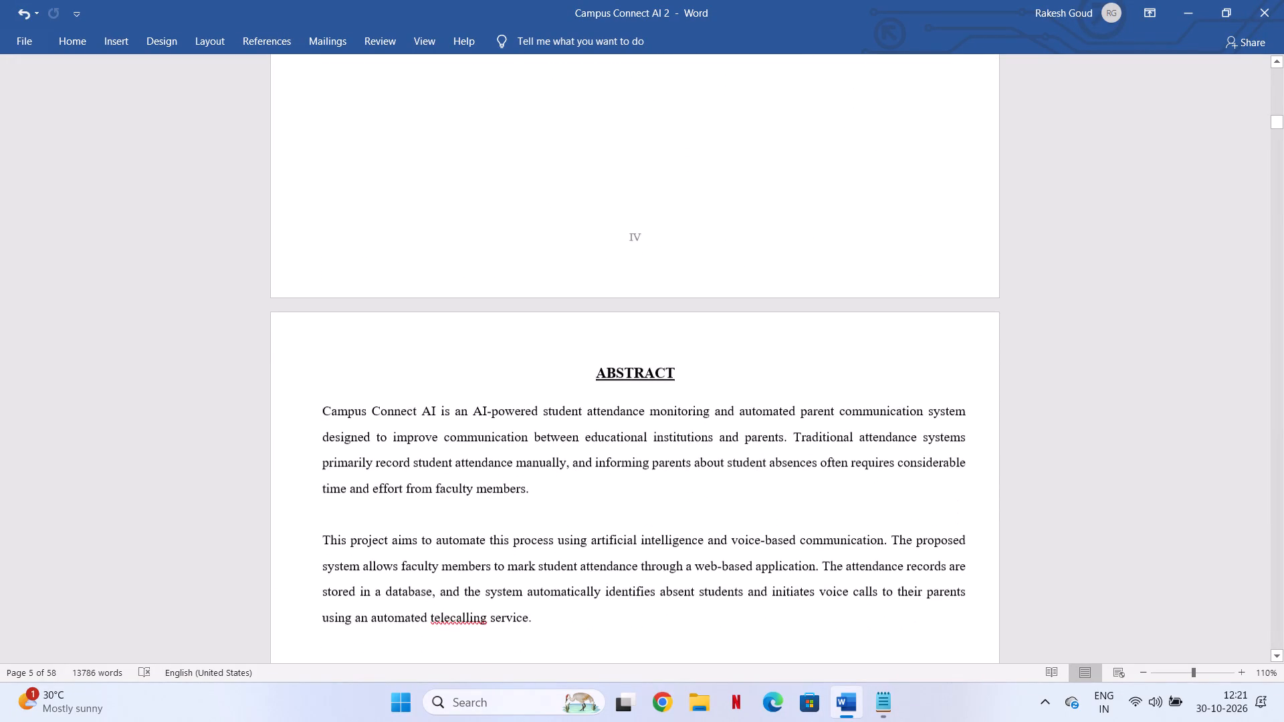
pyautogui.scroll(-2, 473, 499)
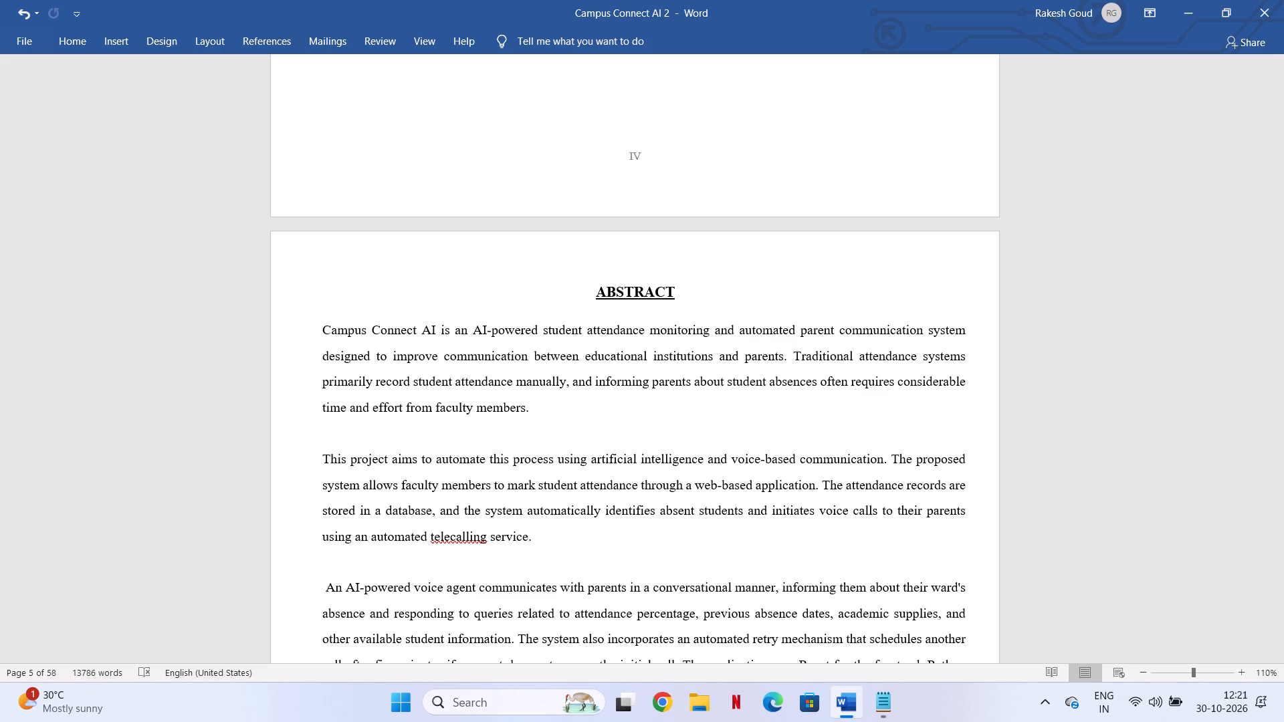
pyautogui.scroll(-2, 473, 499)
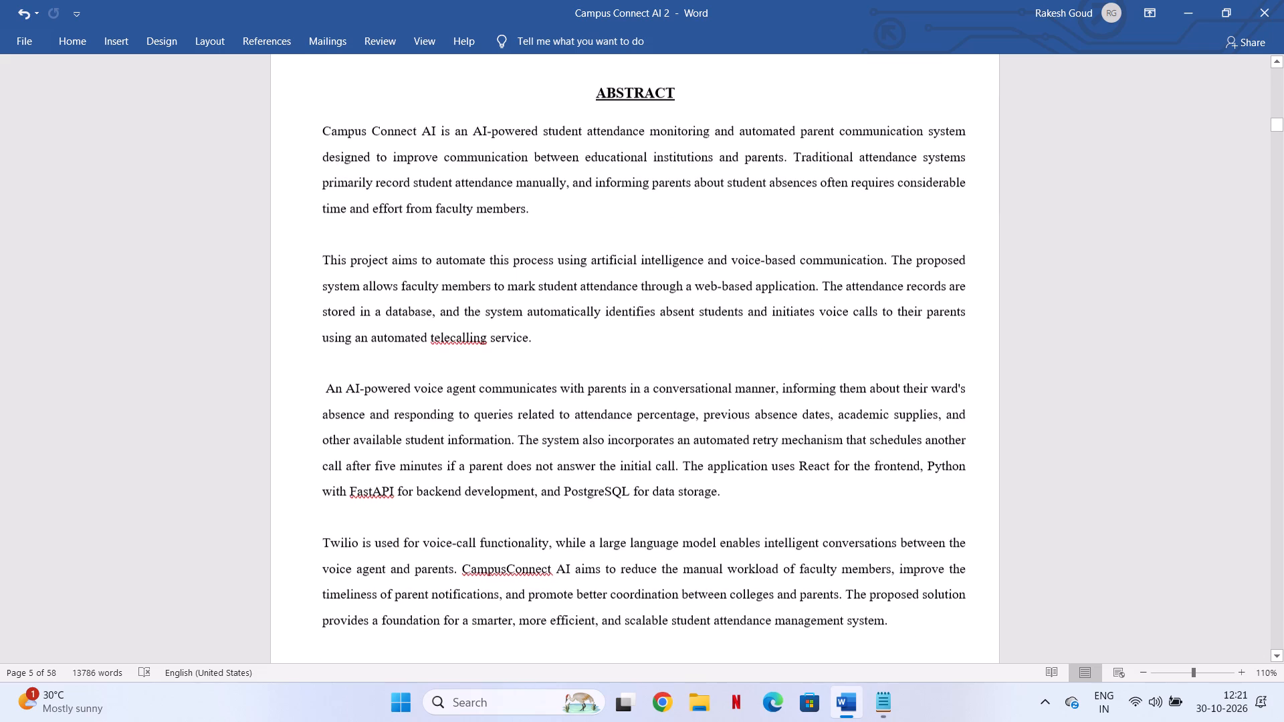
pyautogui.scroll(2, 473, 499)
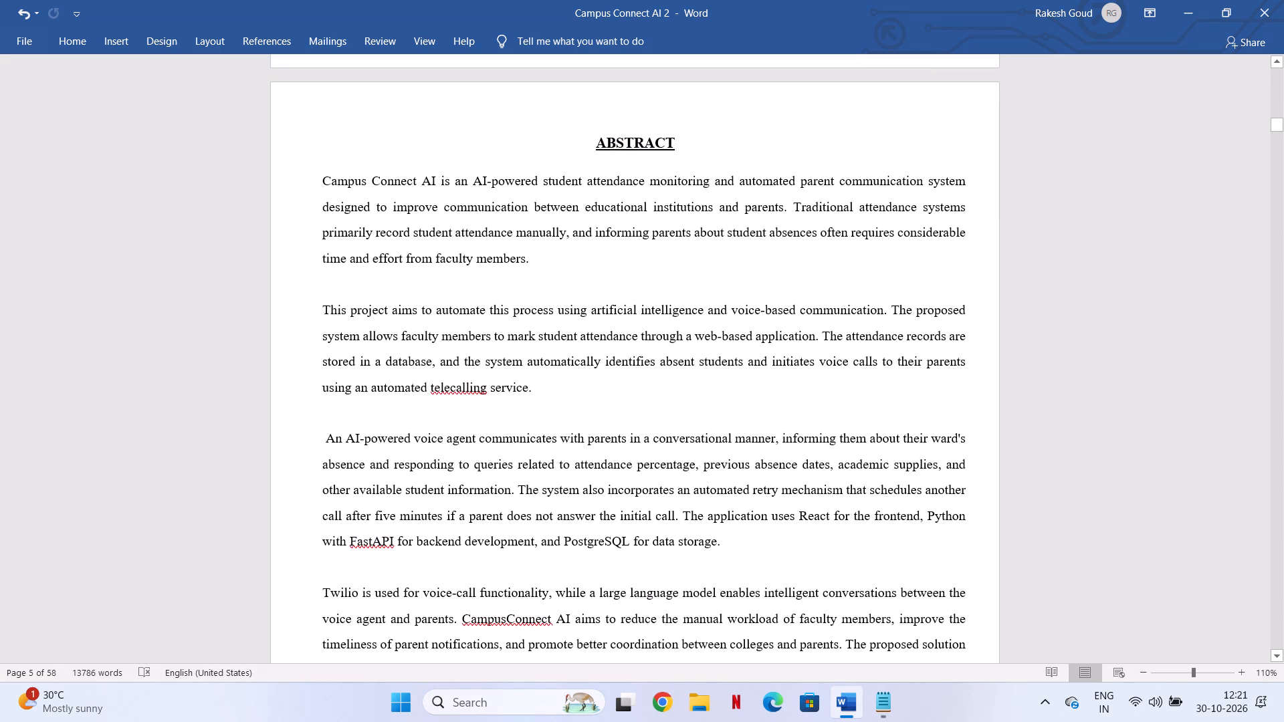
pyautogui.click(322, 314)
pyautogui.press('BackSpace')
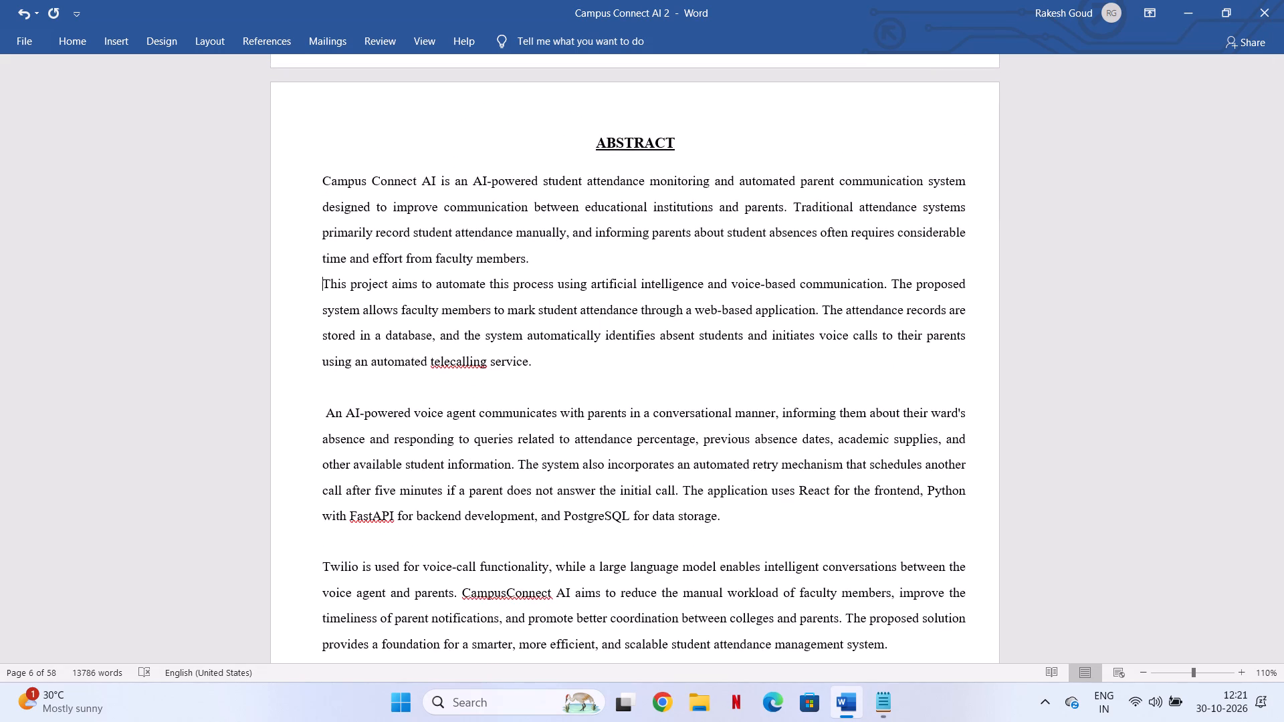
pyautogui.press('BackSpace')
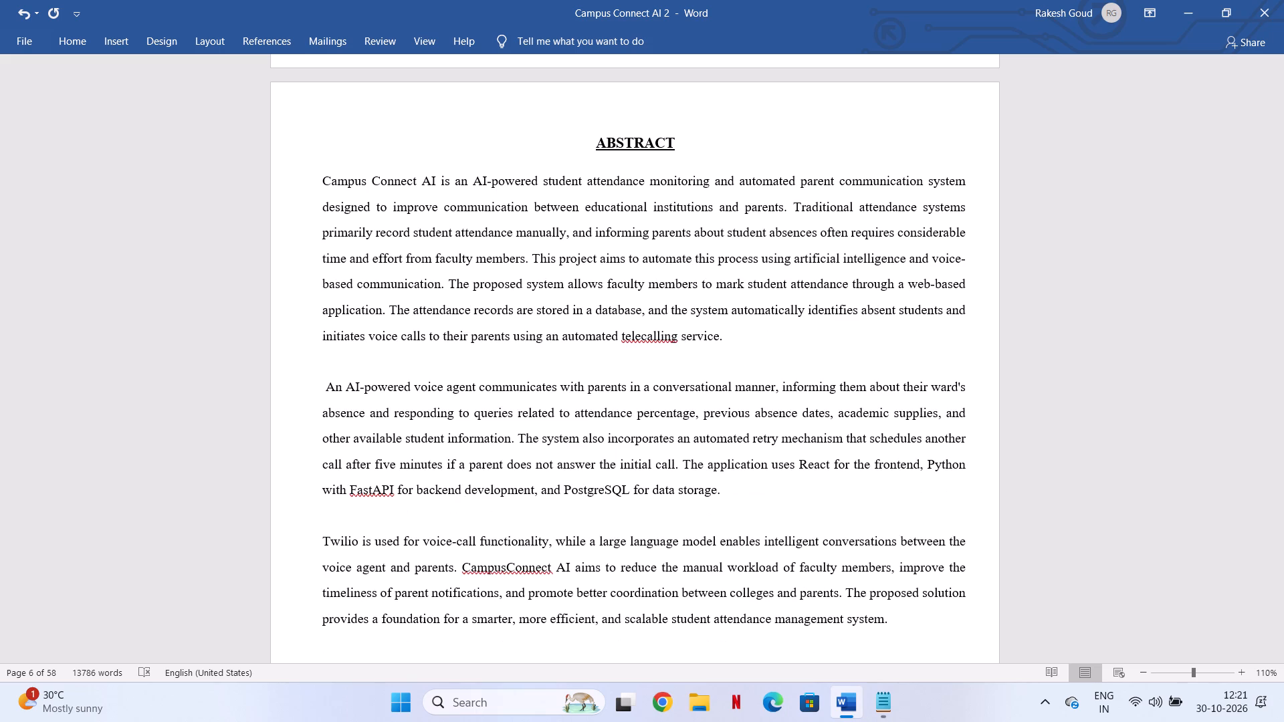
# Join the abstract's last paragraph, beginning "Twilio is used", onto the "An AI-powered voice agent" paragraph, removing the gap between them.
pyautogui.click(324, 542)
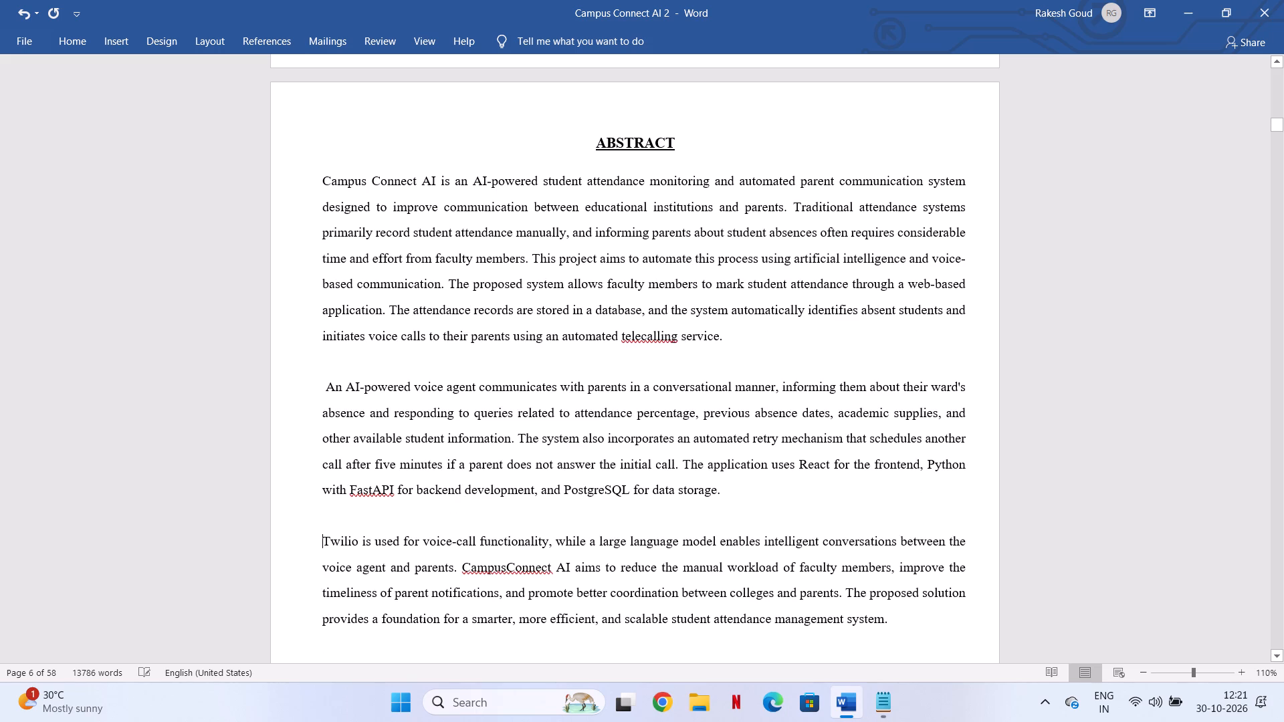
pyautogui.press('BackSpace')
pyautogui.press('BackSpace')
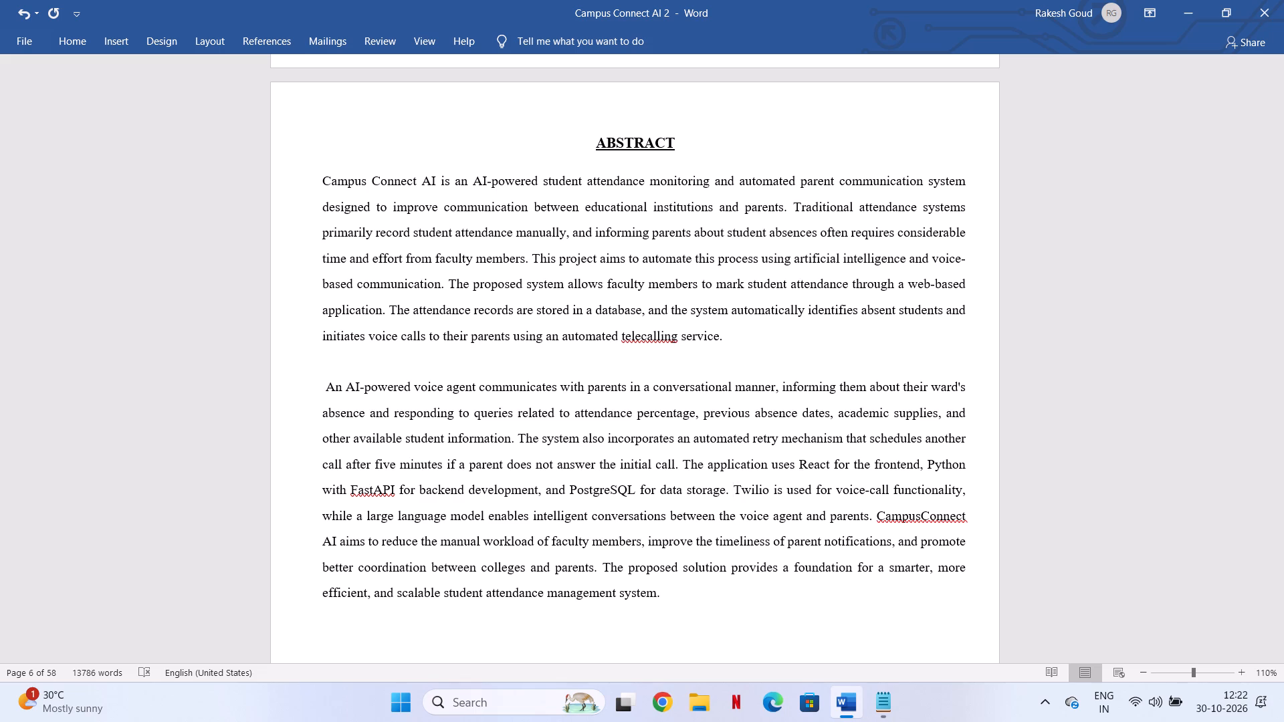
pyautogui.scroll(-1, 516, 630)
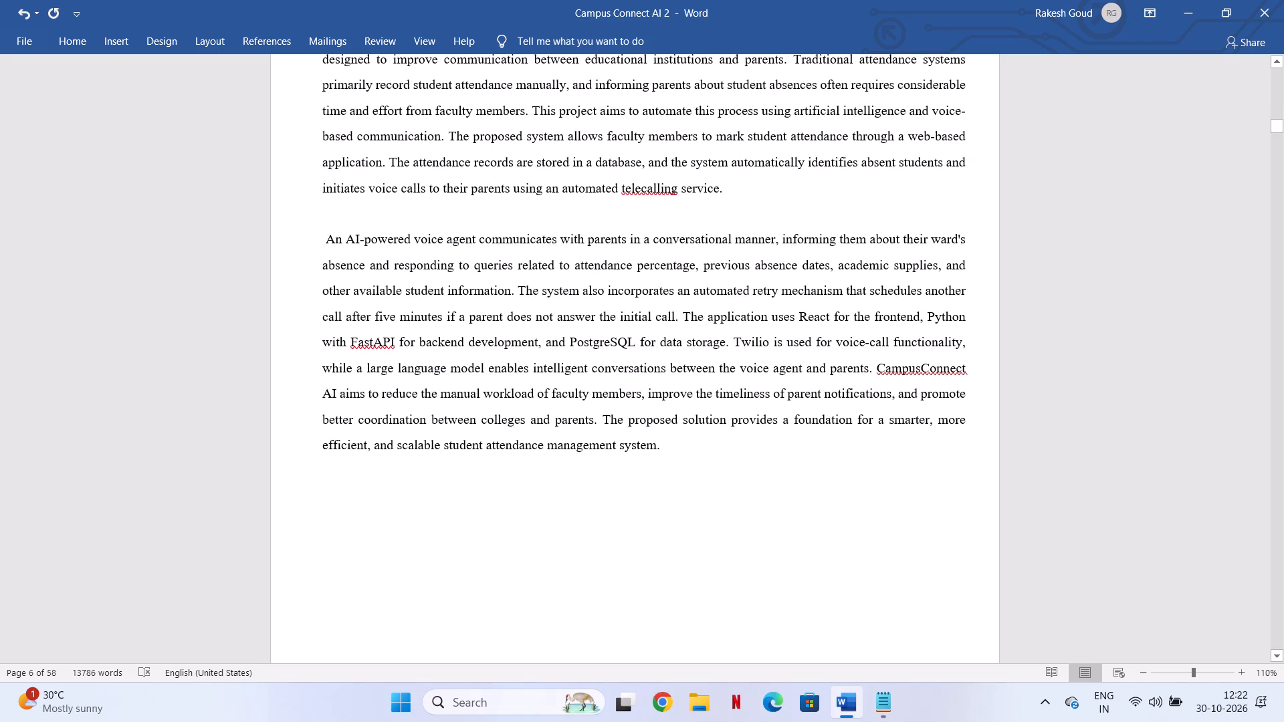
pyautogui.scroll(2, 512, 477)
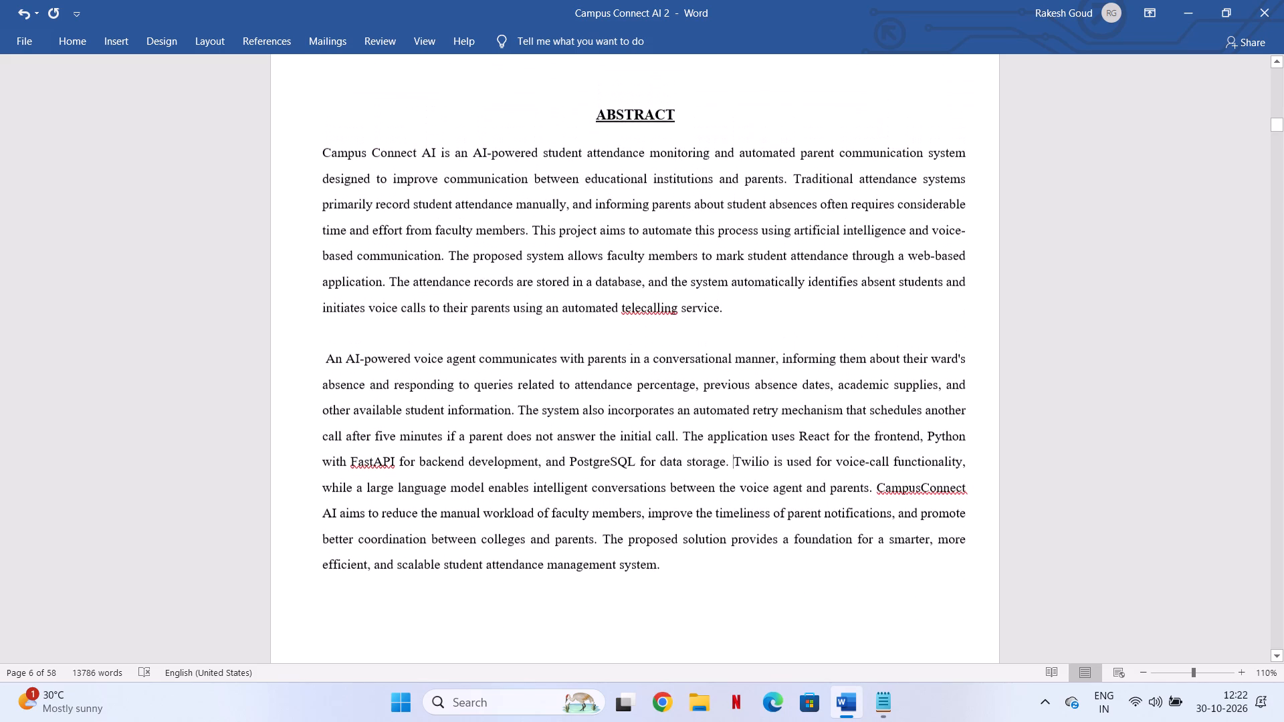
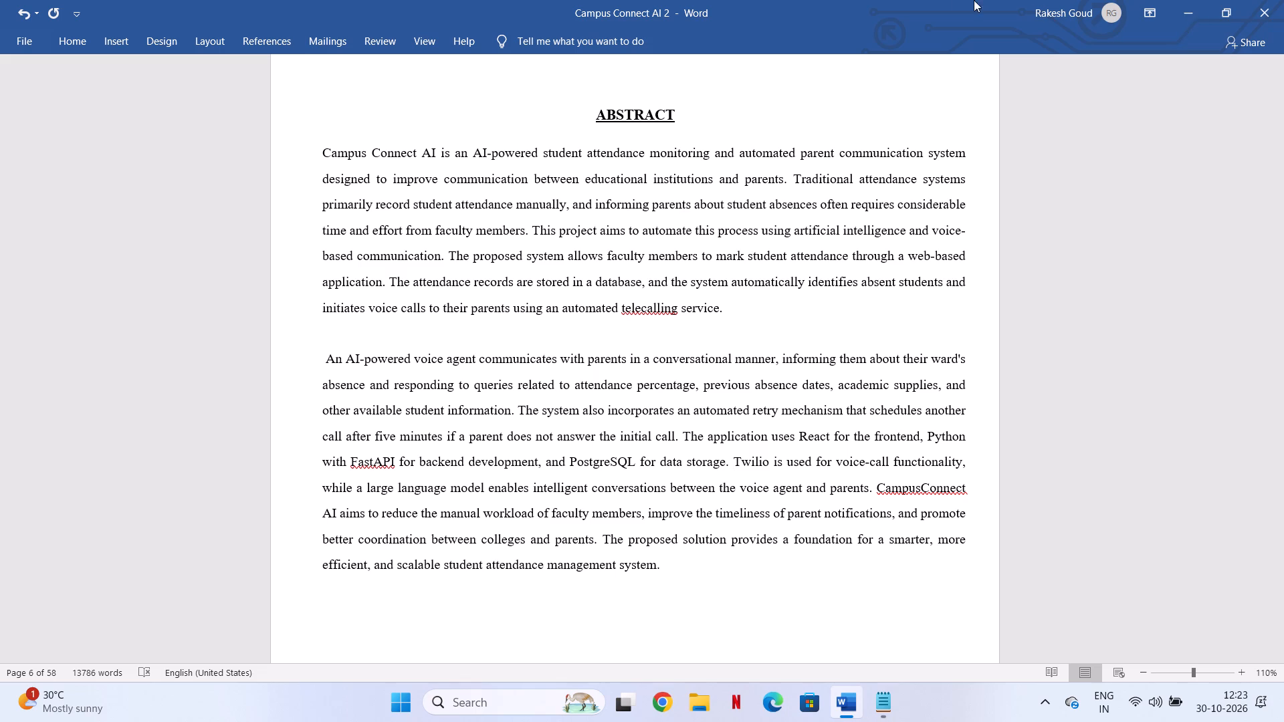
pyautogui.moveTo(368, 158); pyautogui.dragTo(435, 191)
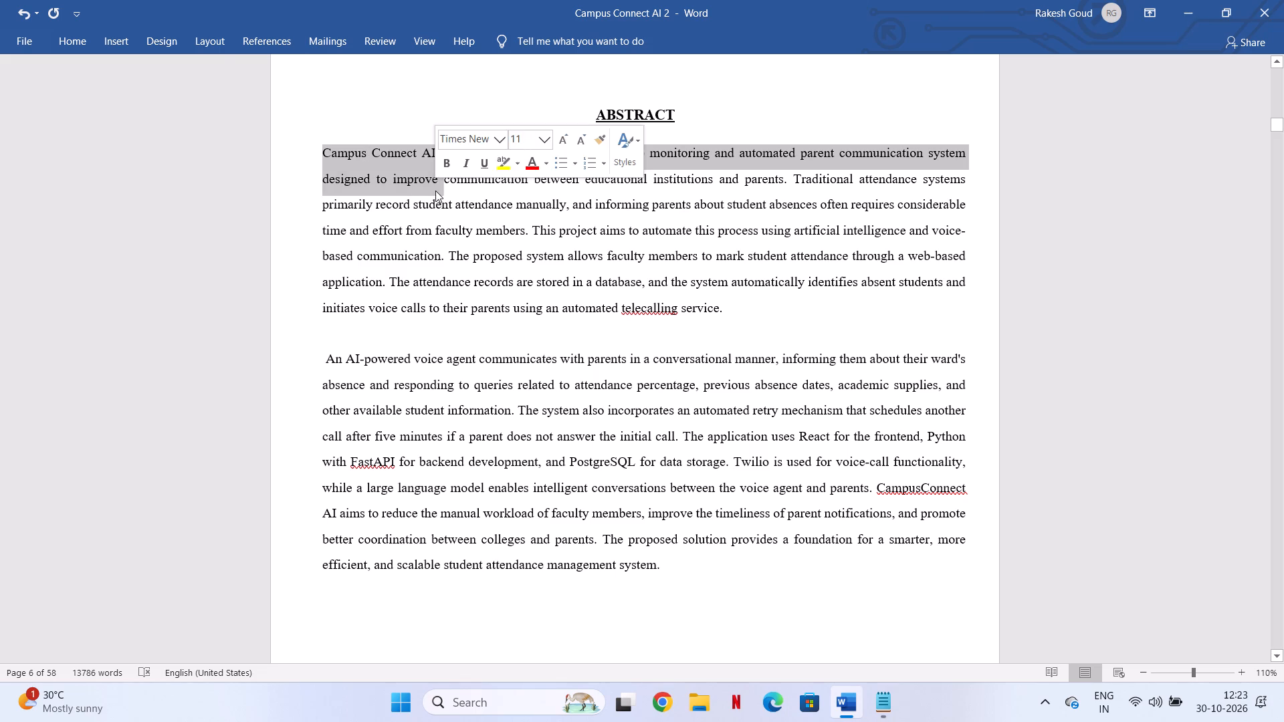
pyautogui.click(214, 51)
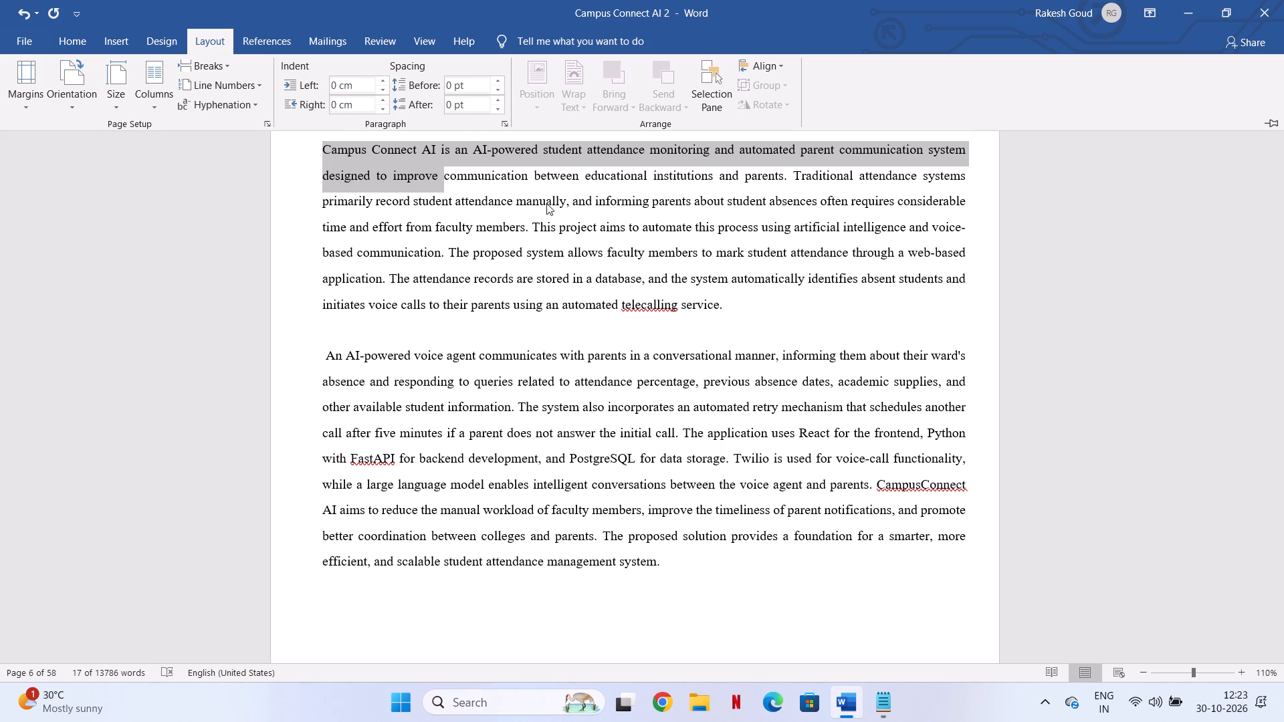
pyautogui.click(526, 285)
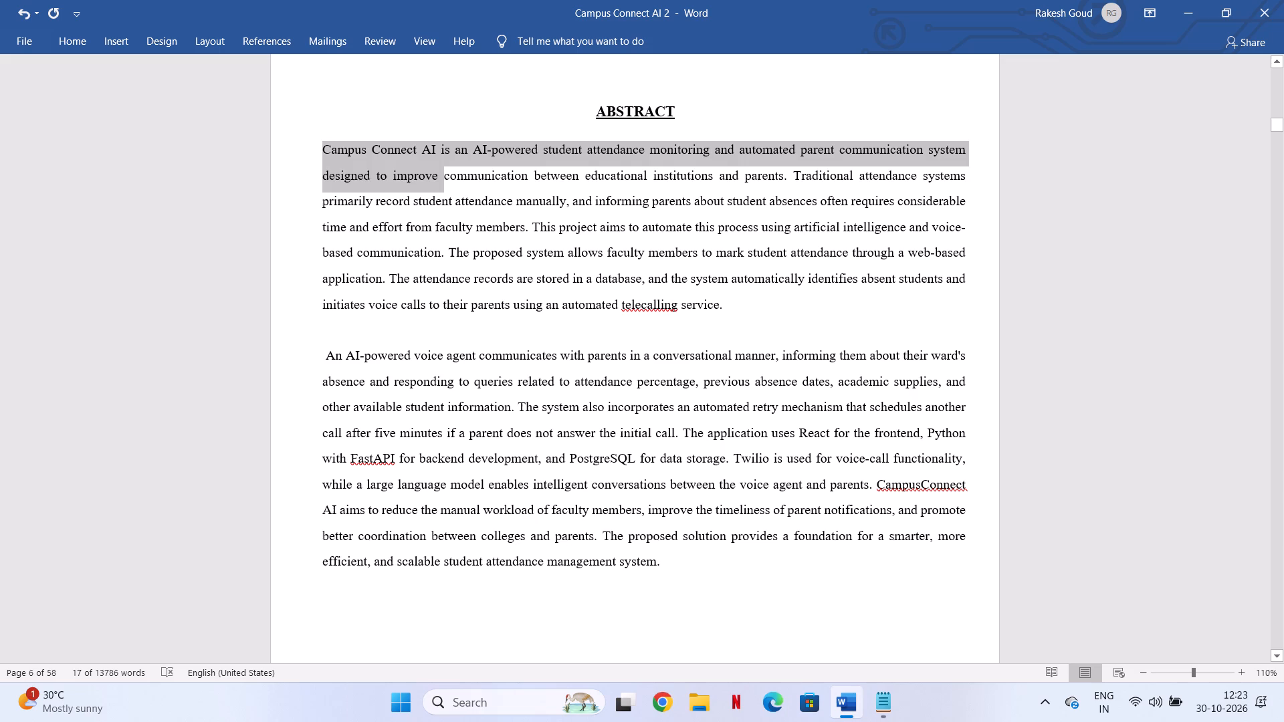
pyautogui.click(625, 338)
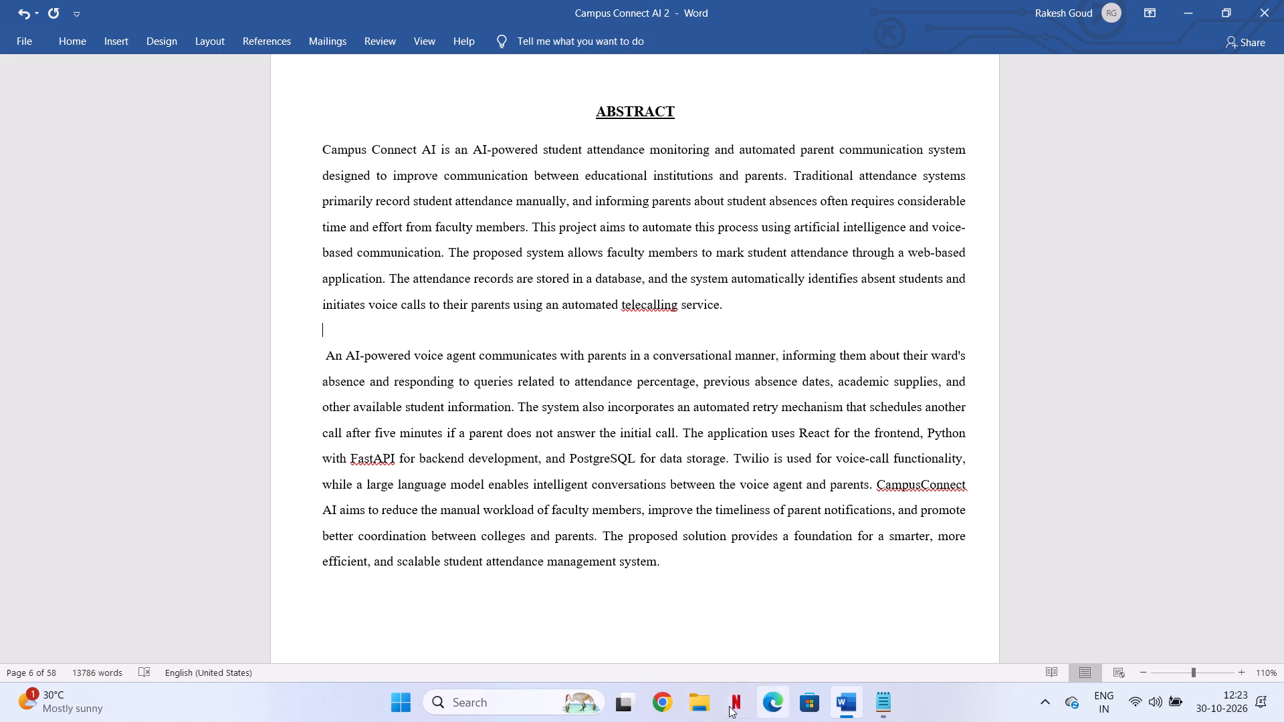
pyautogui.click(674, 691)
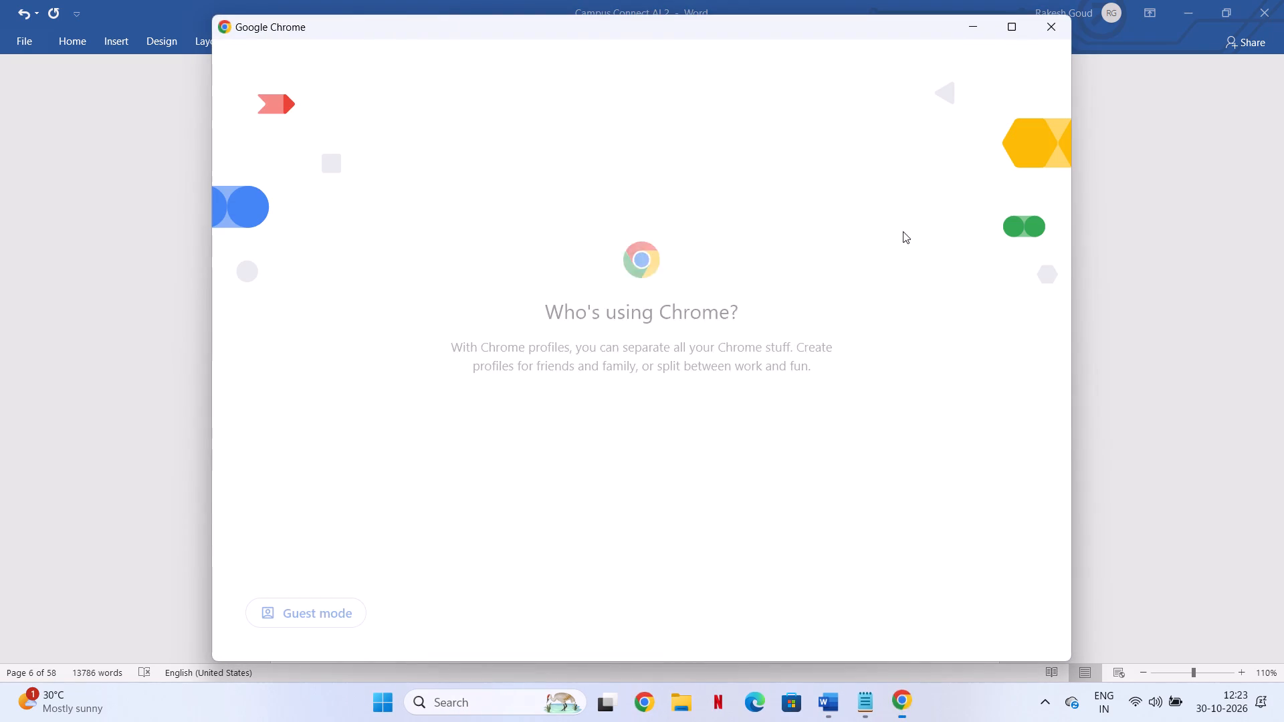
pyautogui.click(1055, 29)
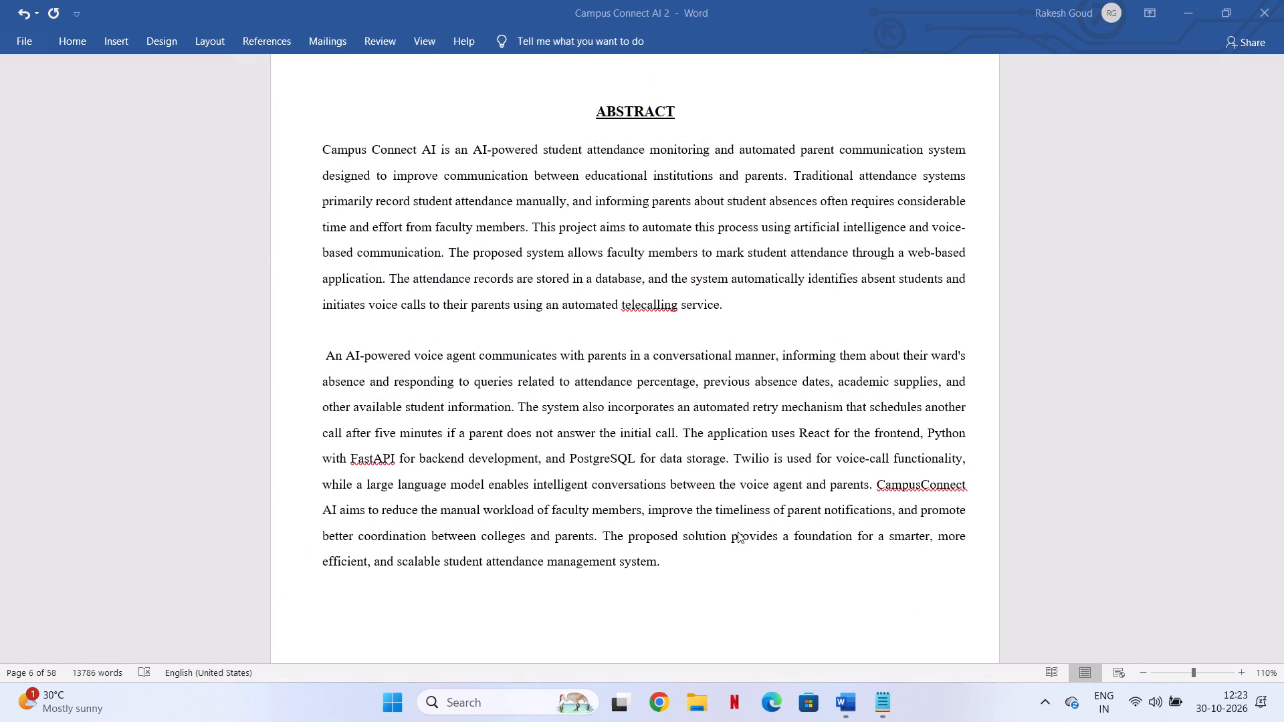
# Search the computer for WhatsApp and open the app.
pyautogui.click(538, 693)
pyautogui.write('wha')
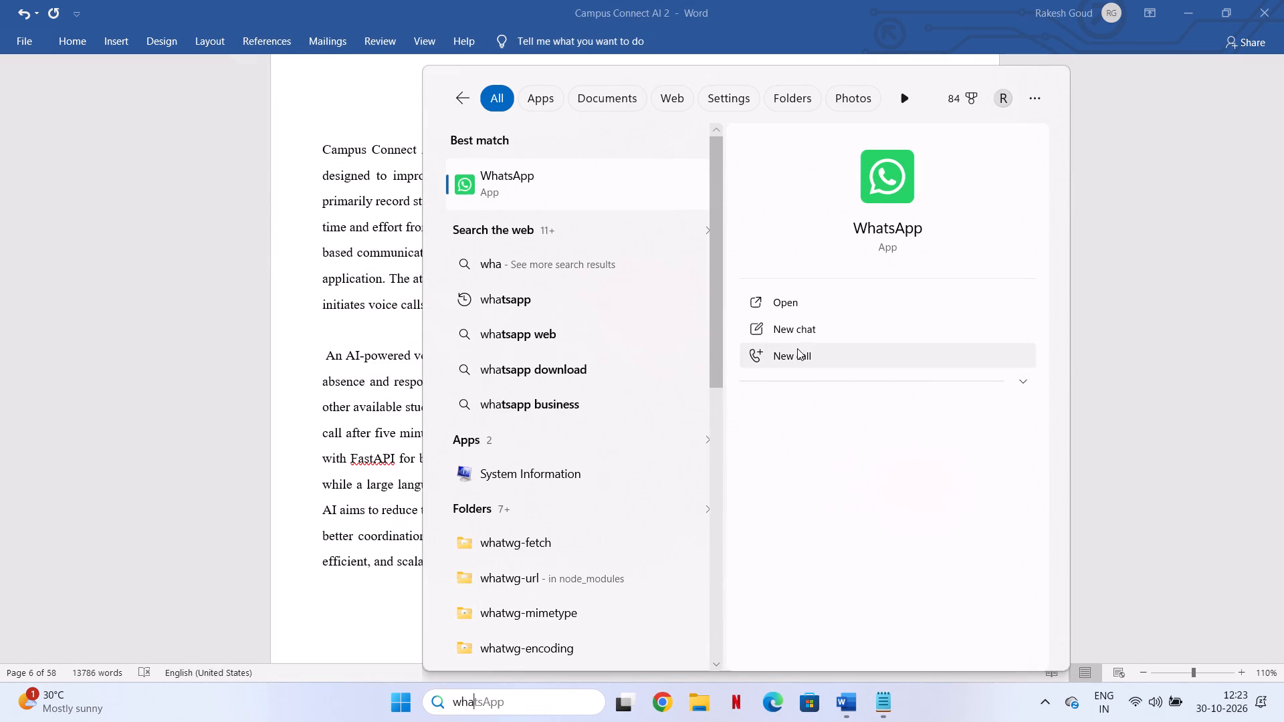
pyautogui.click(795, 312)
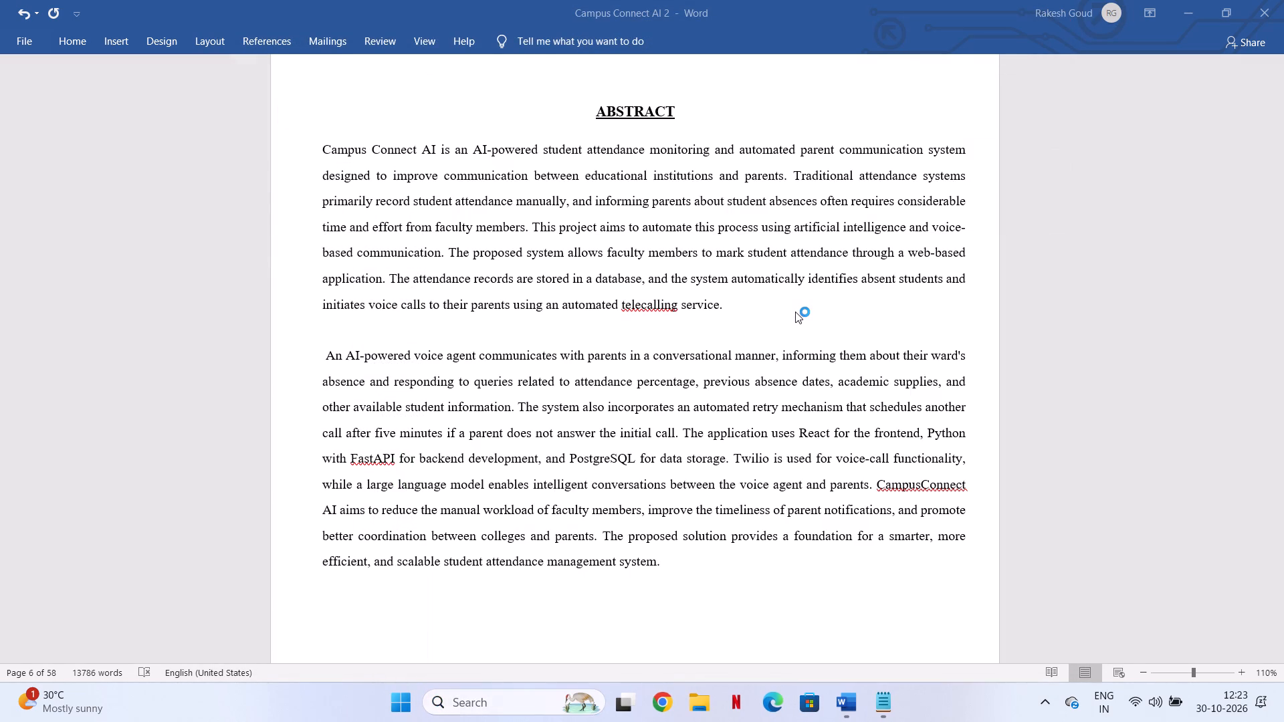
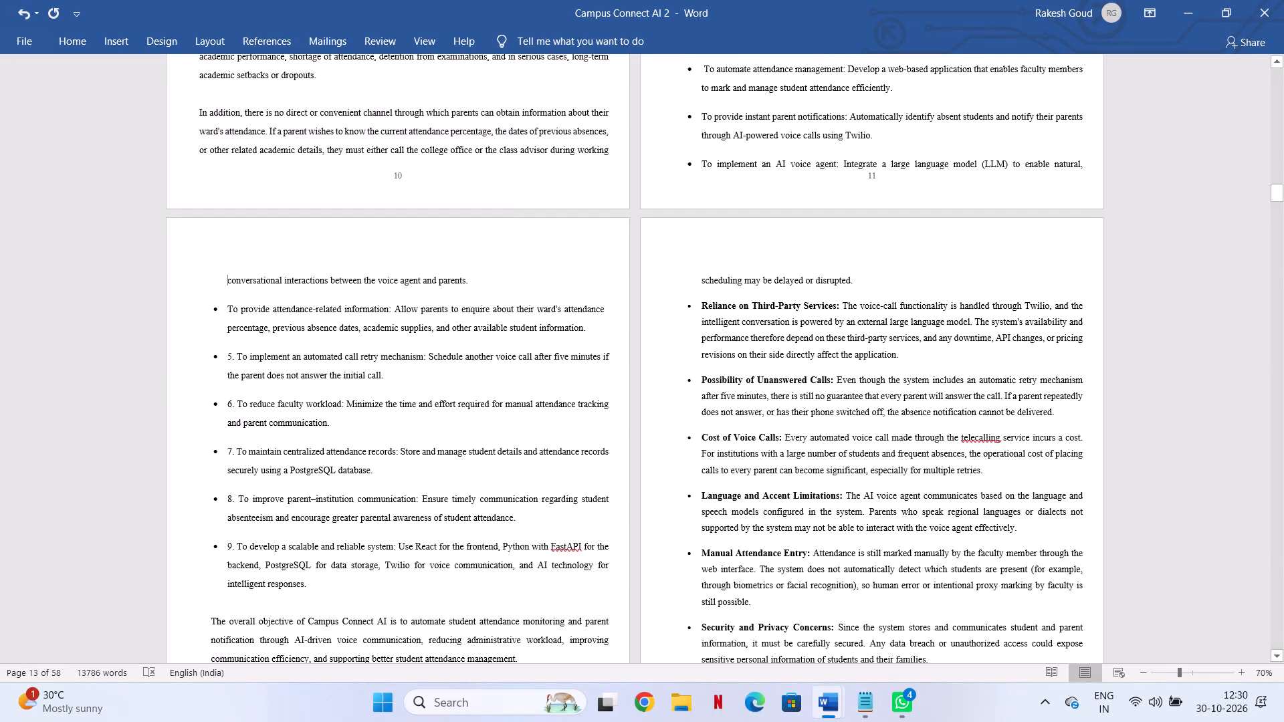
# Capture a screenshot of the Campus Connect AI 2 page with the paragraphs around the heading "1.2 objective of the project".
pyautogui.keyDown('ctrl'); pyautogui.scroll(3, 296, 280); pyautogui.keyUp('ctrl')
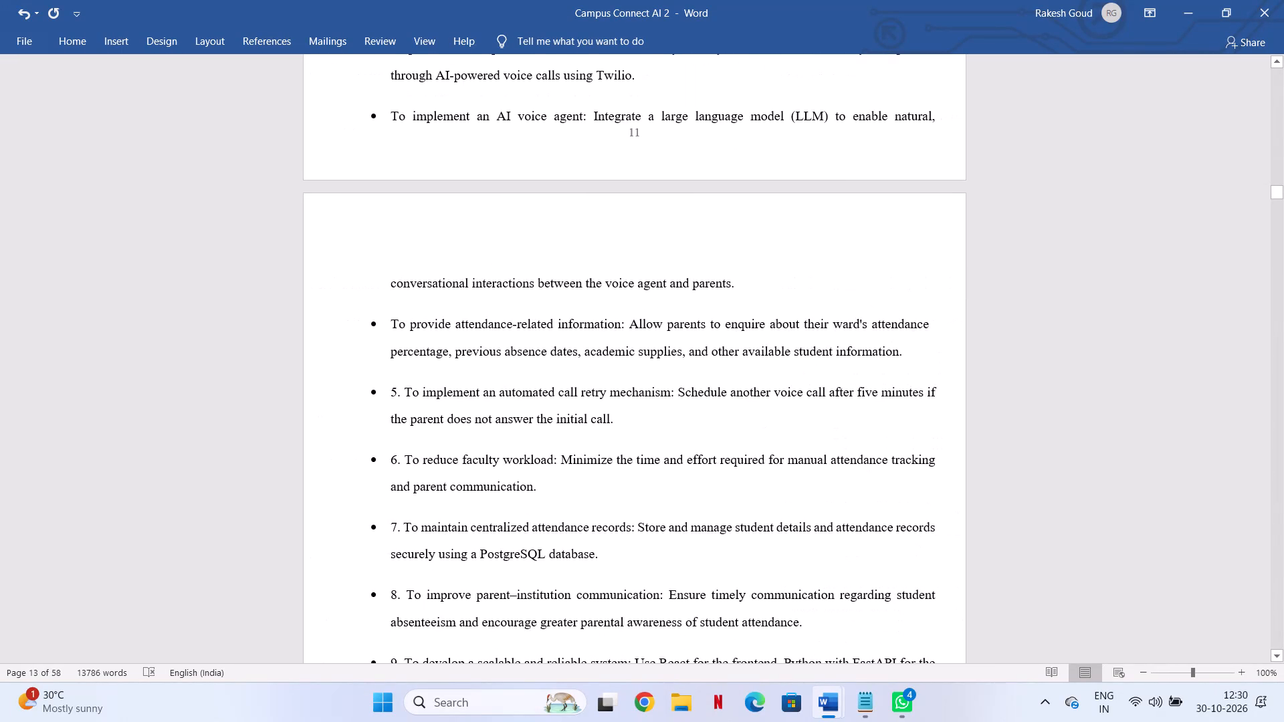
pyautogui.scroll(6, 524, 302)
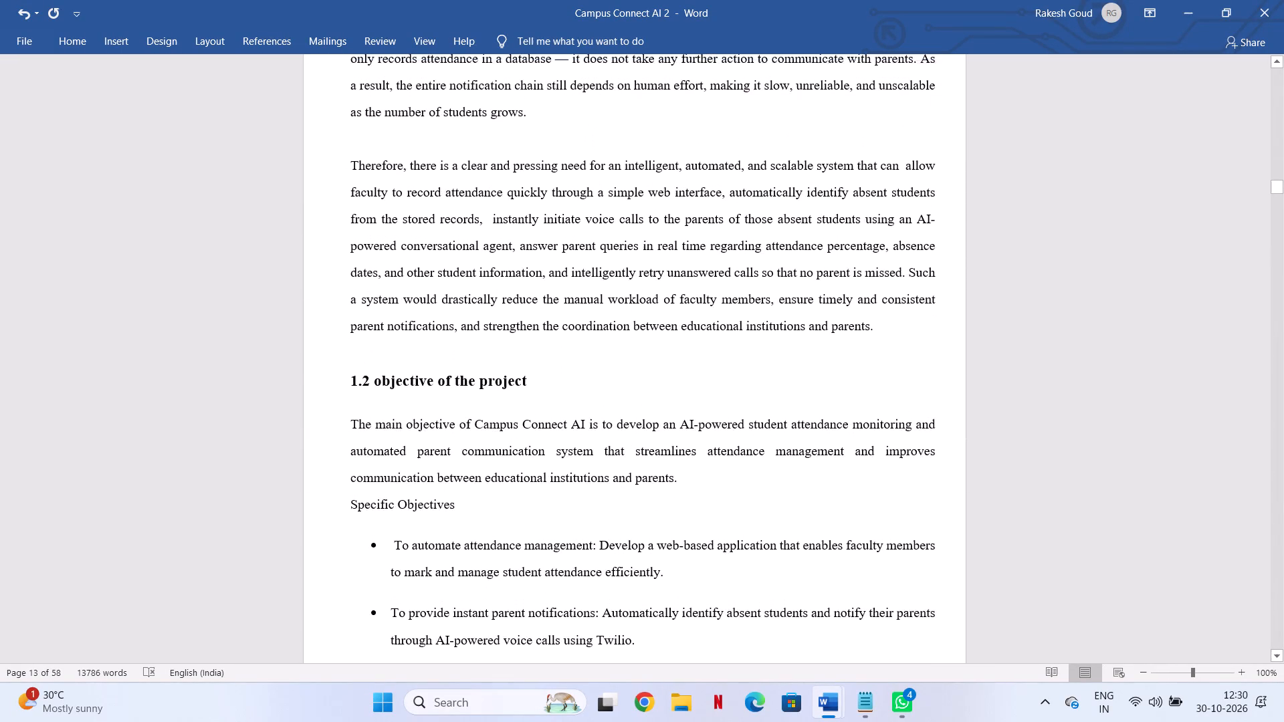
pyautogui.scroll(1, 524, 302)
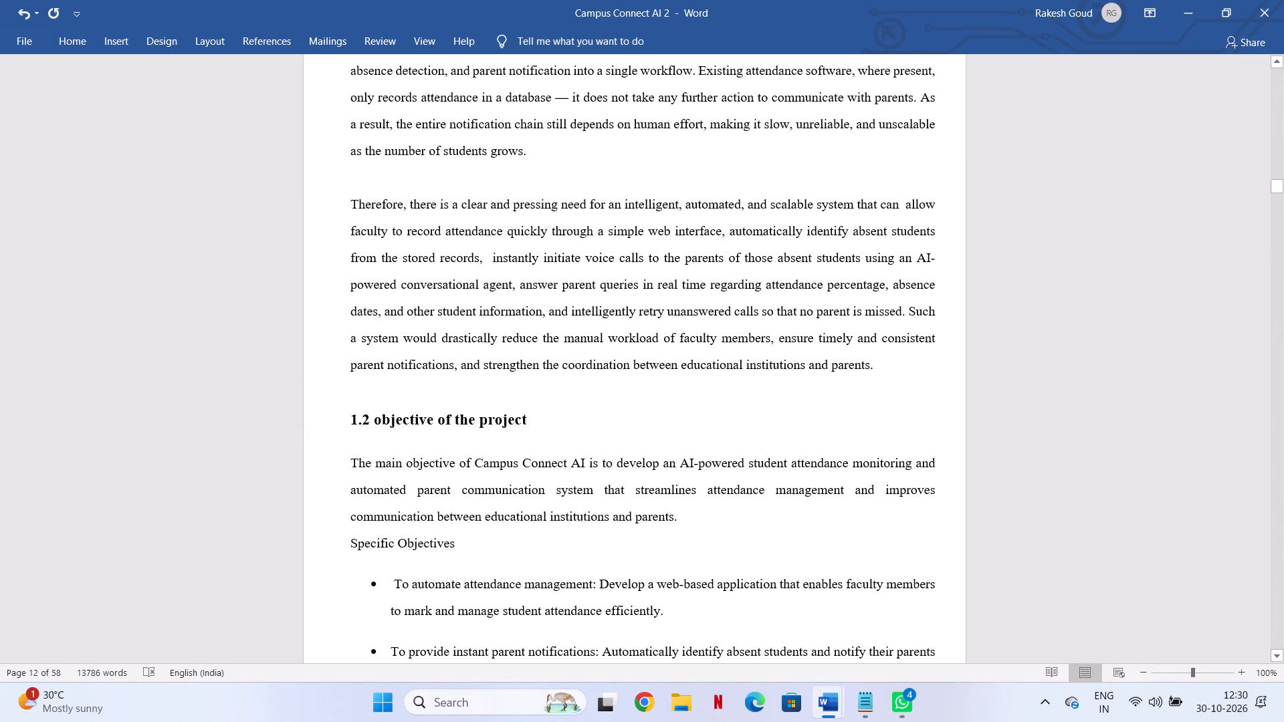
pyautogui.press('Print')
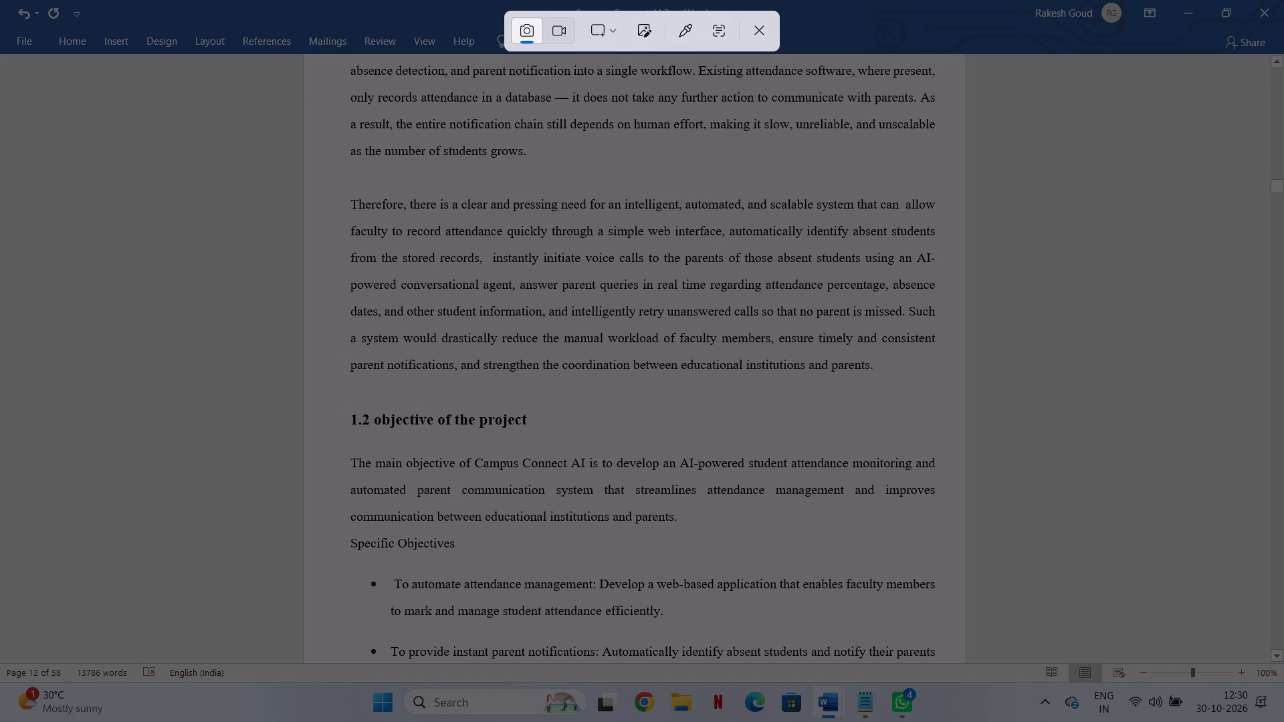
pyautogui.moveTo(304, 68); pyautogui.dragTo(1017, 521)
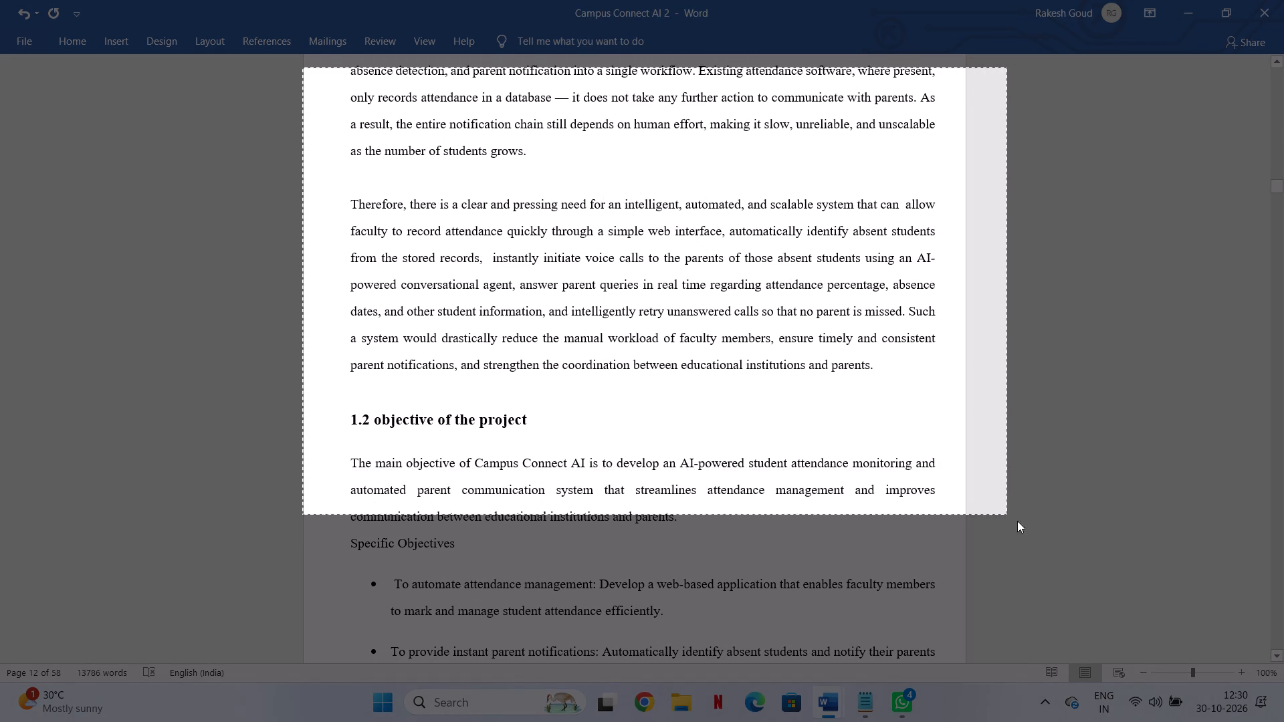
pyautogui.moveTo(1017, 521); pyautogui.dragTo(996, 682)
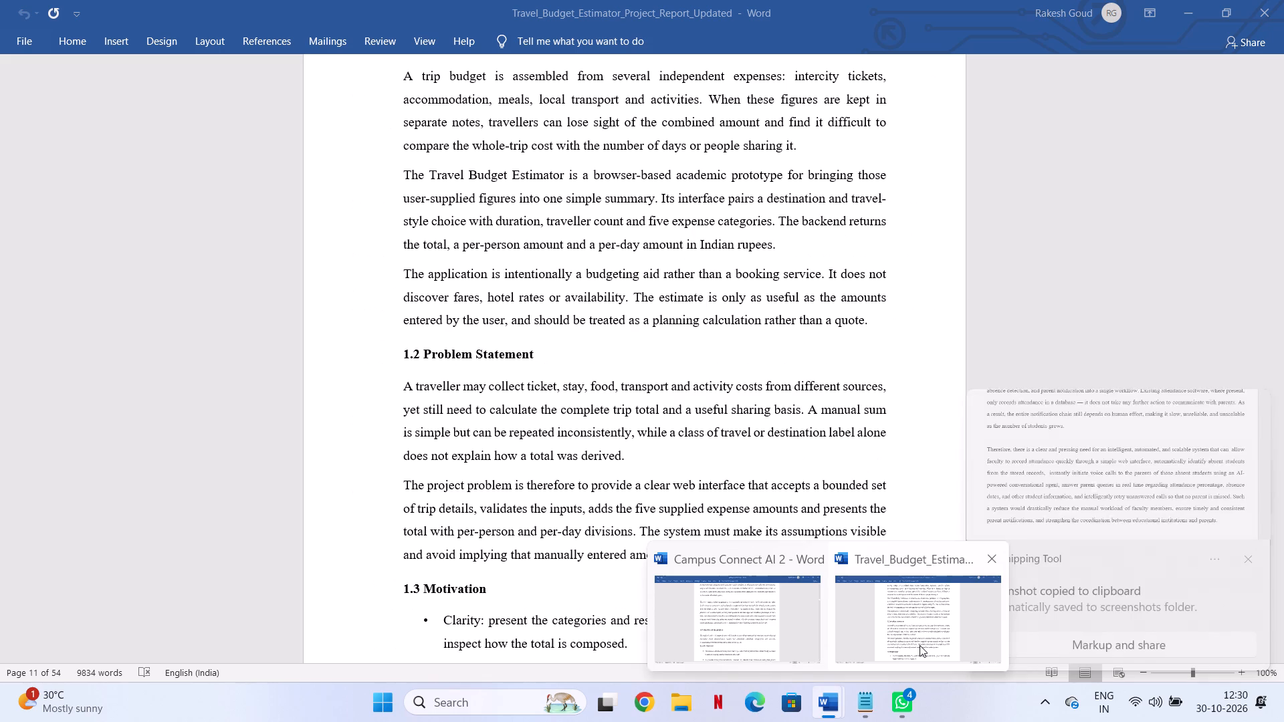
# Switch to the Travel_Budget_Estimator_Project_Report_Updated document and capture a screenshot of the page around "1.2 Problem Statement".
pyautogui.click(920, 645)
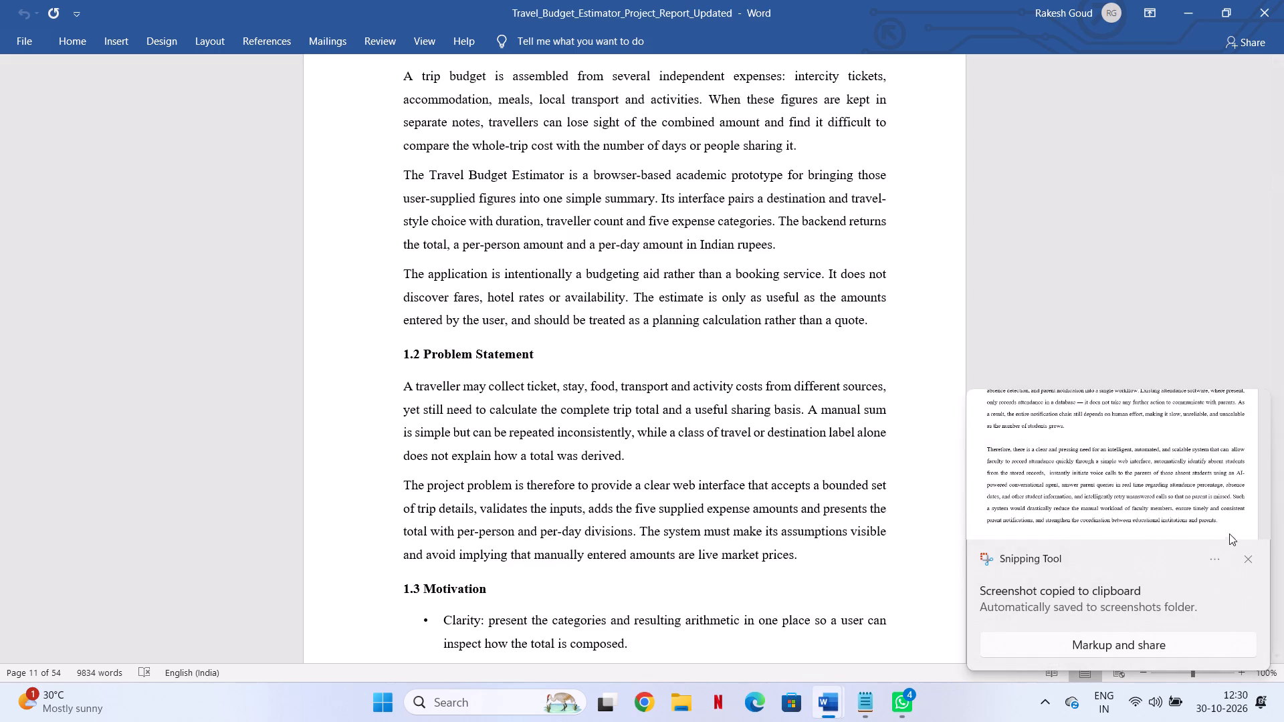
pyautogui.click(1246, 559)
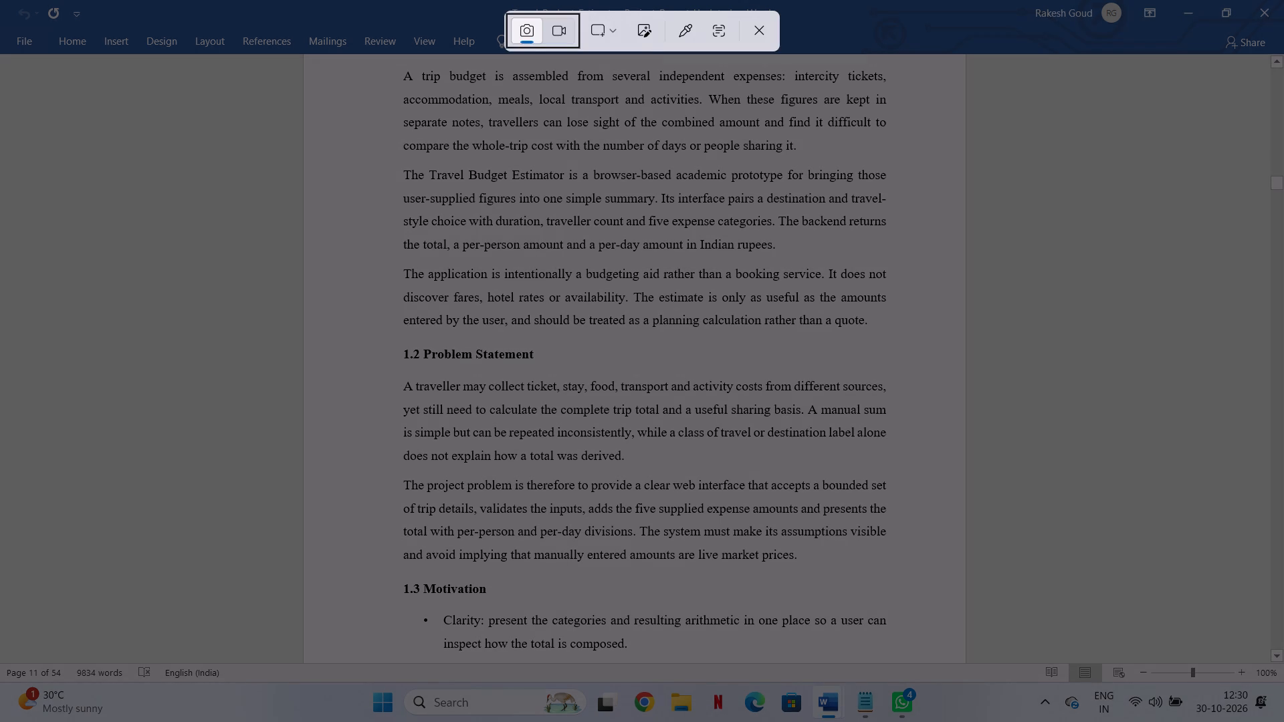
pyautogui.moveTo(275, 70); pyautogui.dragTo(896, 386)
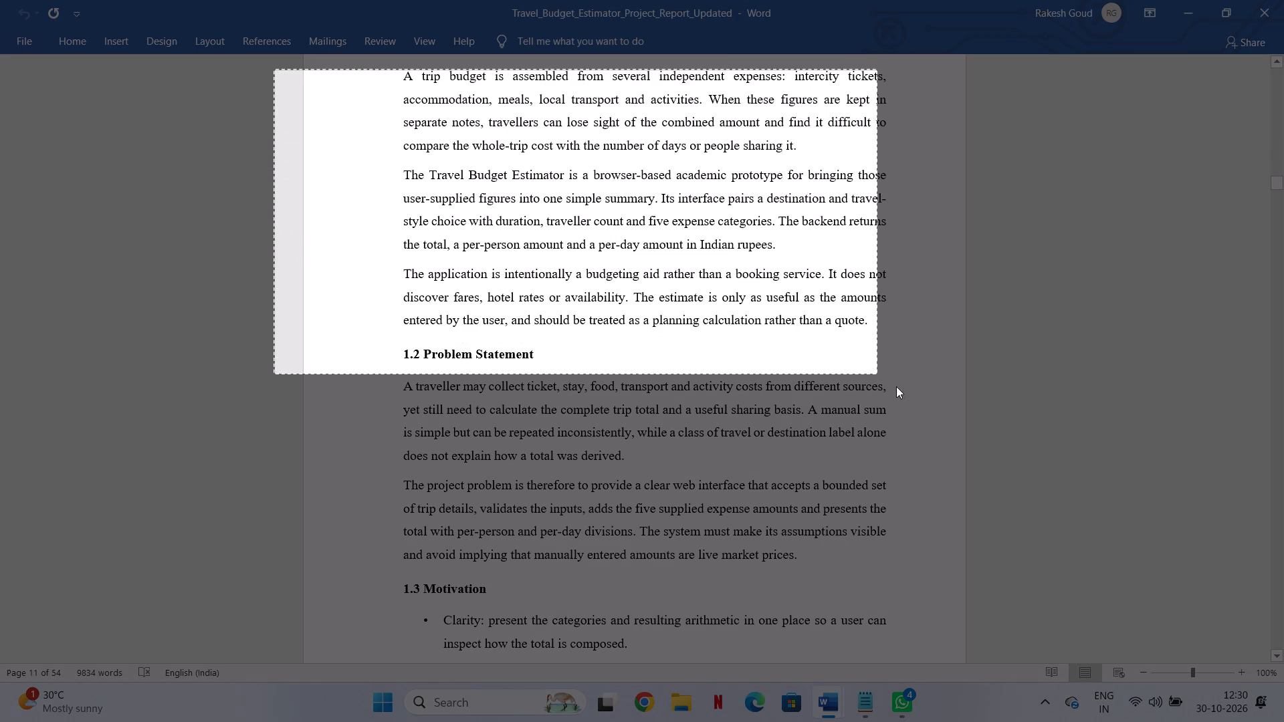
pyautogui.moveTo(896, 386); pyautogui.dragTo(990, 655)
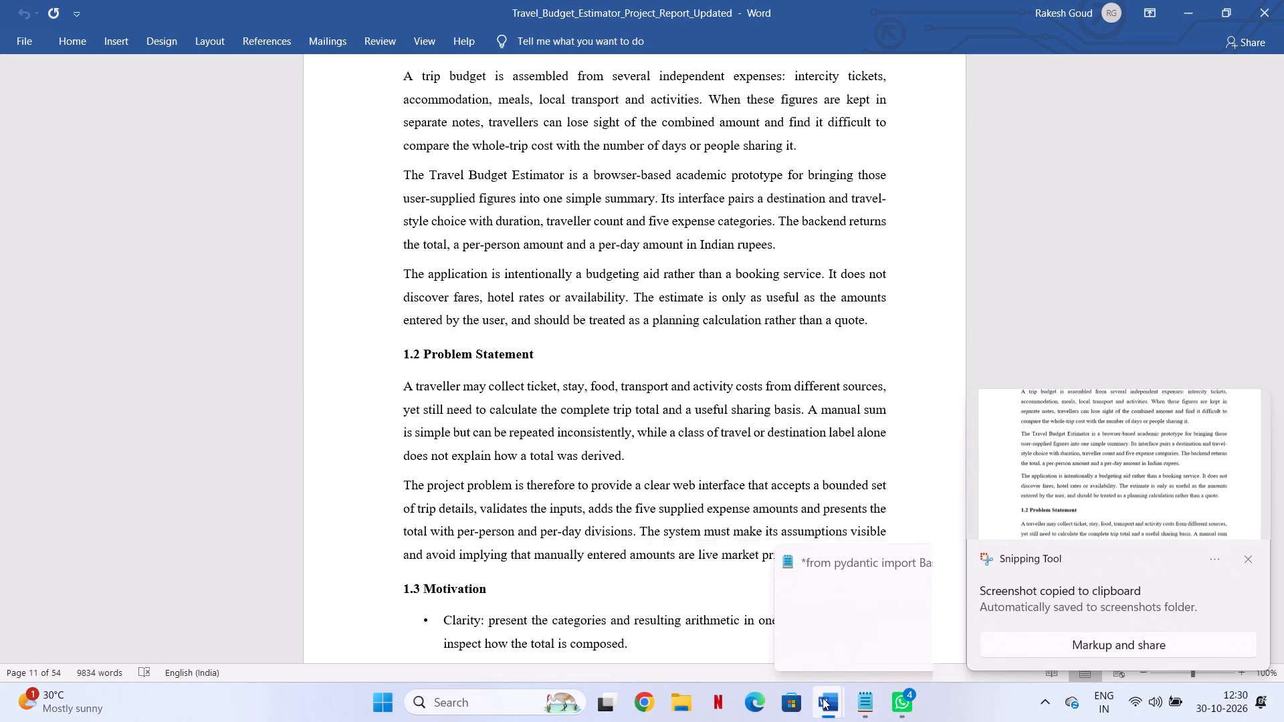
pyautogui.click(645, 699)
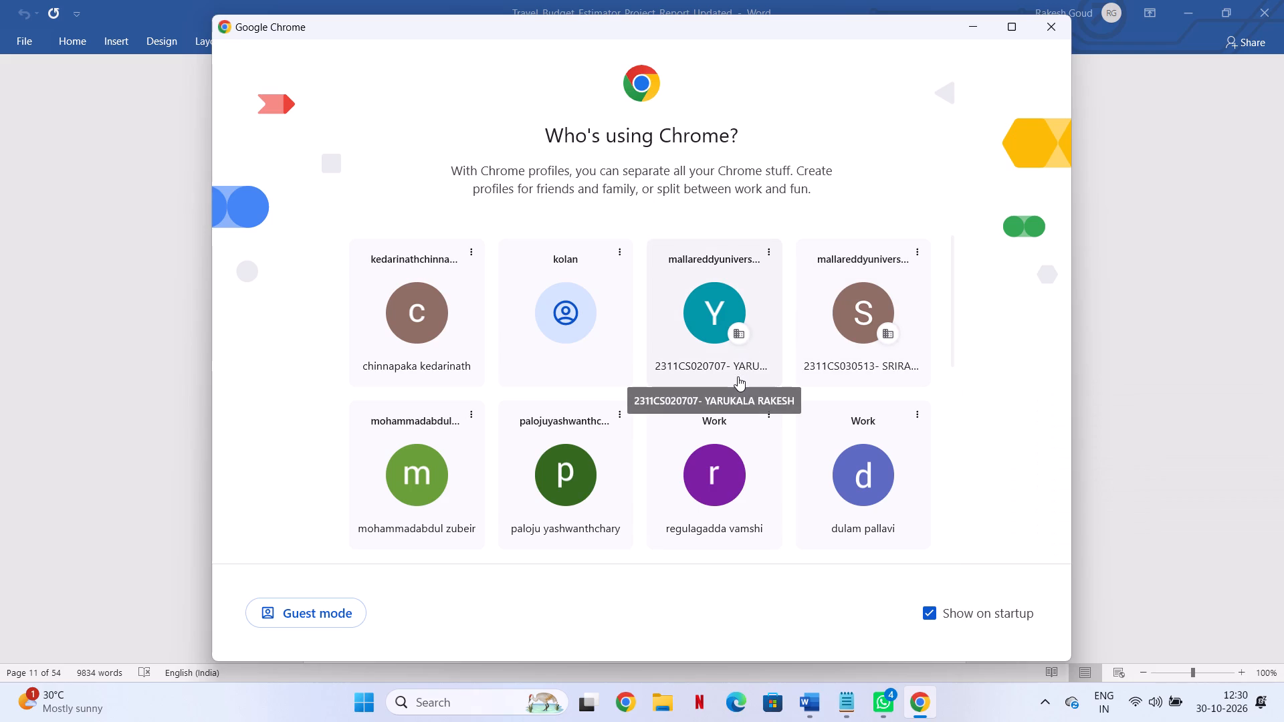
pyautogui.scroll(-1, 826, 481)
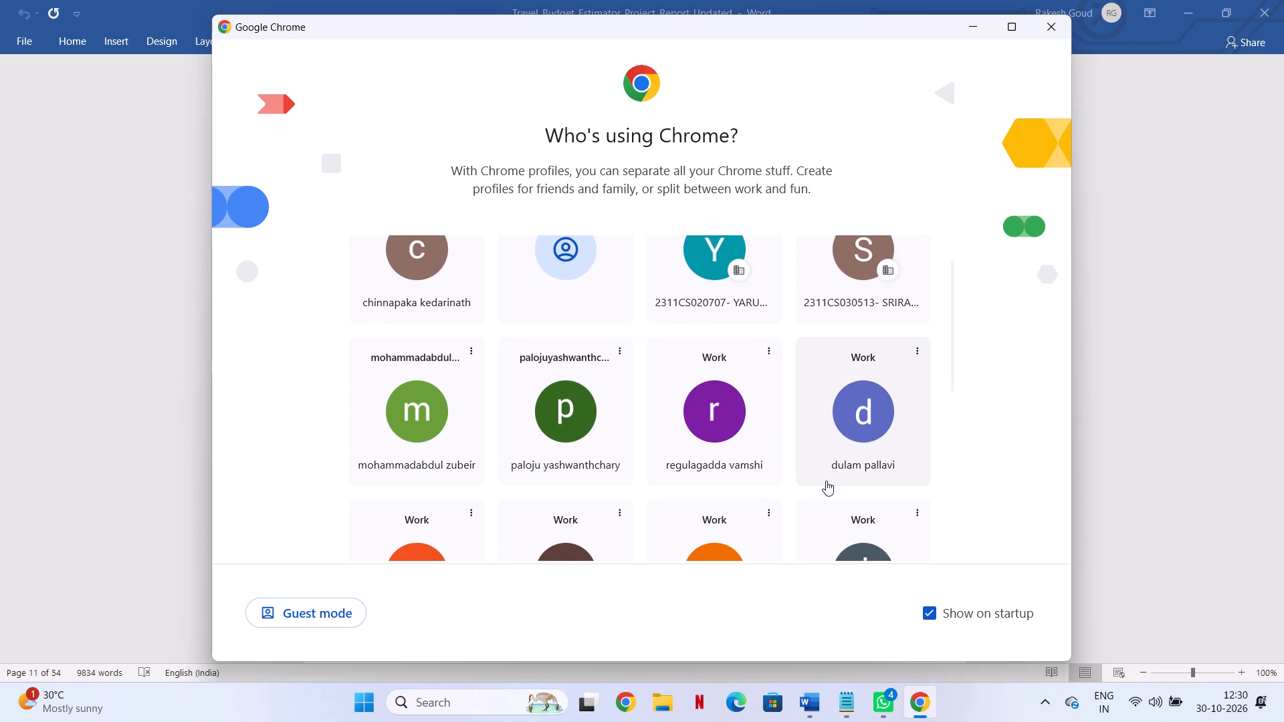
pyautogui.scroll(1, 826, 481)
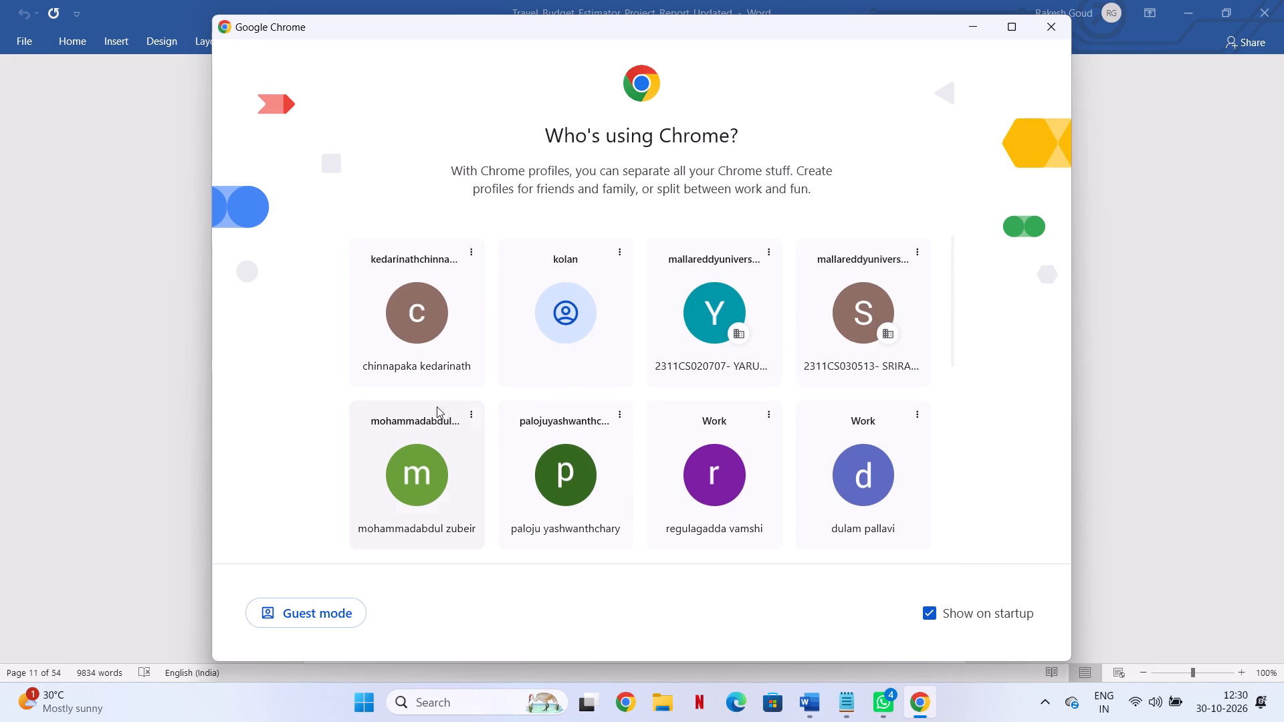